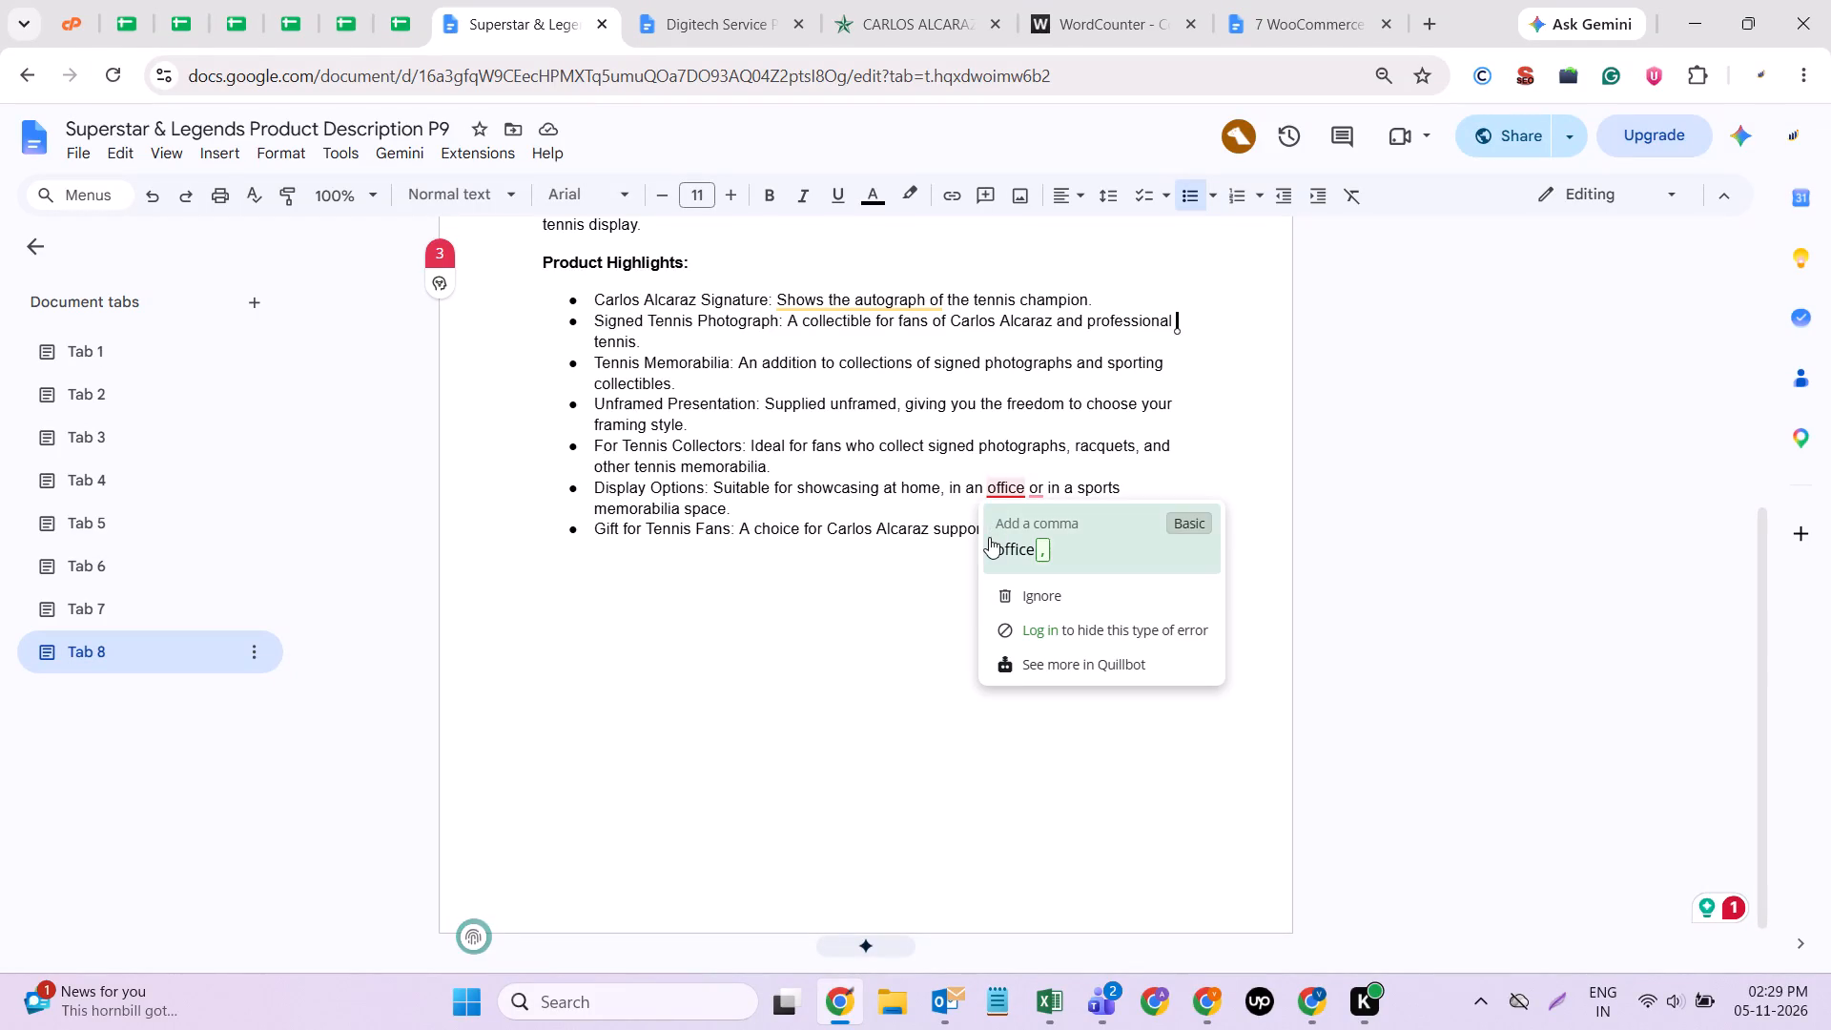
# Accept the suggested comma after "office" in the Display Options bullet of the product highlights.
pyautogui.click(989, 537)
pyautogui.click(1104, 508)
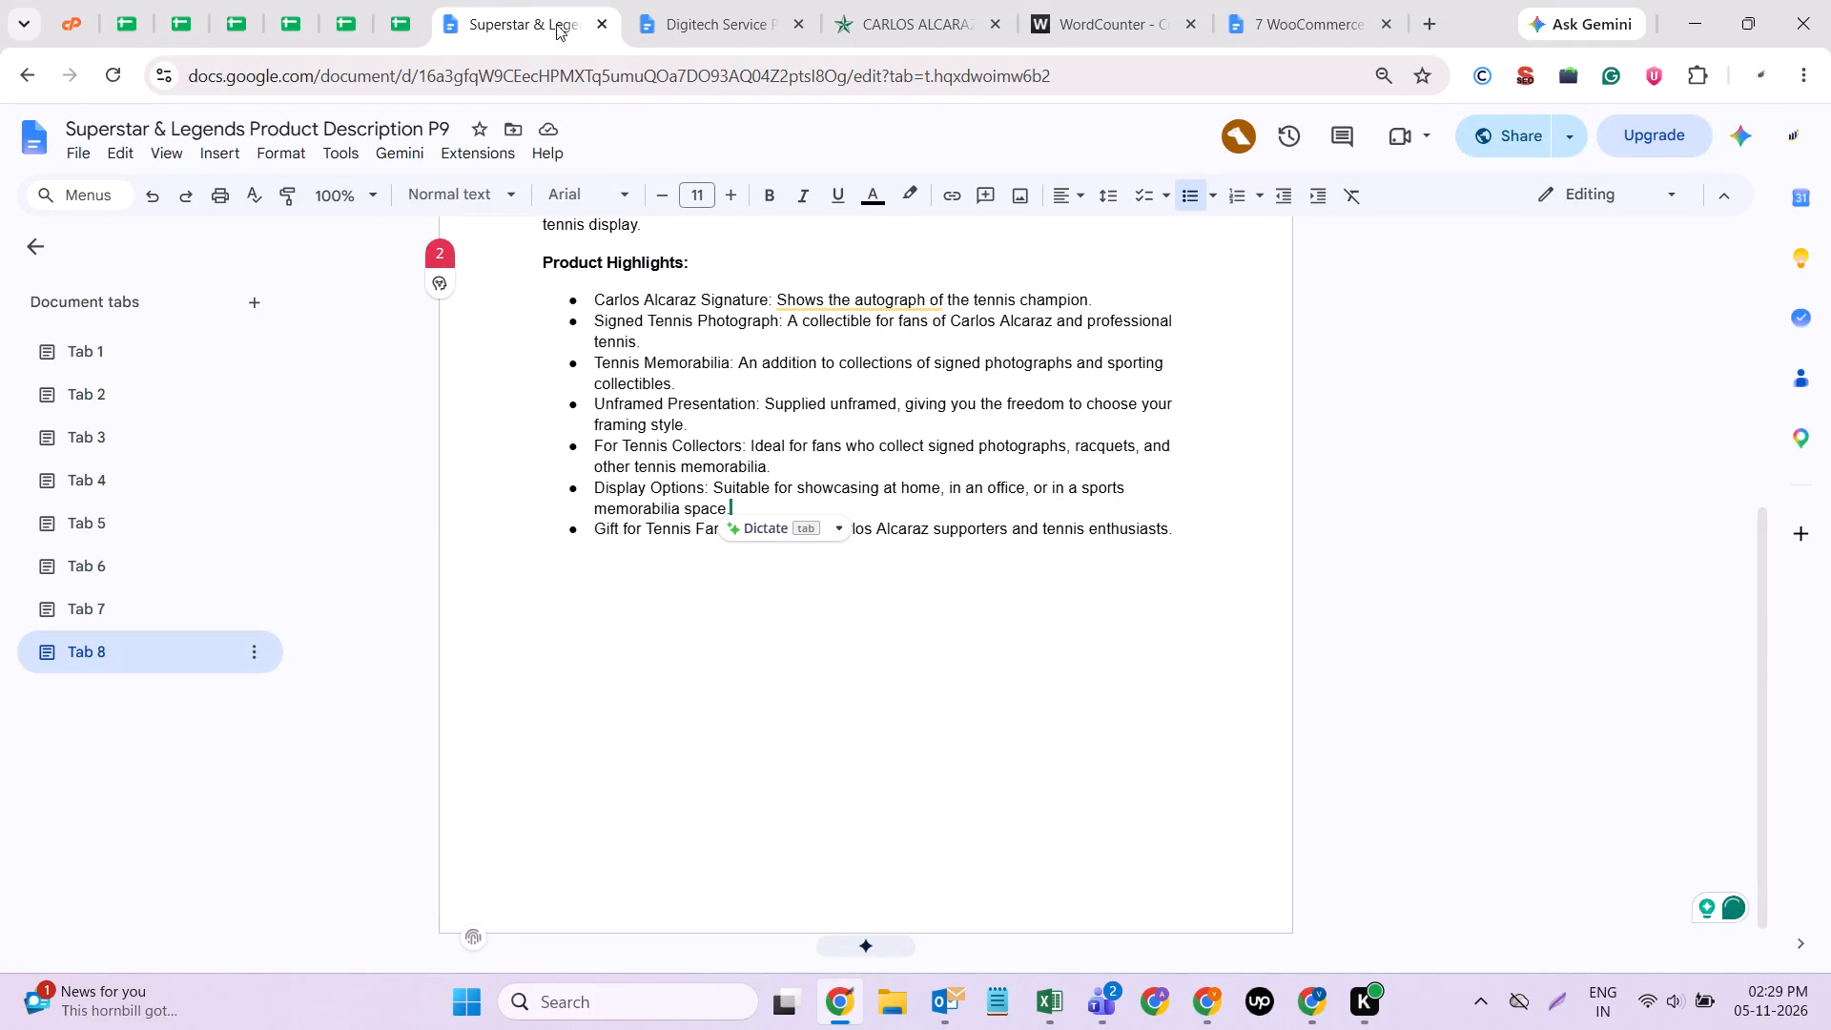
# Close the Superstar & Legends Product Description P9 document.
pyautogui.click(601, 24)
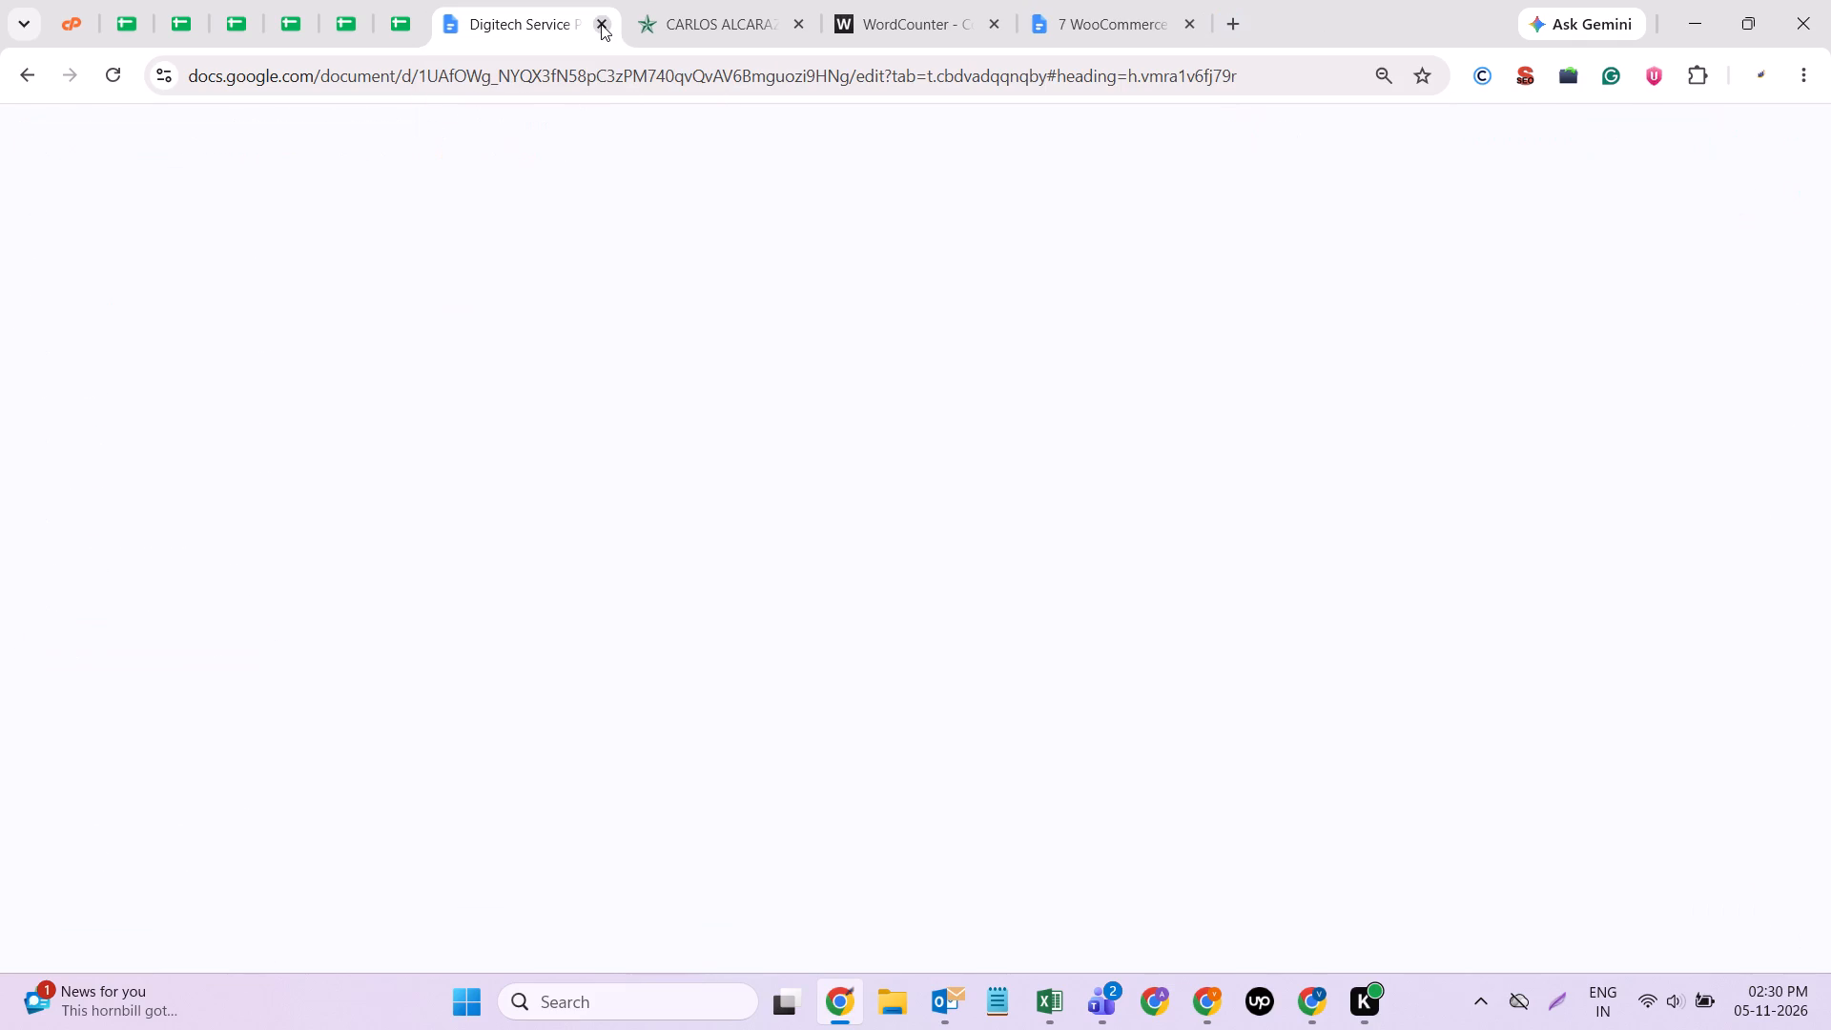
# Switch to the 7 WooCommerce SEO Service Strategies document and review section 5 on technical SEO issues.
pyautogui.click(1081, 17)
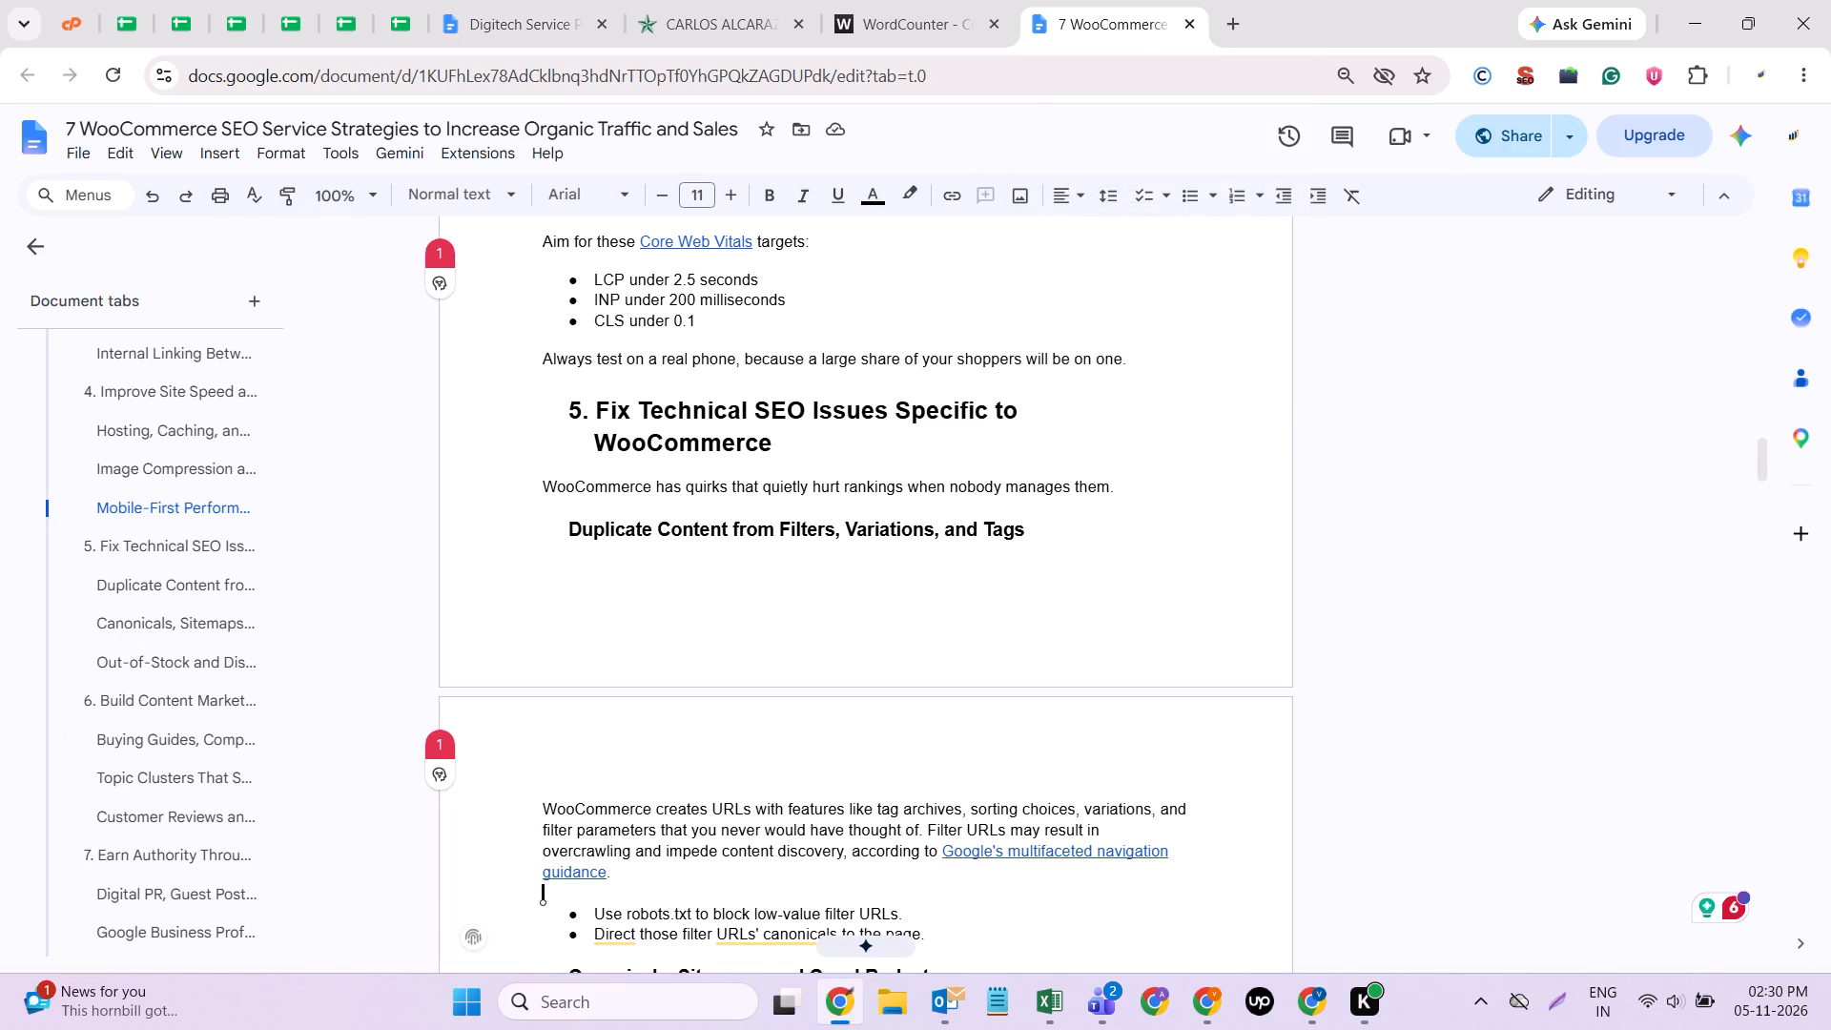
pyautogui.scroll(-2, 1096, 612)
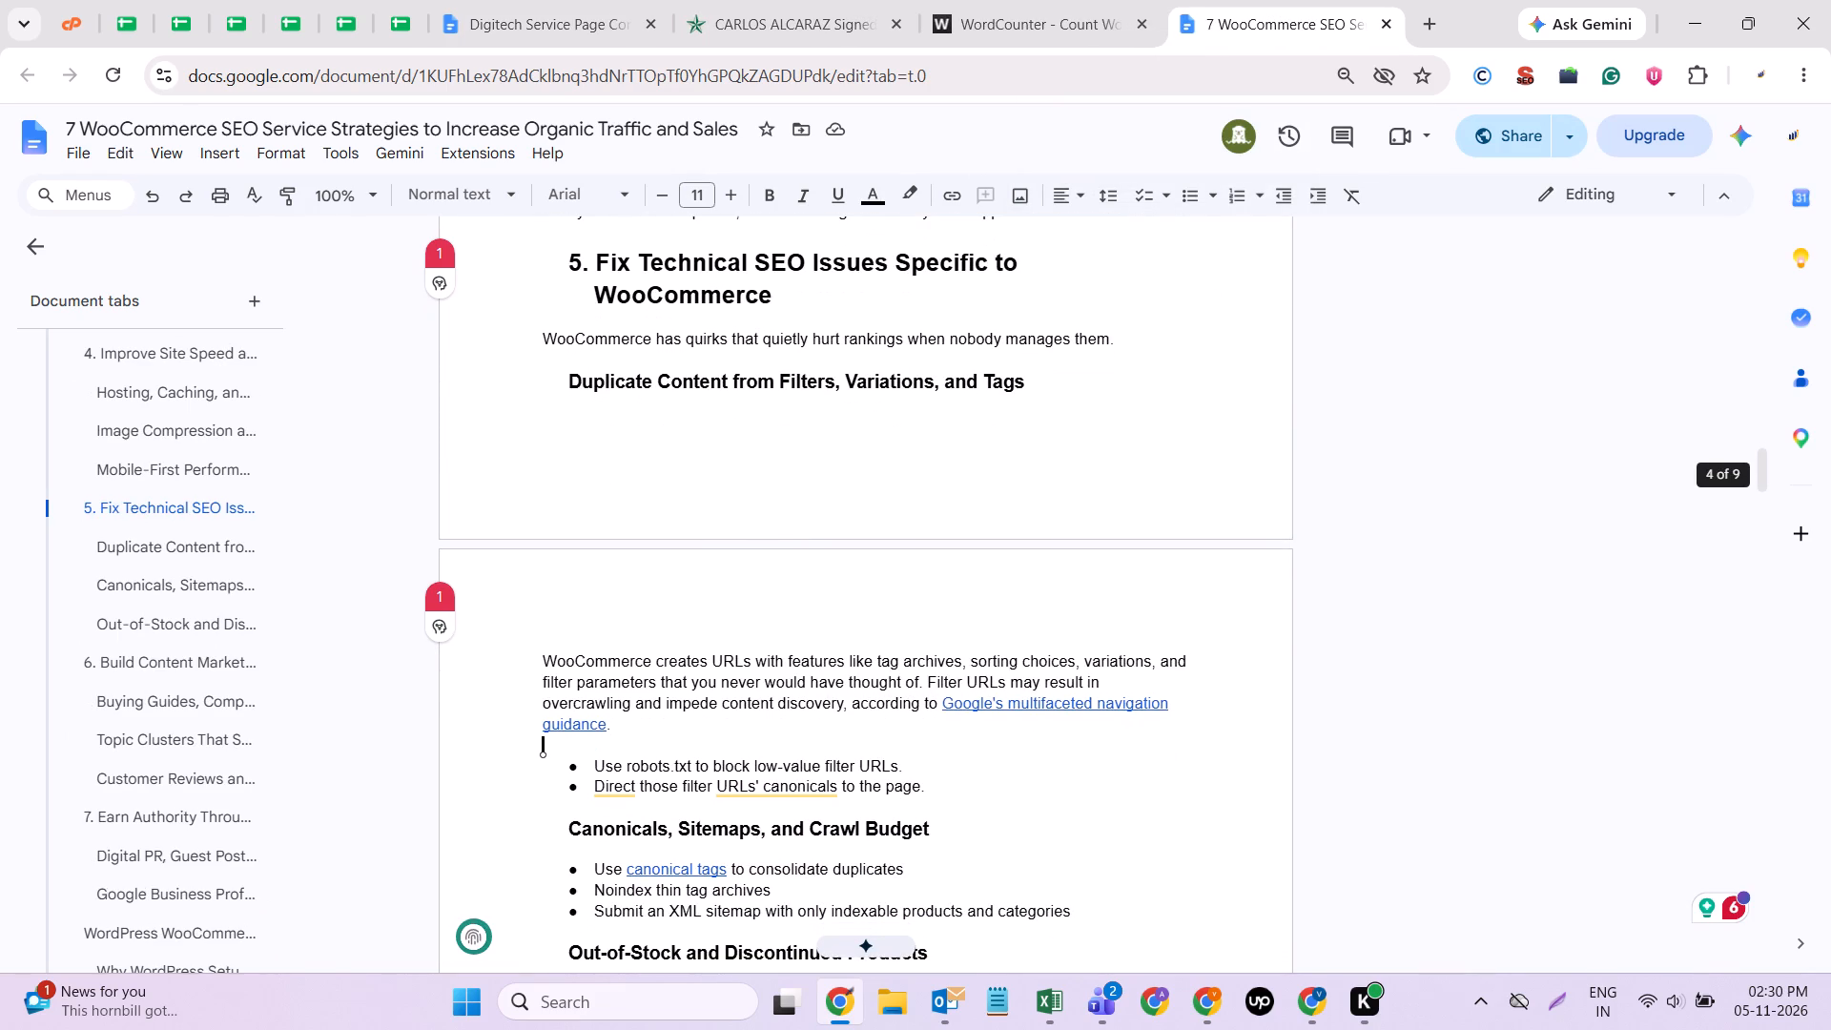
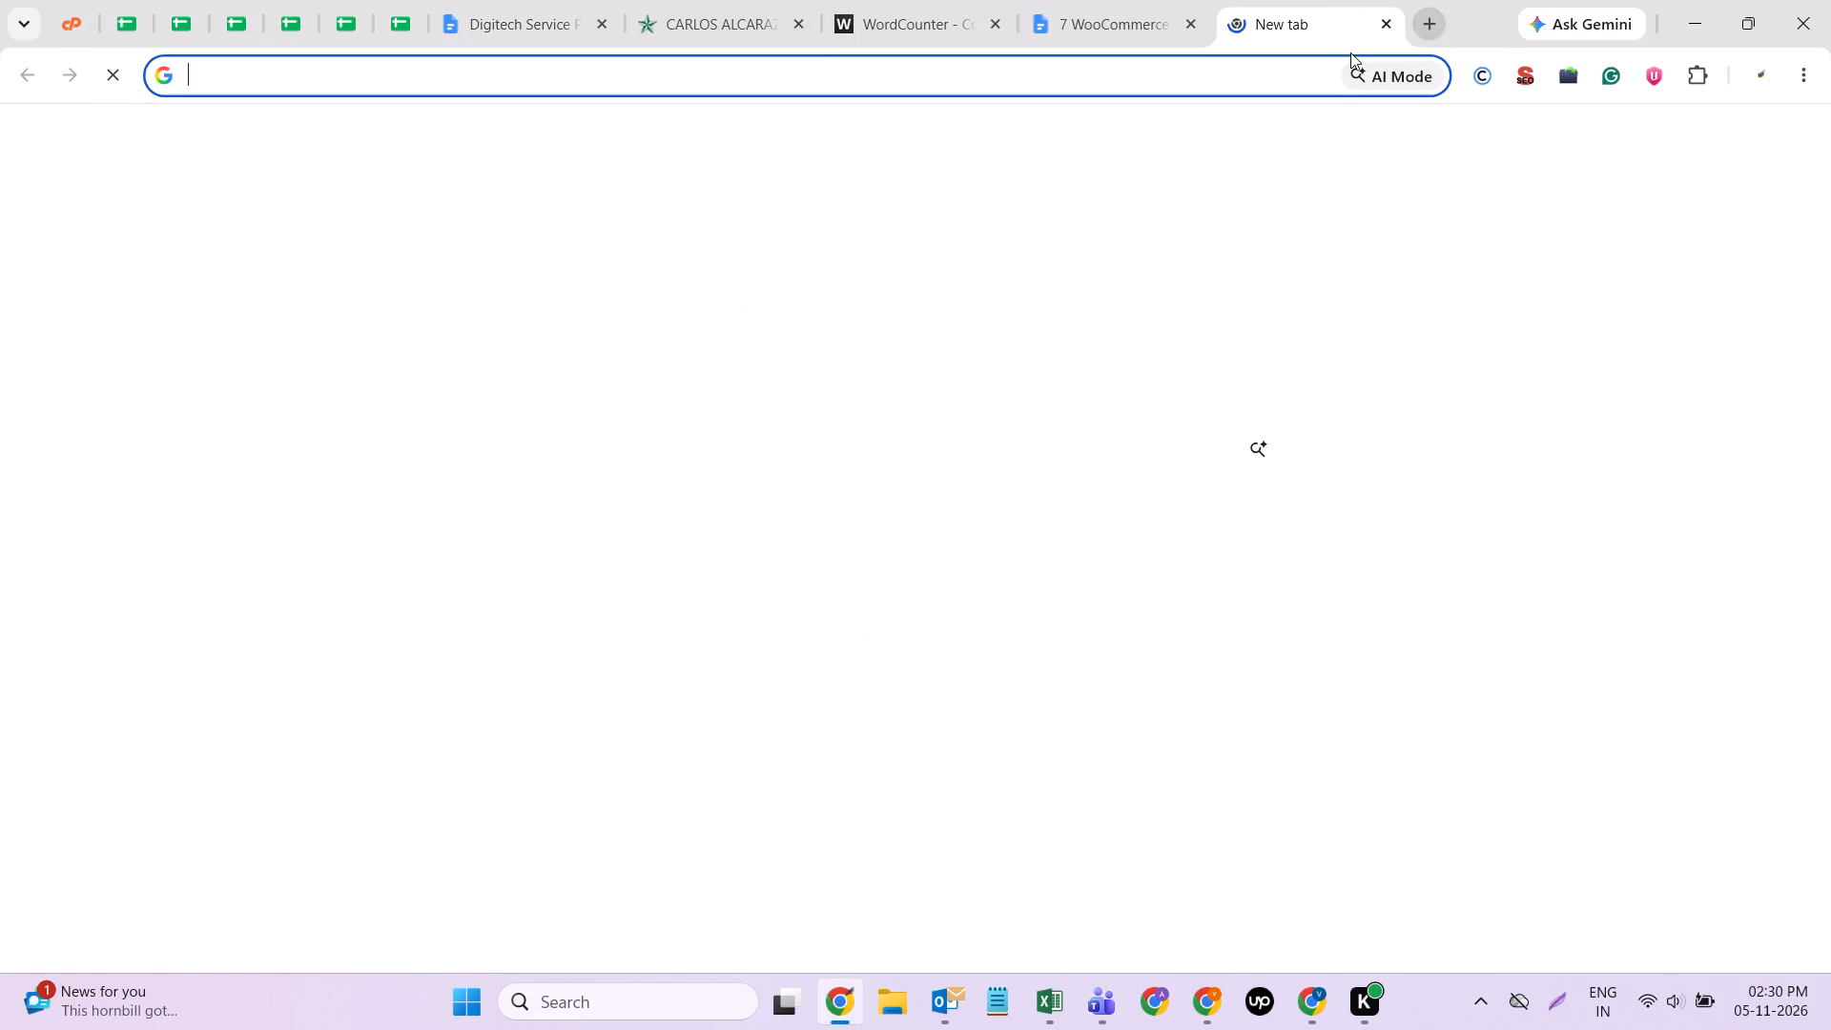
# Open the European Bronze Revamped Content document in a new browser tab.
pyautogui.click(1278, 75)
pyautogui.write('euro')
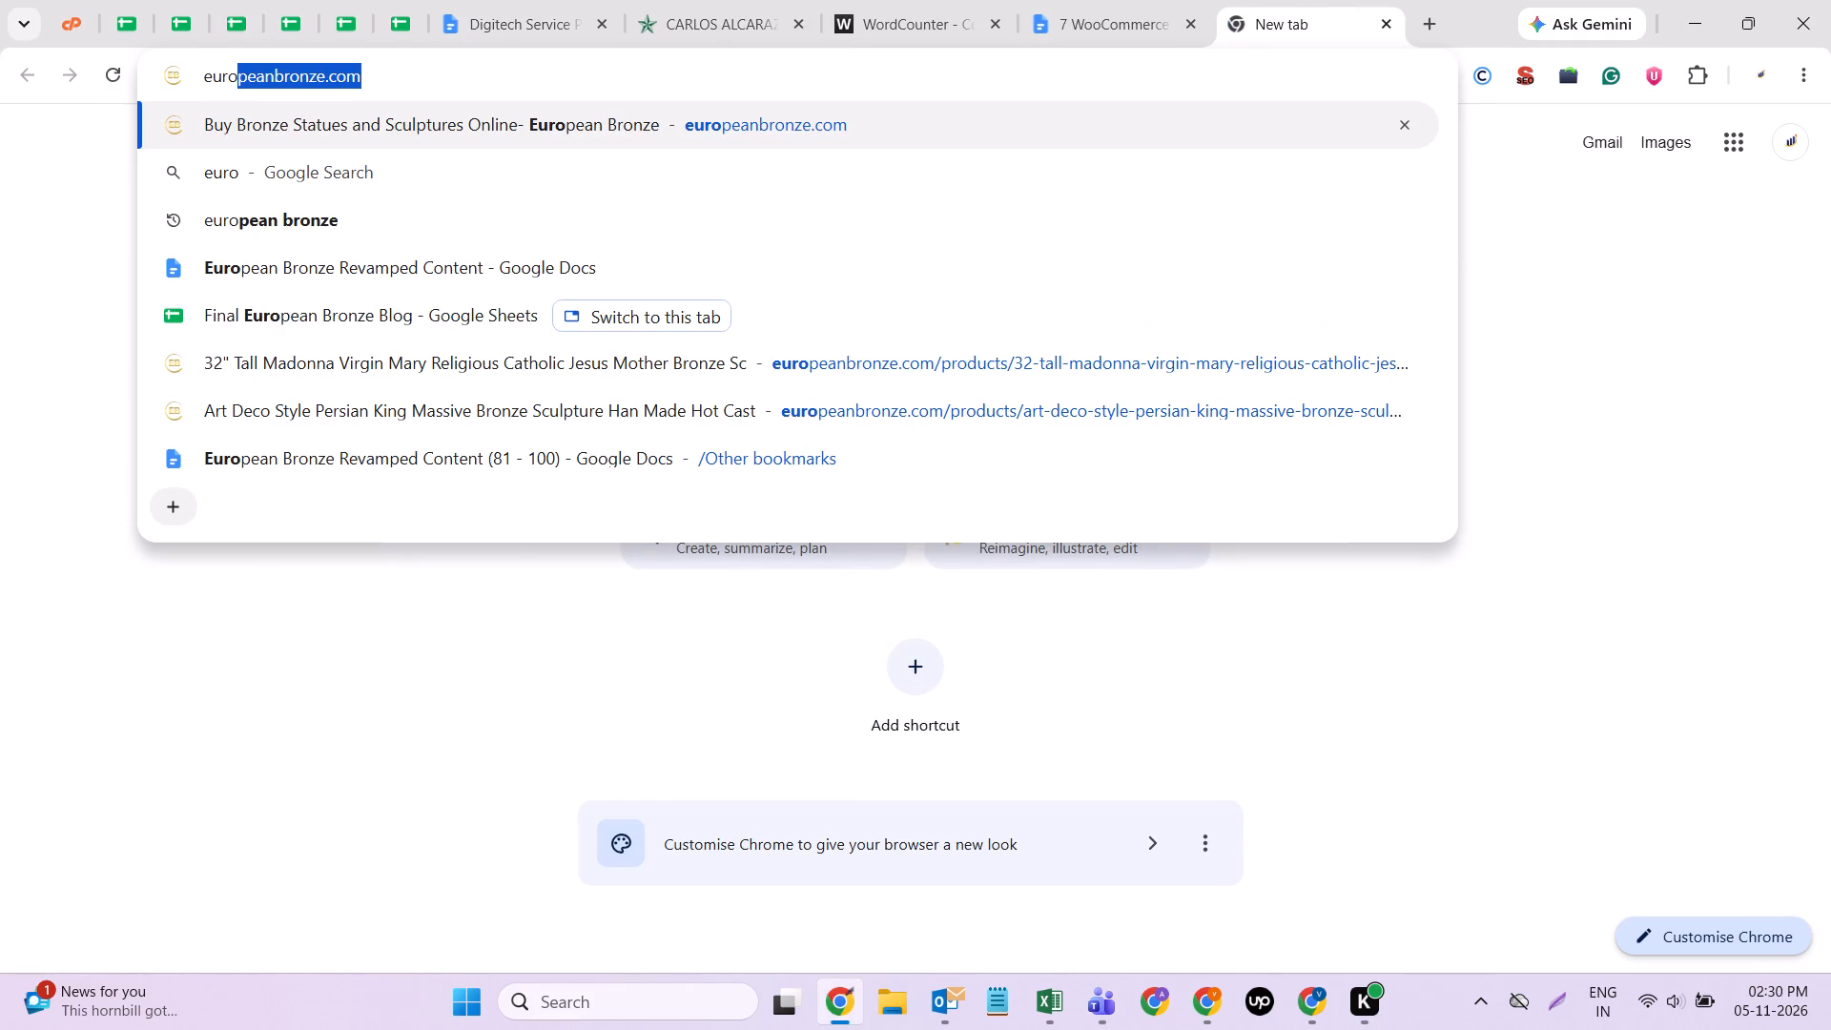
pyautogui.click(954, 279)
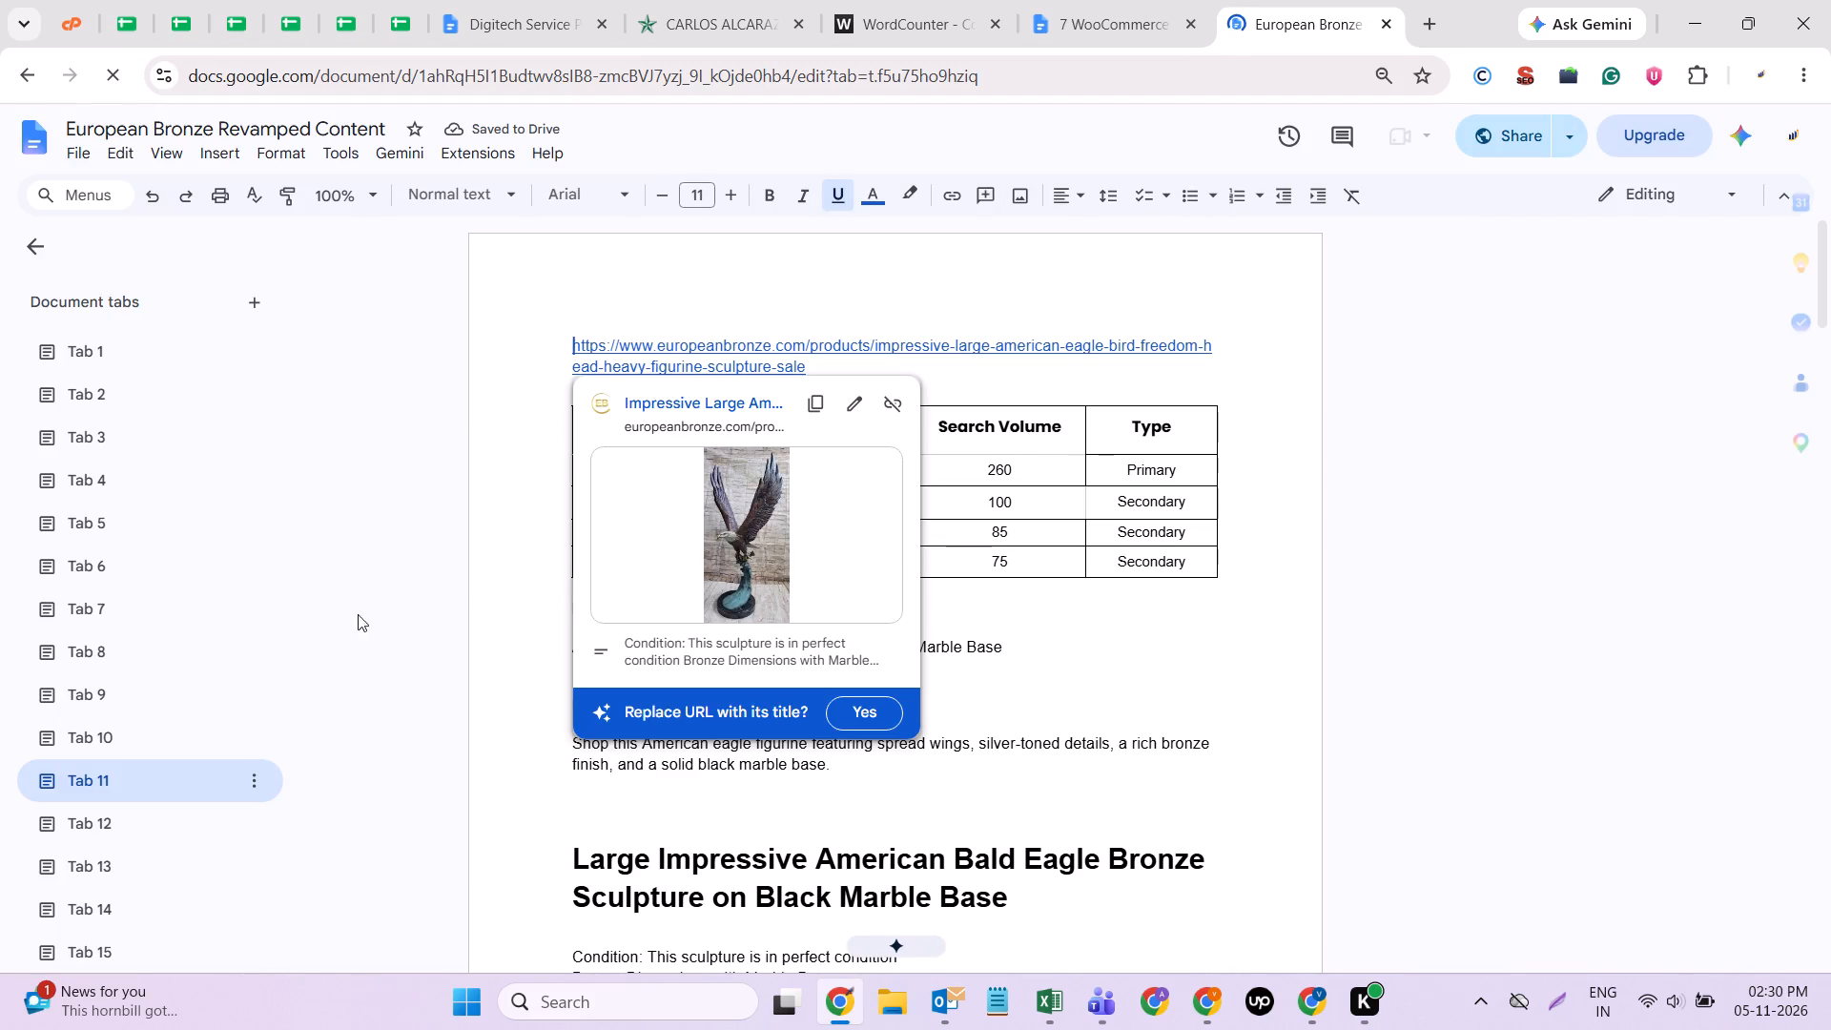
# Review the product descriptions in Tab 12, Tab 15 and Tab 16 of the European Bronze document.
pyautogui.click(130, 844)
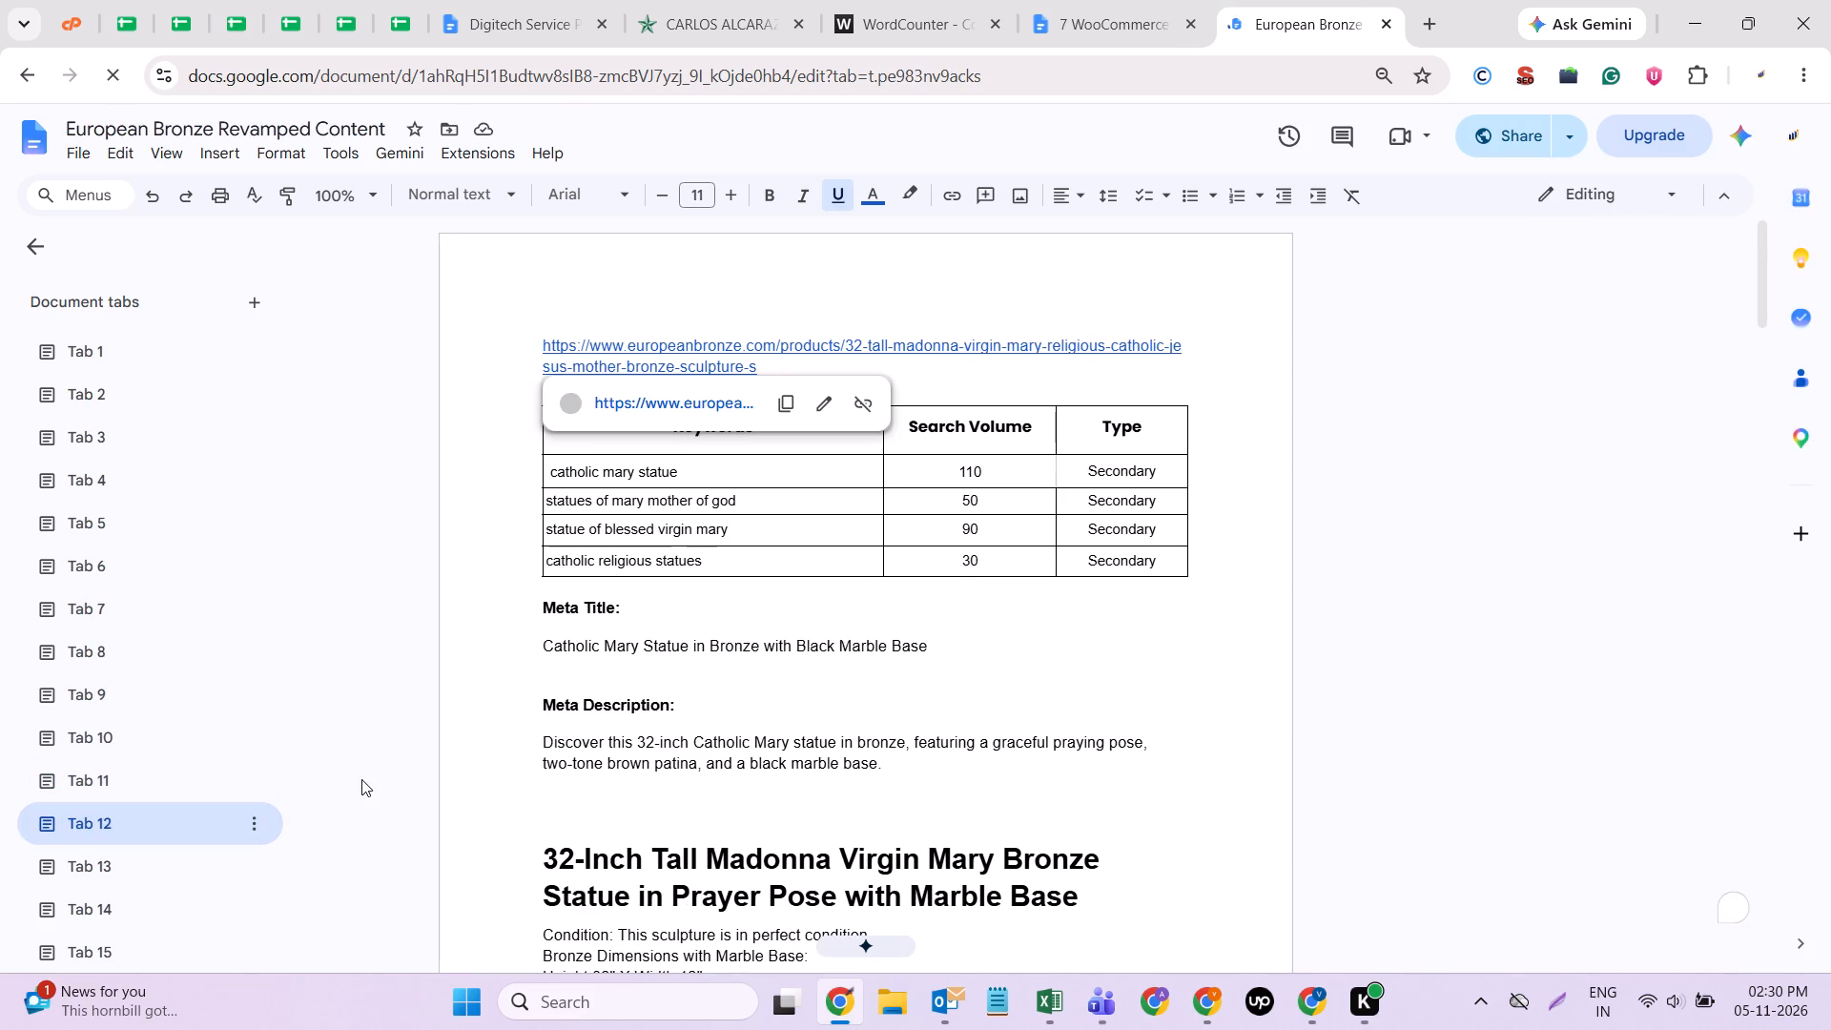
pyautogui.scroll(-5, 576, 731)
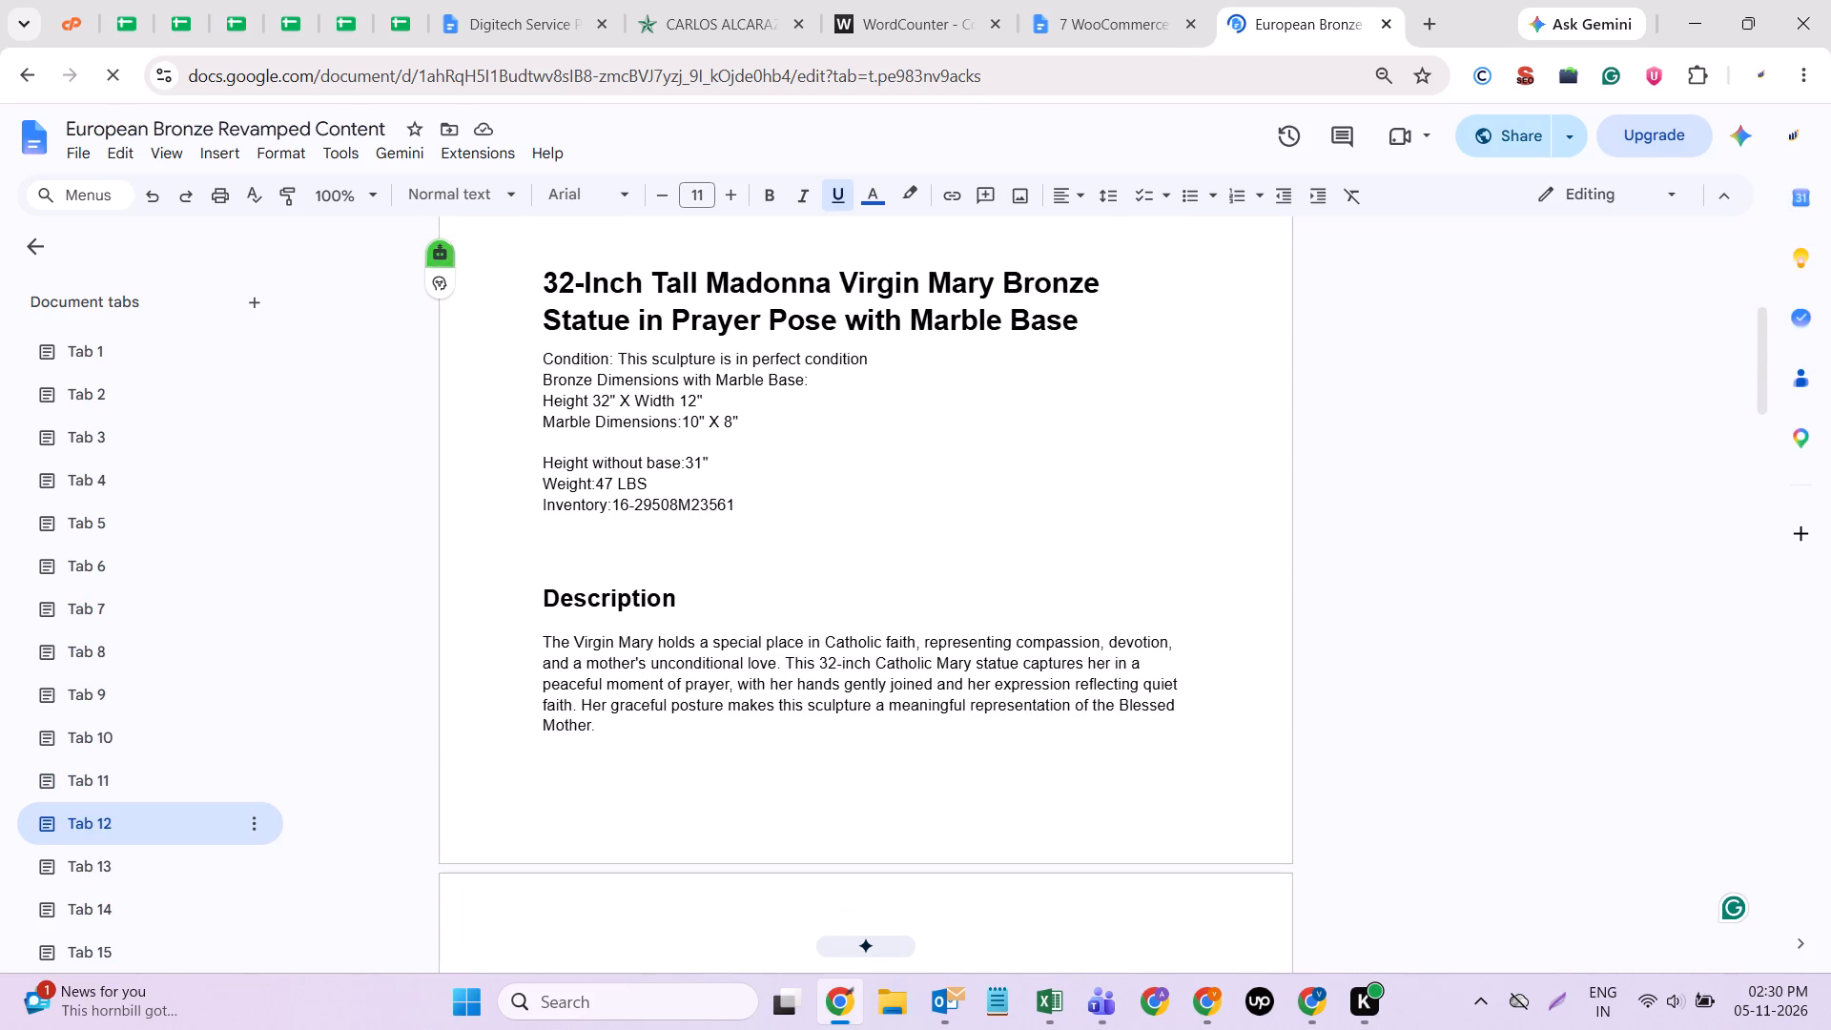
pyautogui.scroll(-1, 99, 875)
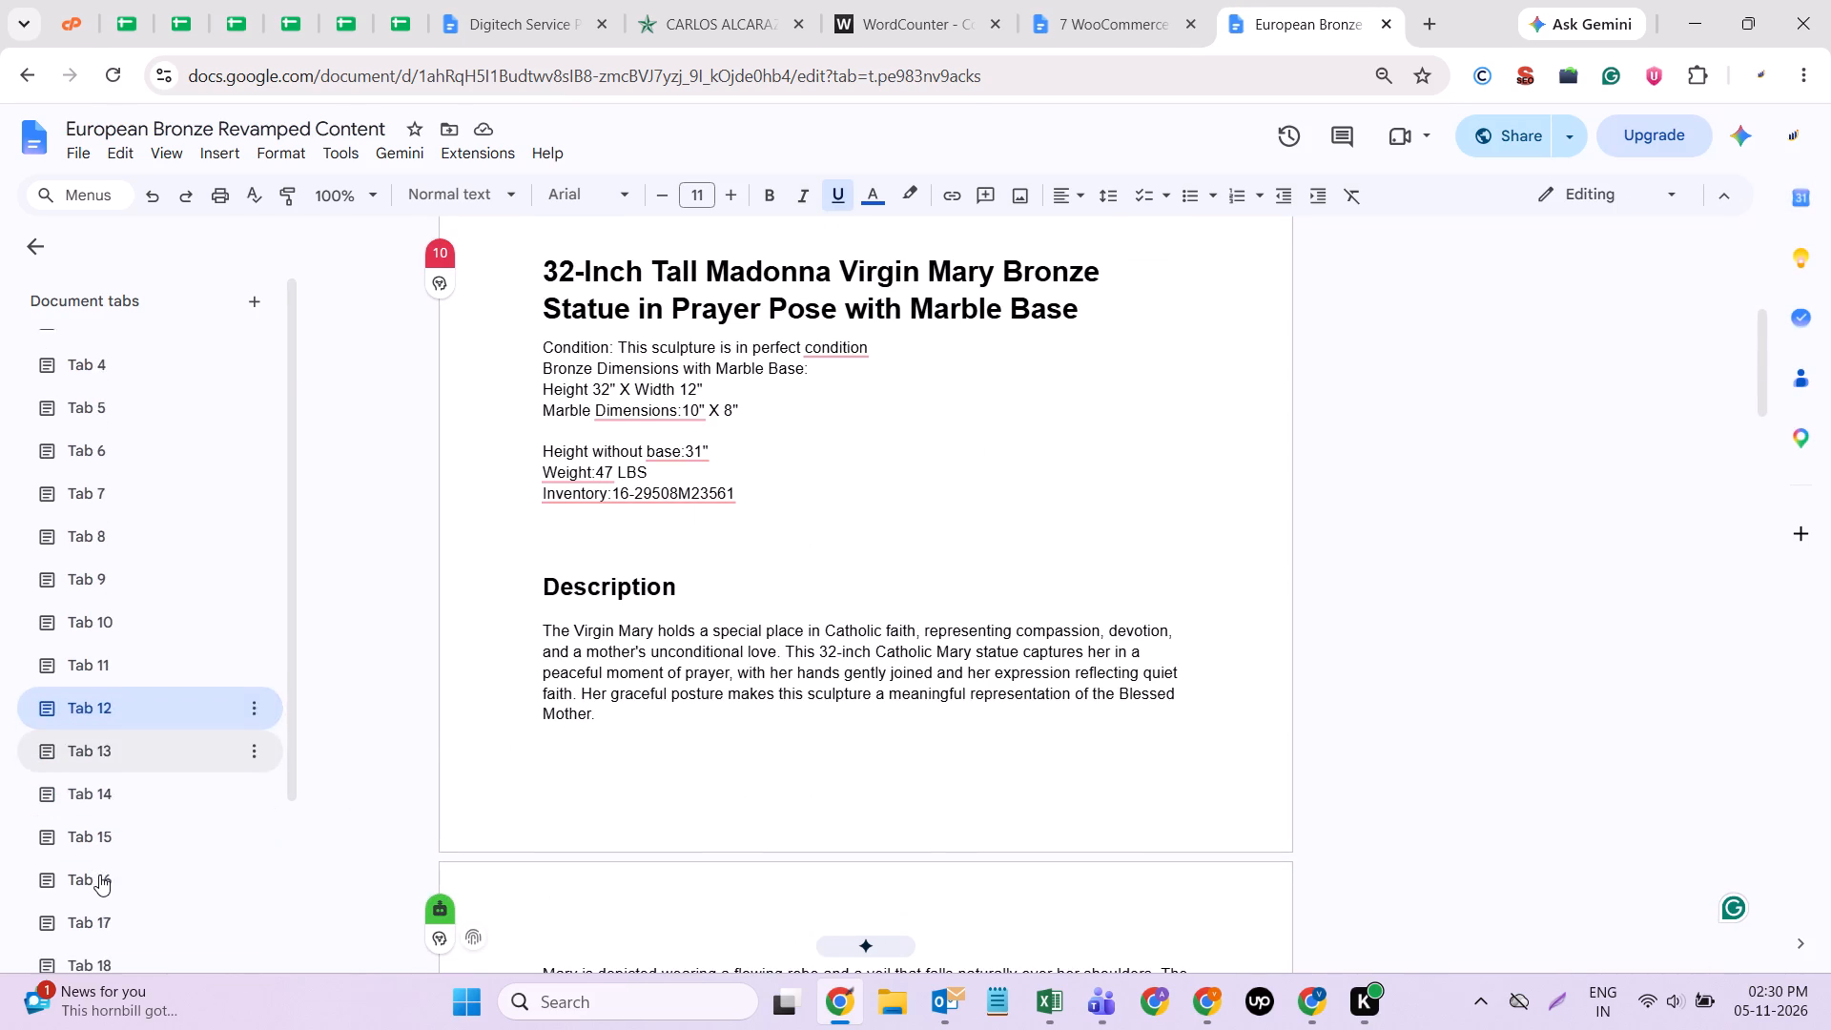
pyautogui.scroll(-1, 99, 875)
pyautogui.click(131, 815)
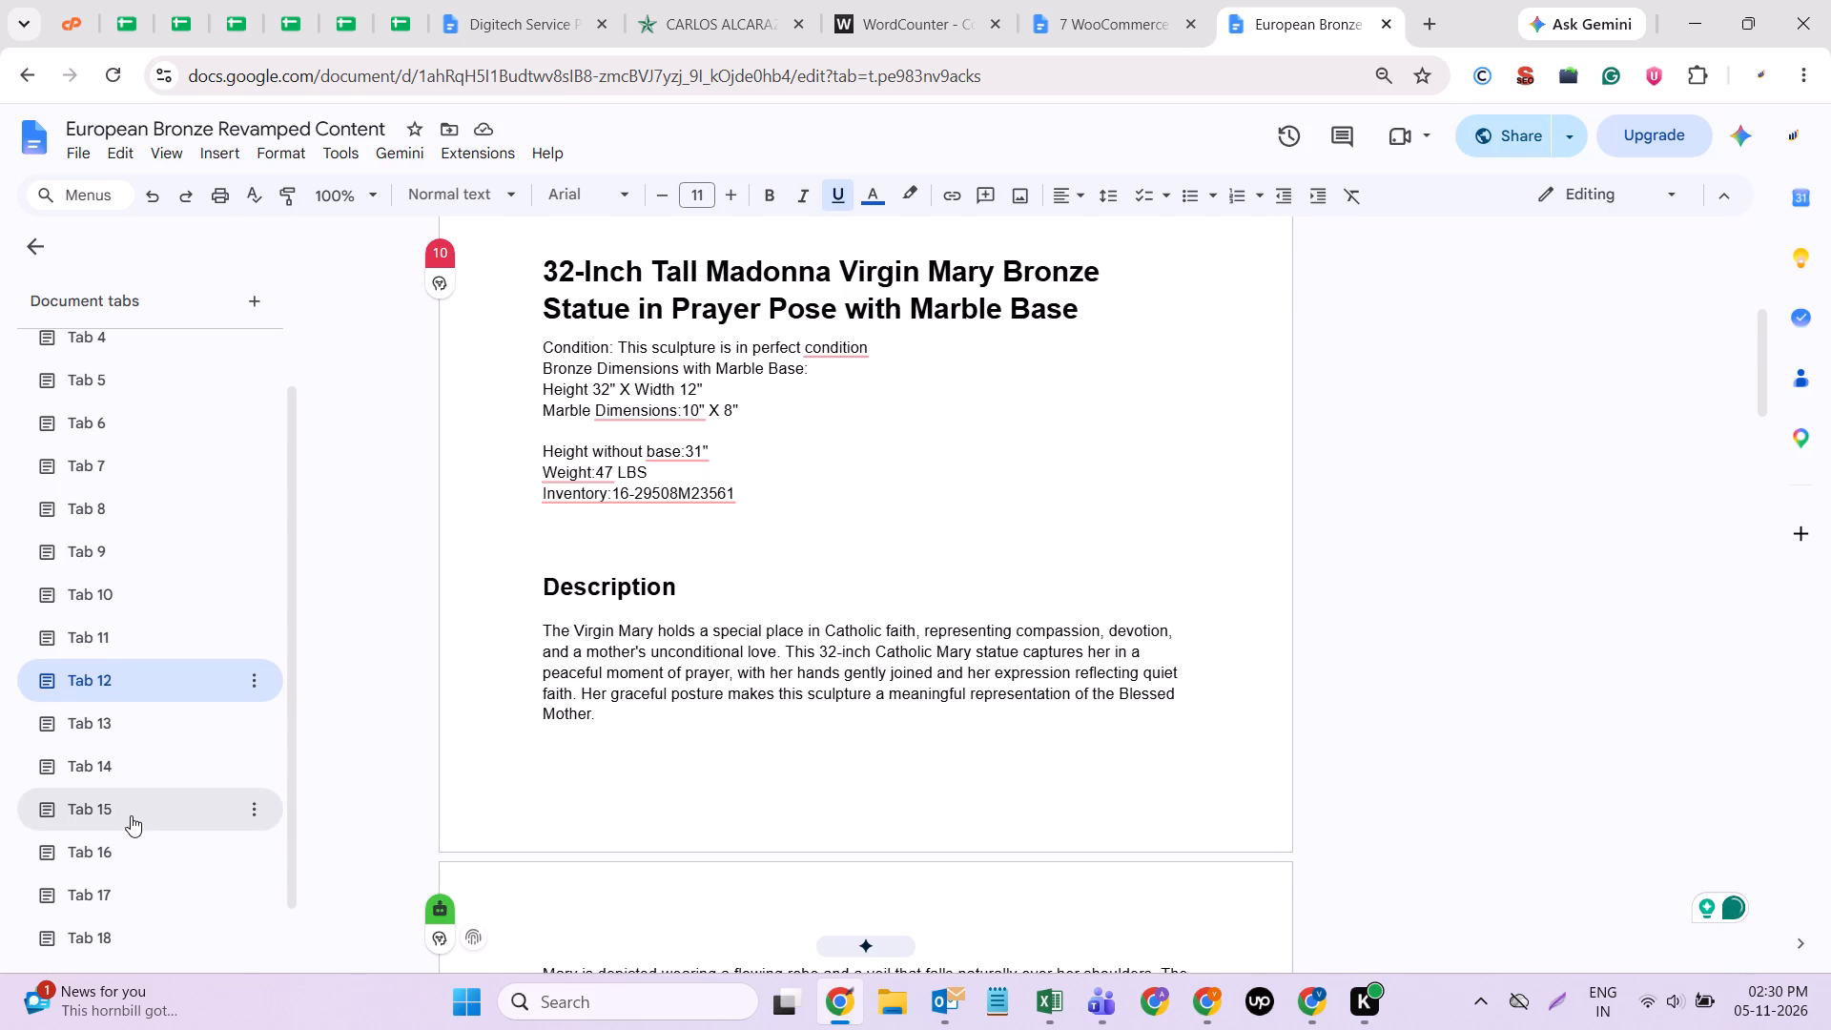
pyautogui.scroll(-7, 602, 715)
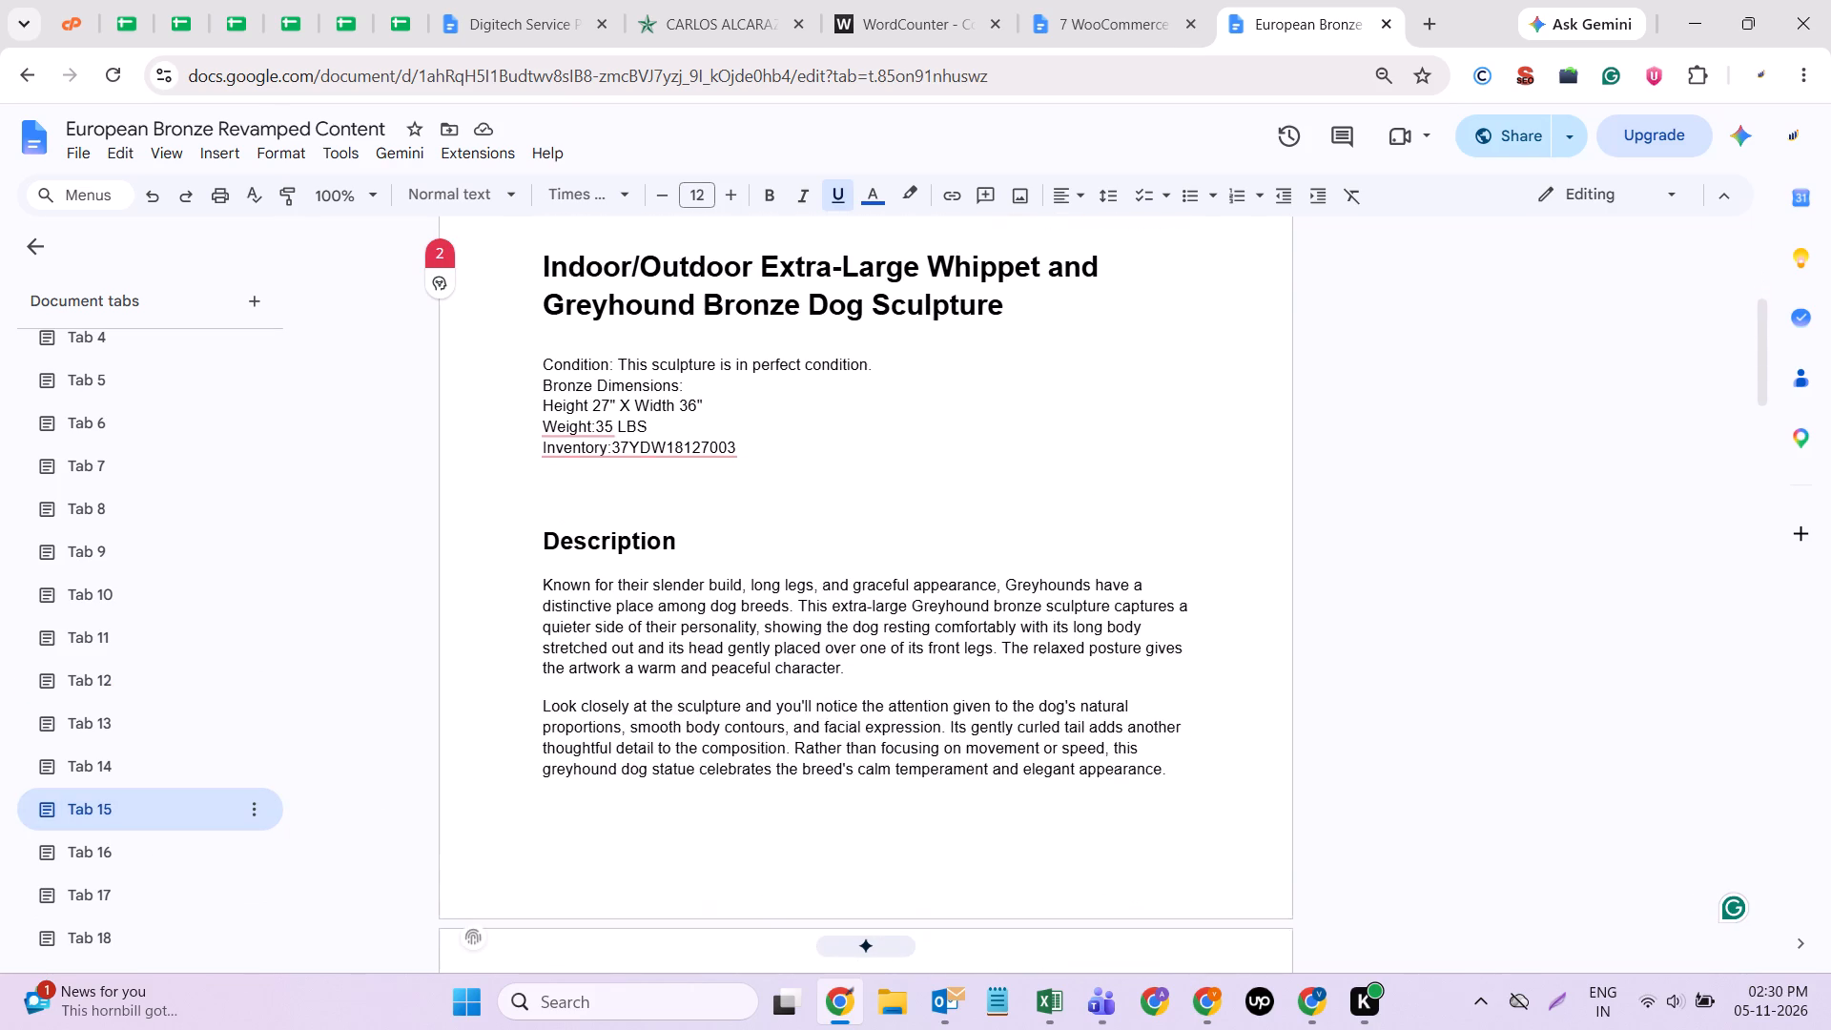
pyautogui.scroll(-1, 602, 715)
pyautogui.click(122, 861)
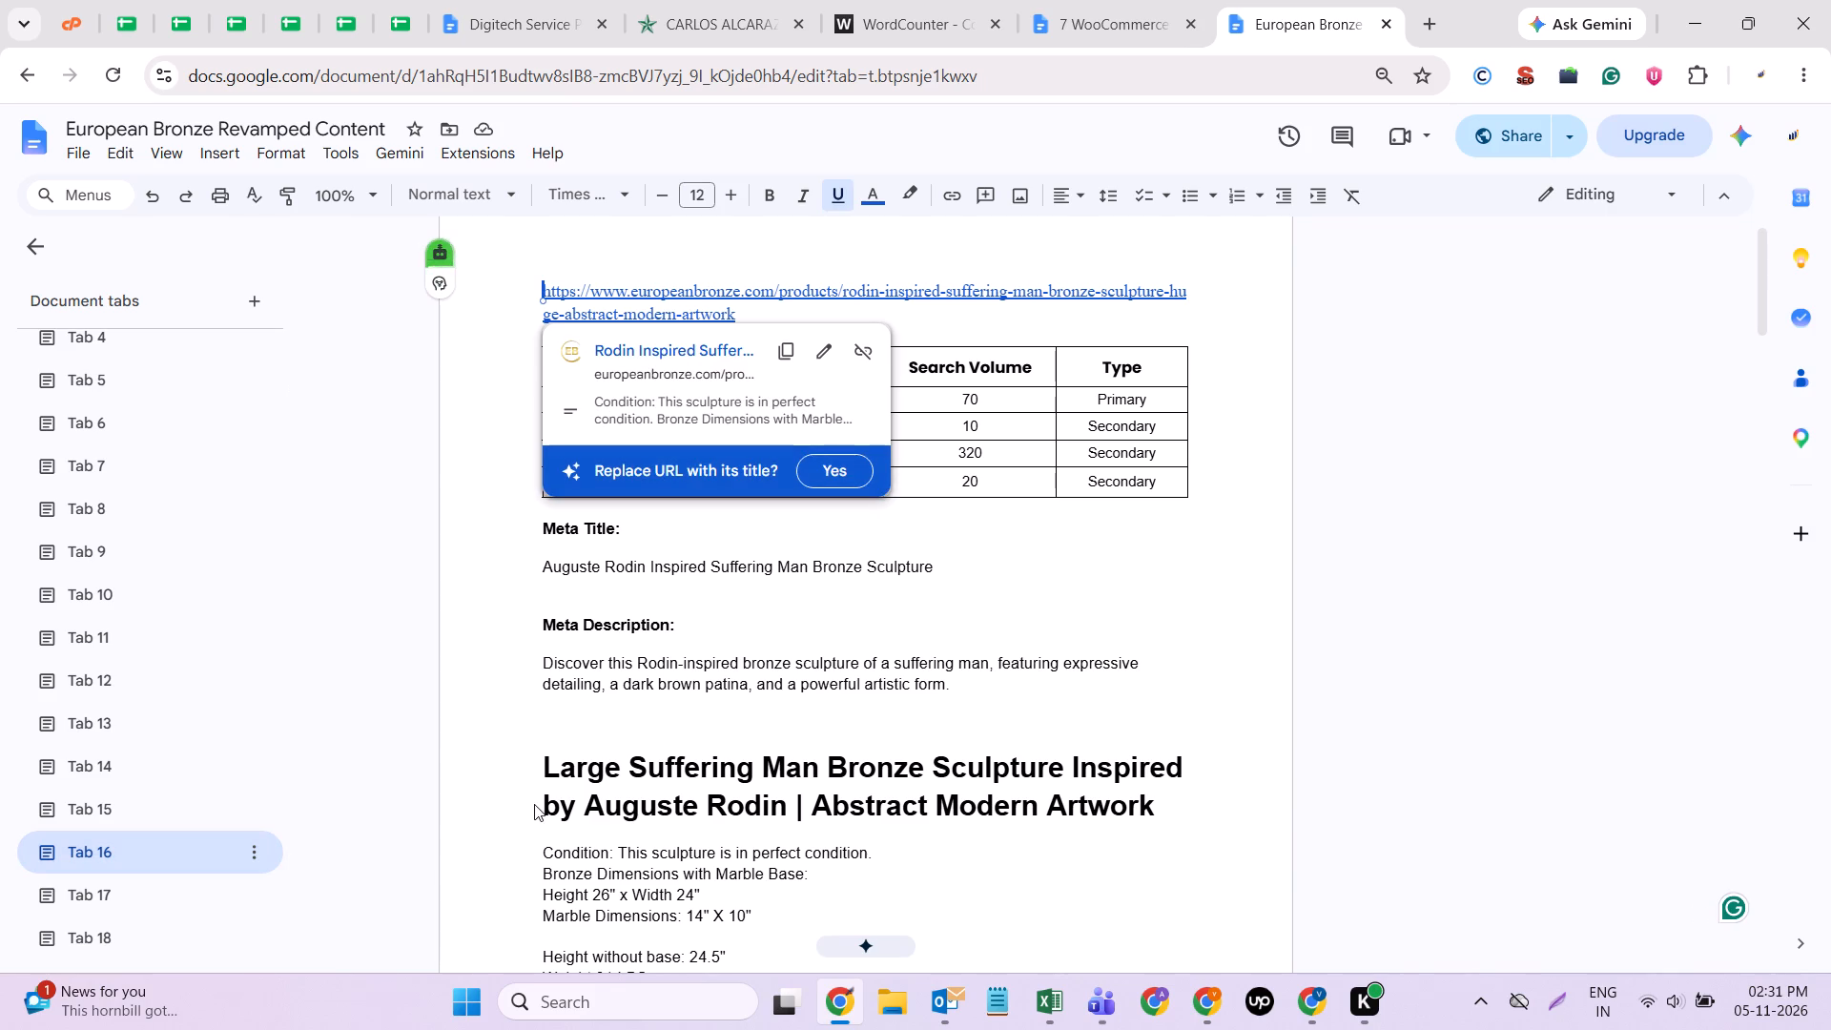
pyautogui.scroll(-7, 1005, 739)
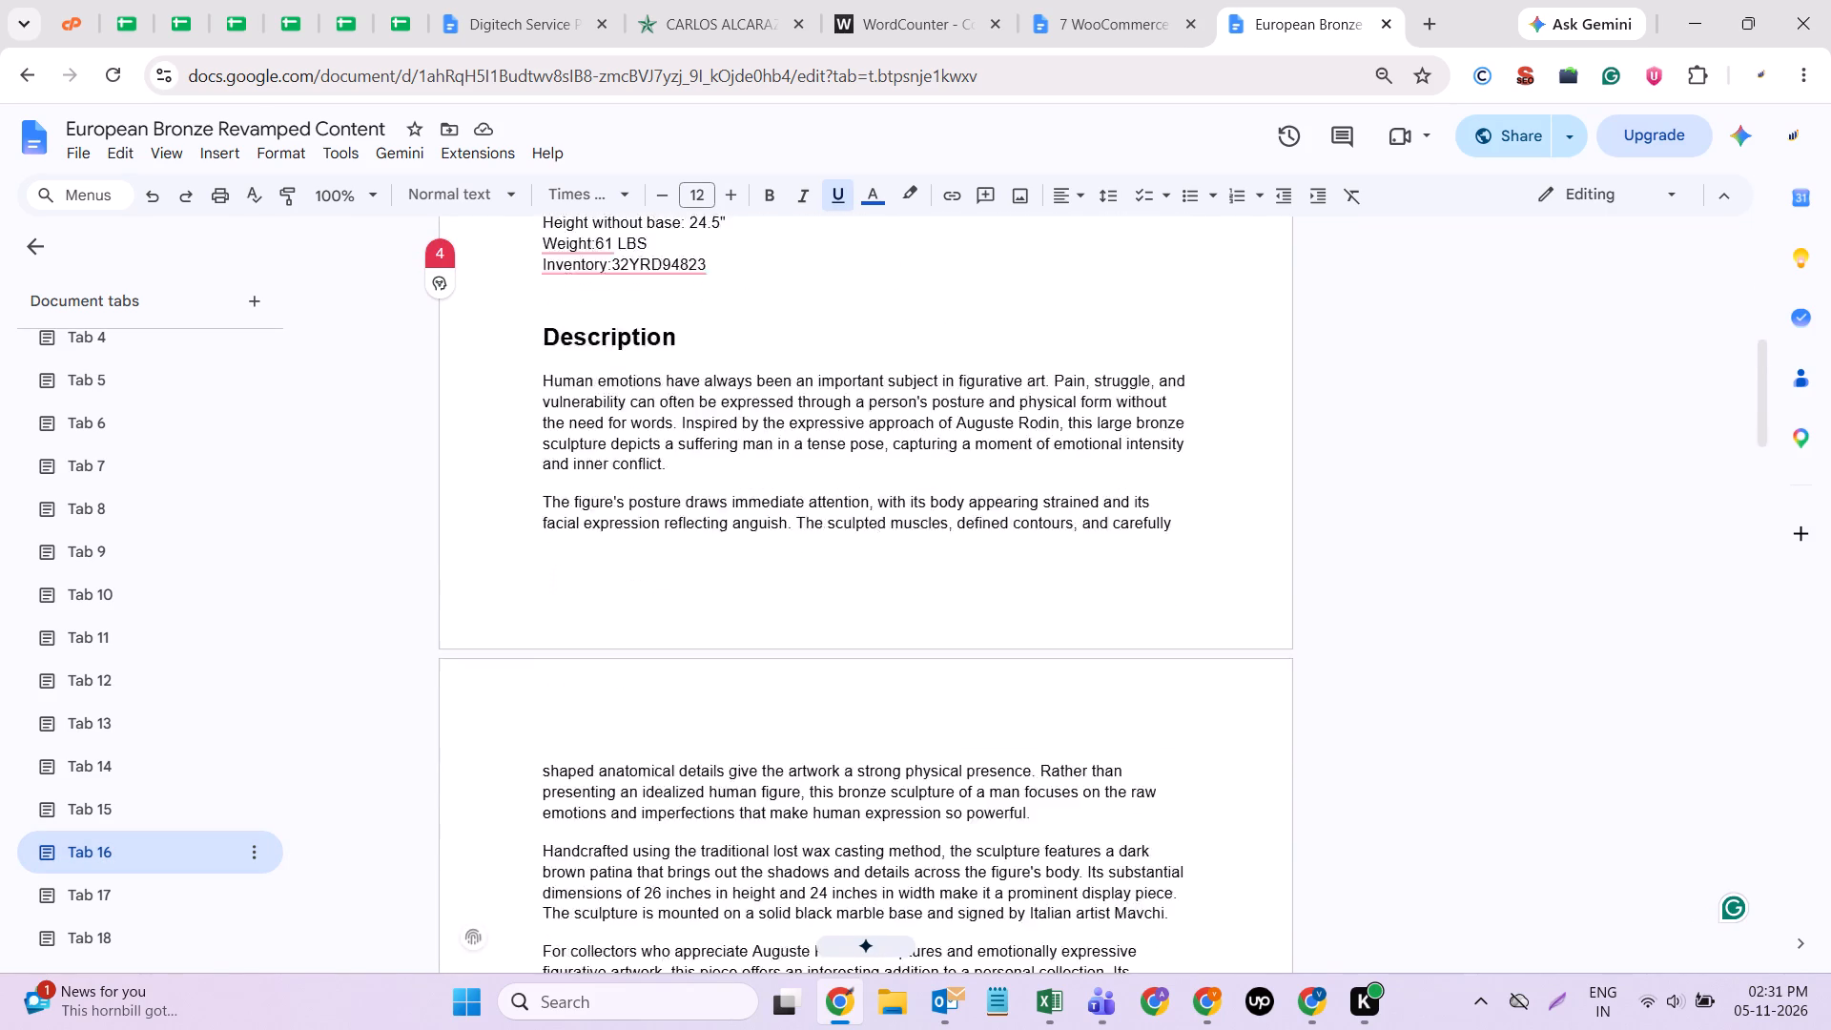
# Review the rest of the description and the features section of the Rodin-inspired bronze sculpture in Tab 16.
pyautogui.scroll(-4, 1005, 739)
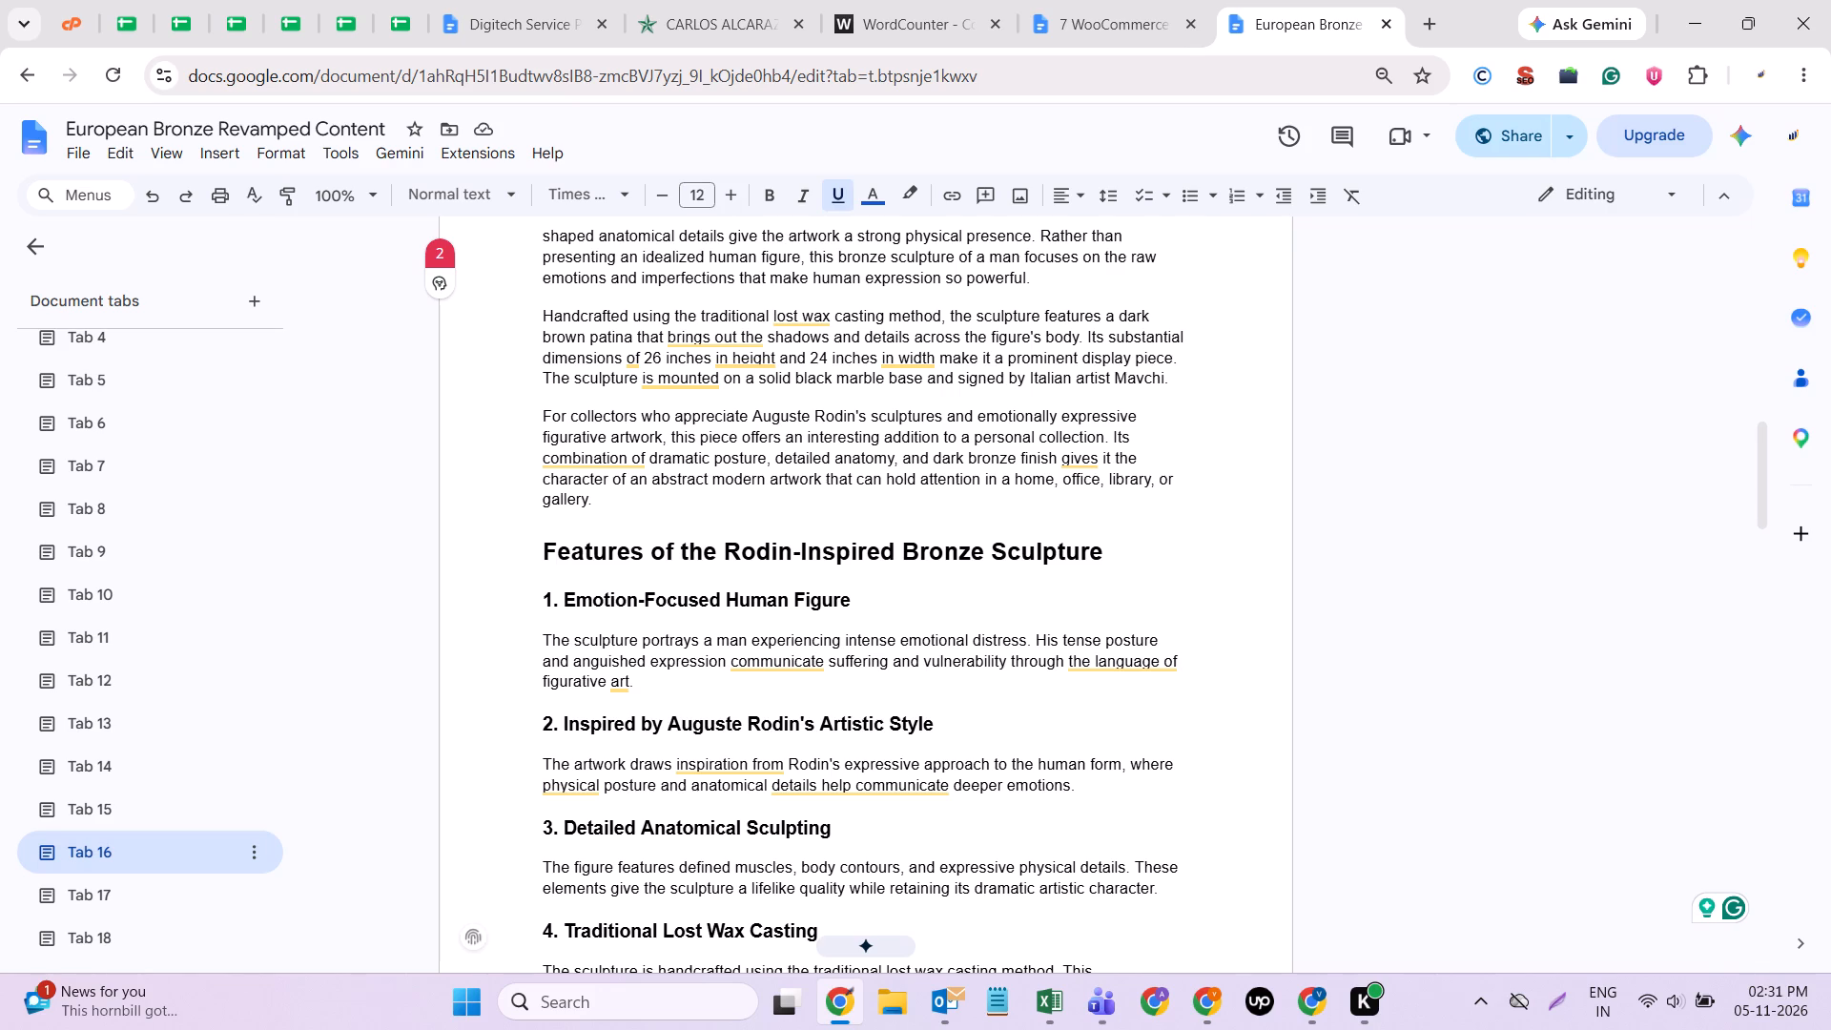
# Open Tab 17 for the wild boar pig statue and place the text cursor on the empty line below its keywords table.
pyautogui.click(138, 891)
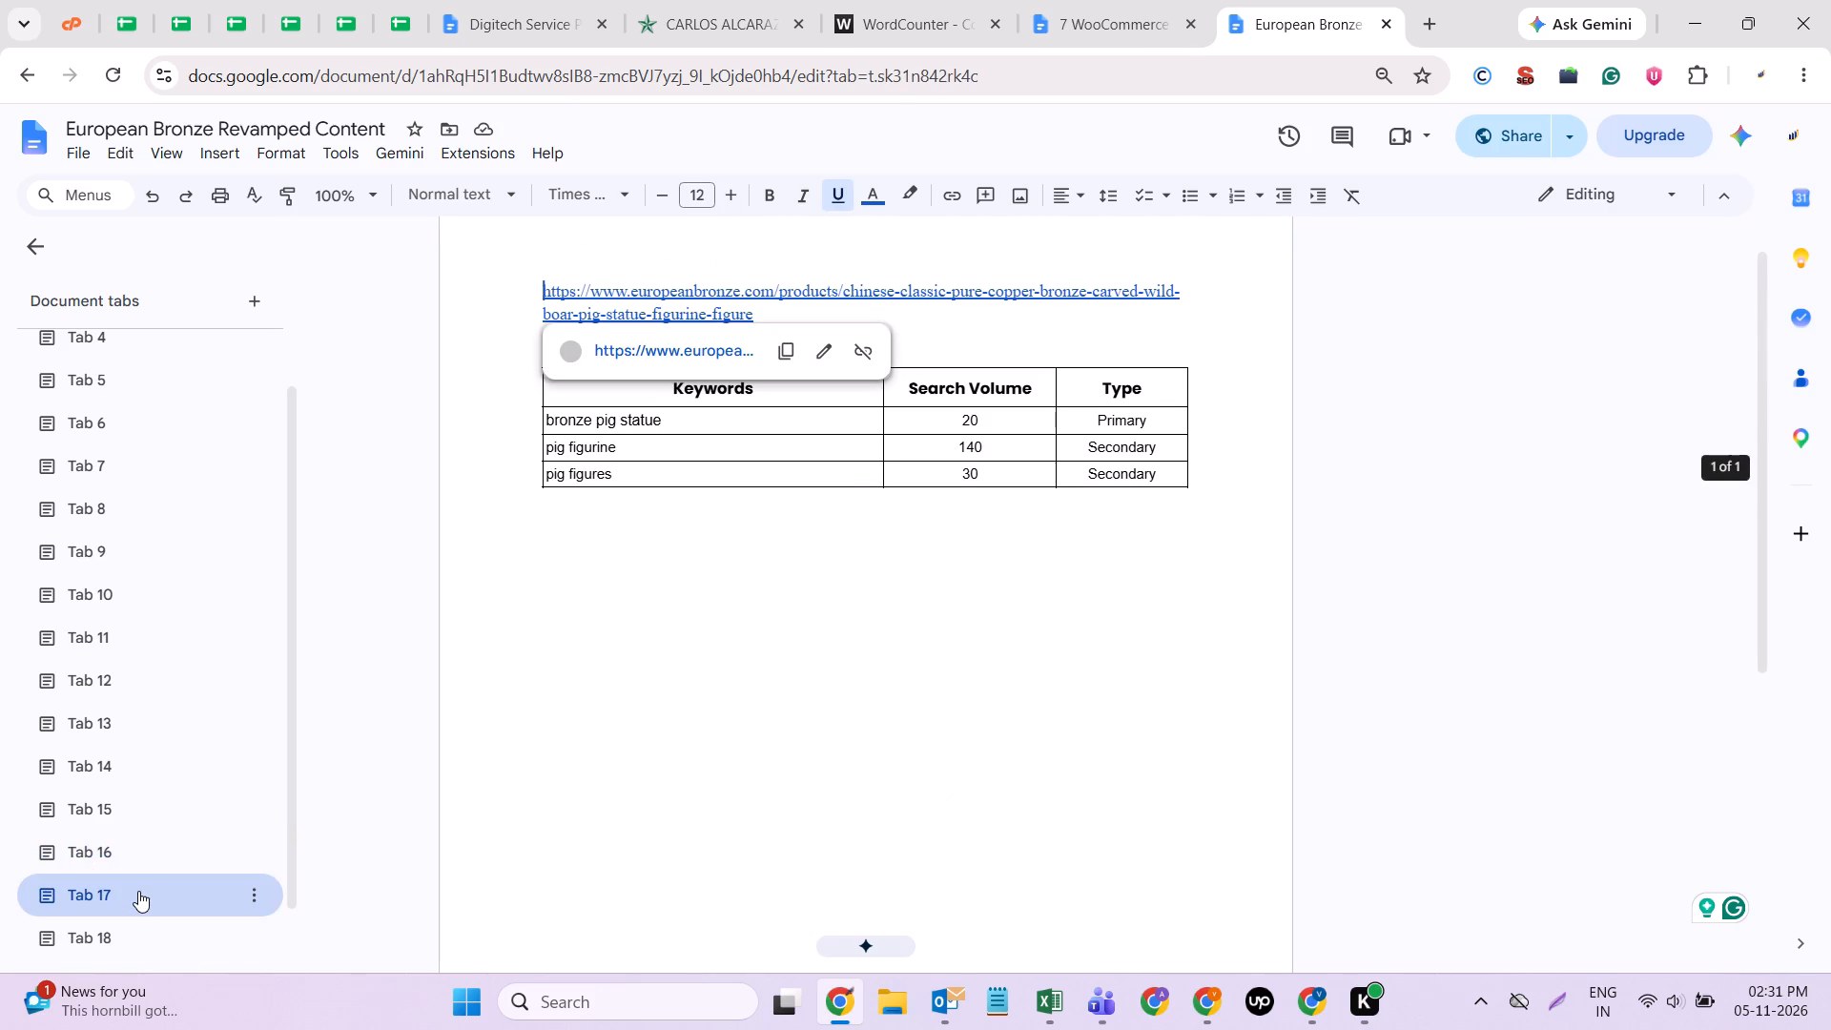
pyautogui.click(691, 575)
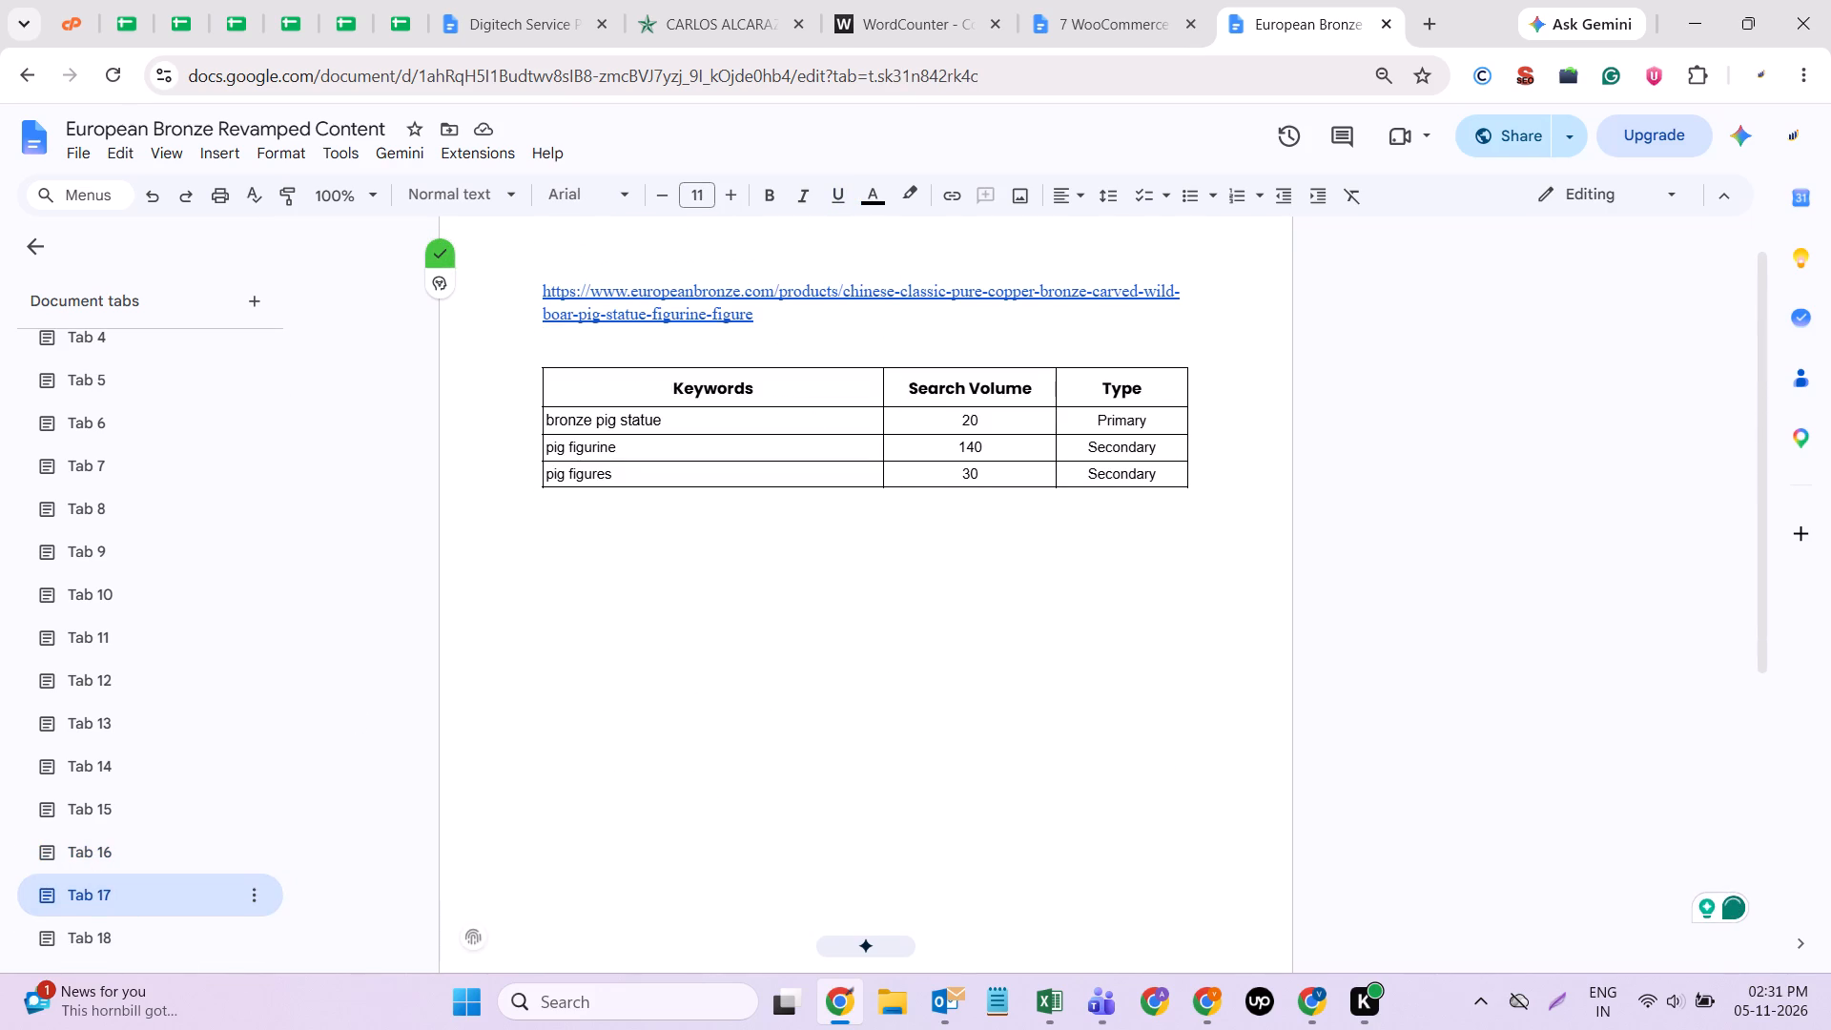
pyautogui.press('Up')
pyautogui.press('Up')
pyautogui.press('Down')
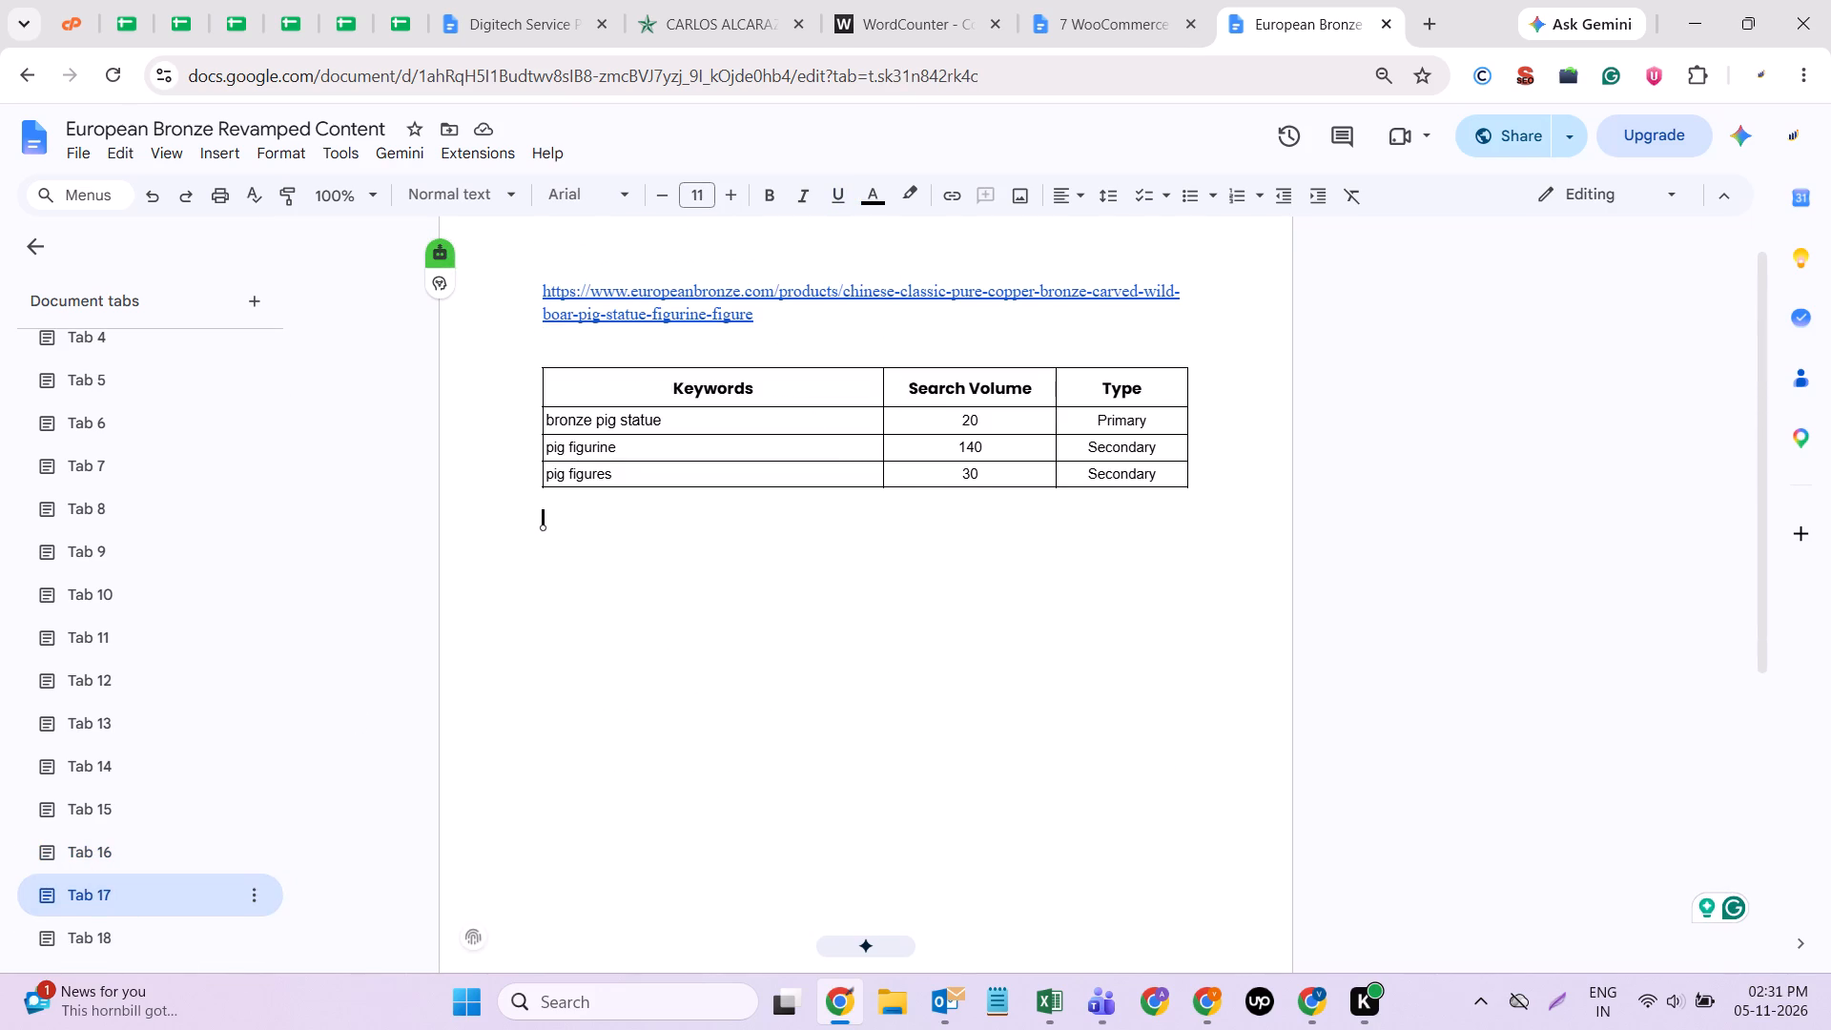
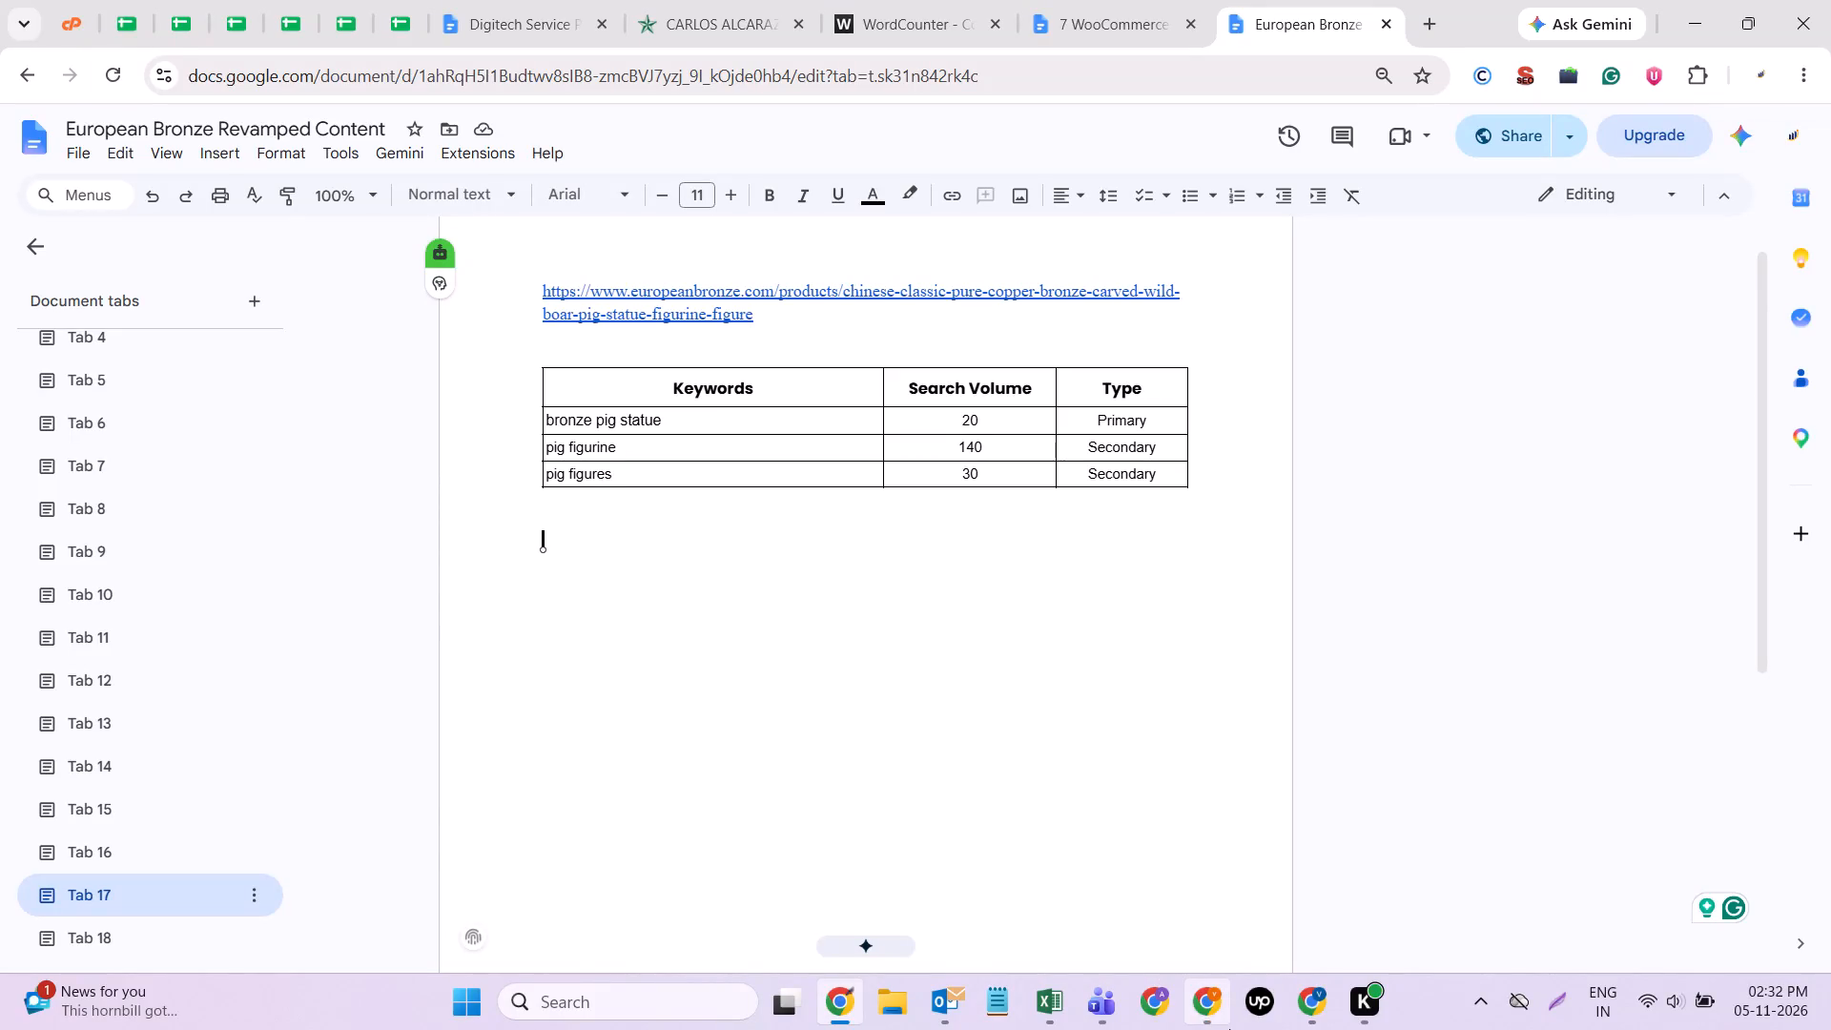
# Switch to the other Chrome window, which has Grandview Homes open.
pyautogui.click(1229, 1029)
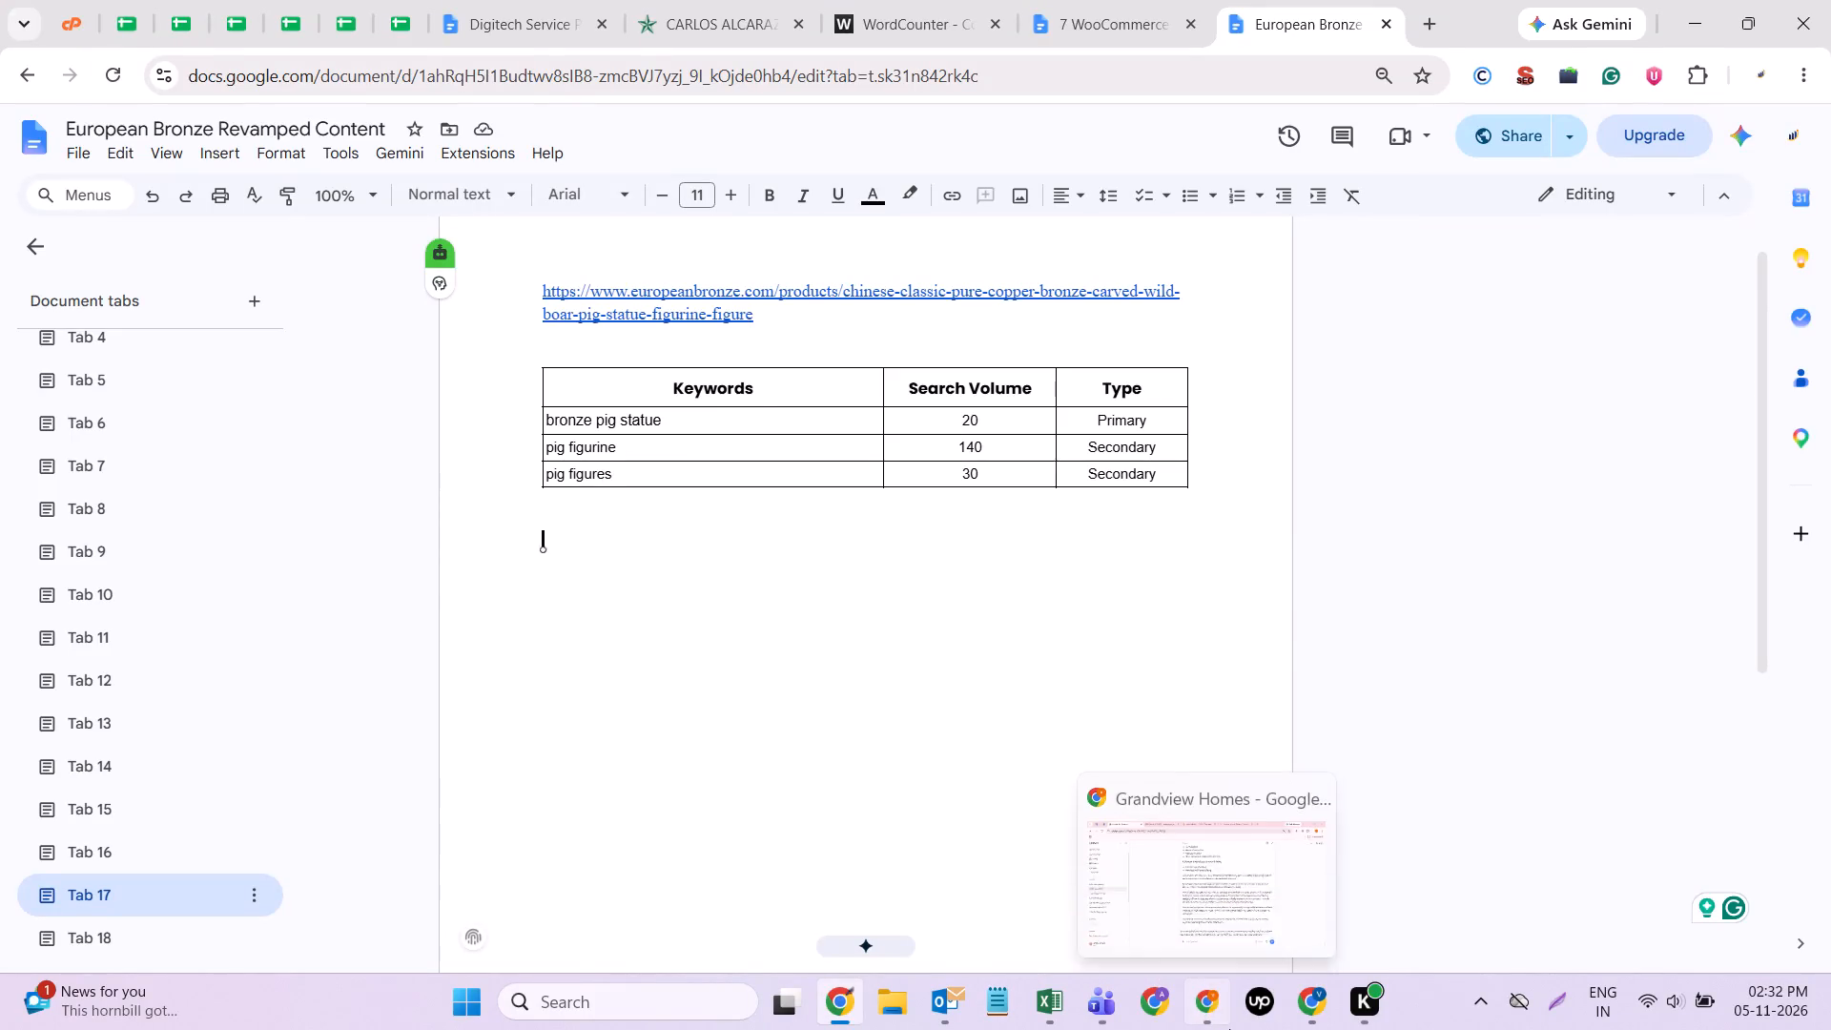
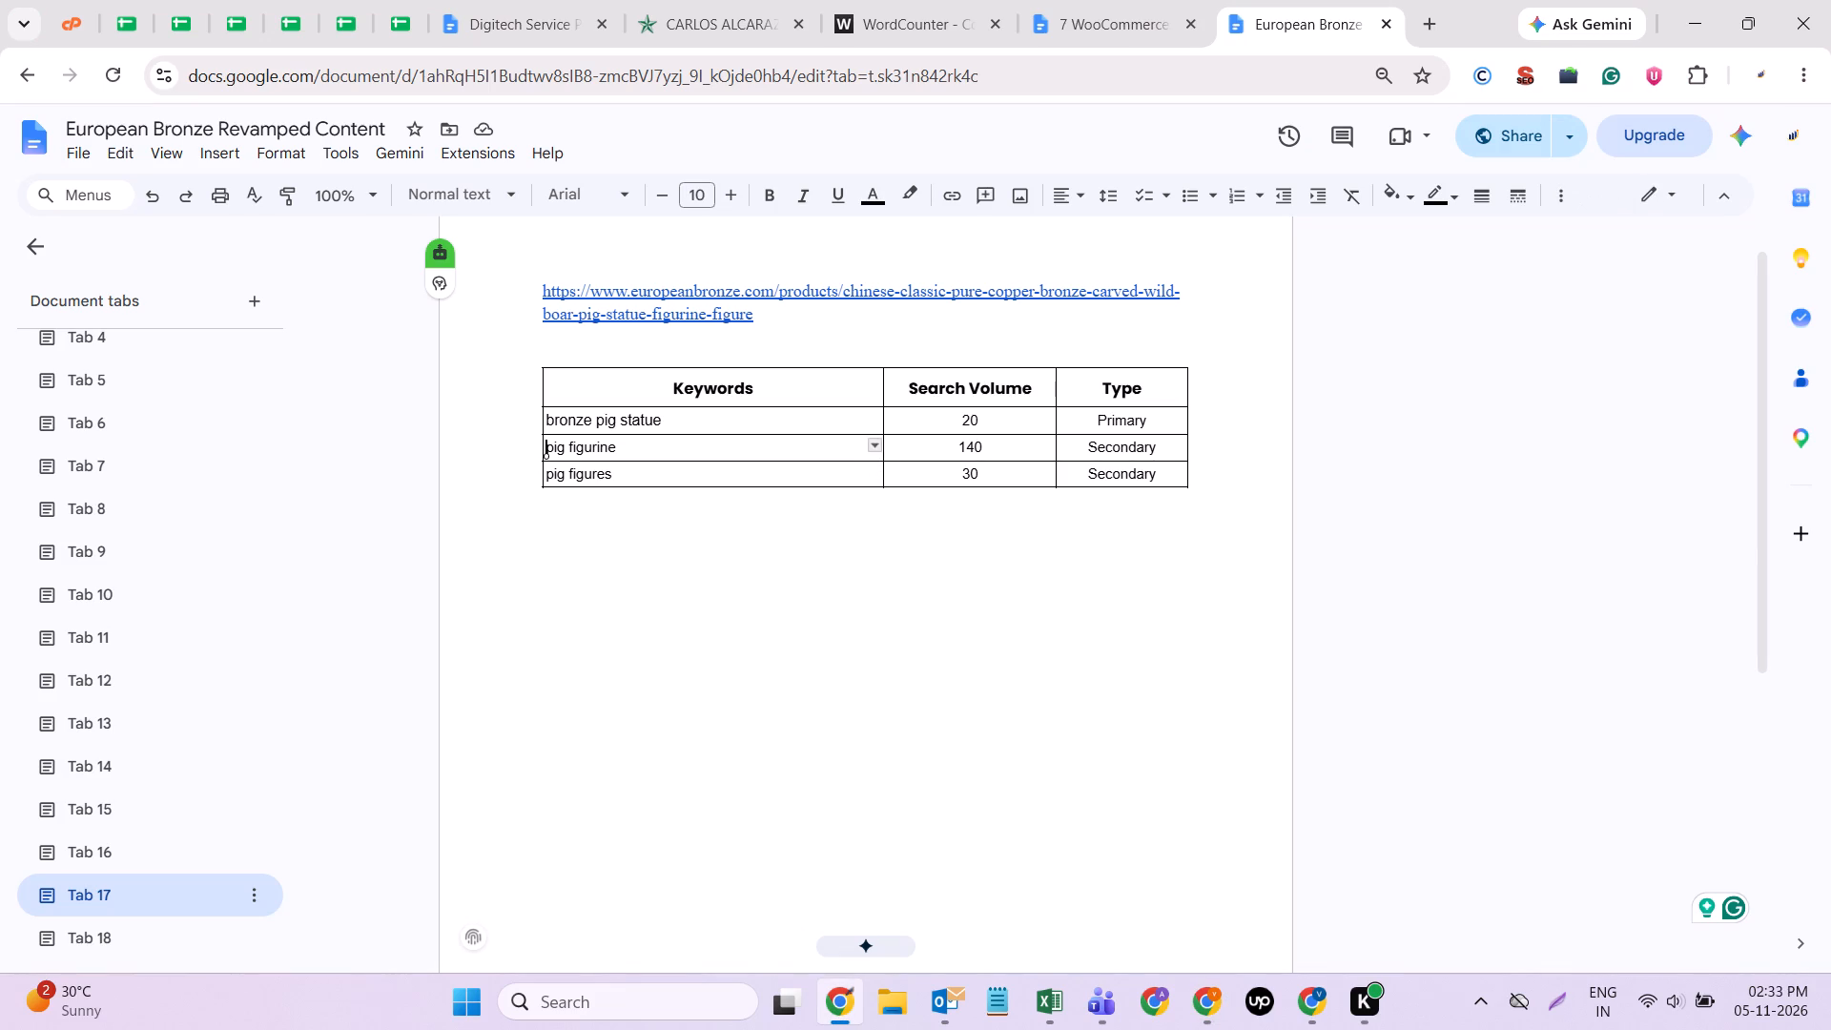
pyautogui.press('Up')
pyautogui.press('Down')
pyautogui.press('Down')
pyautogui.press('Down')
pyautogui.press('Down')
pyautogui.press('Down')
pyautogui.press('Down')
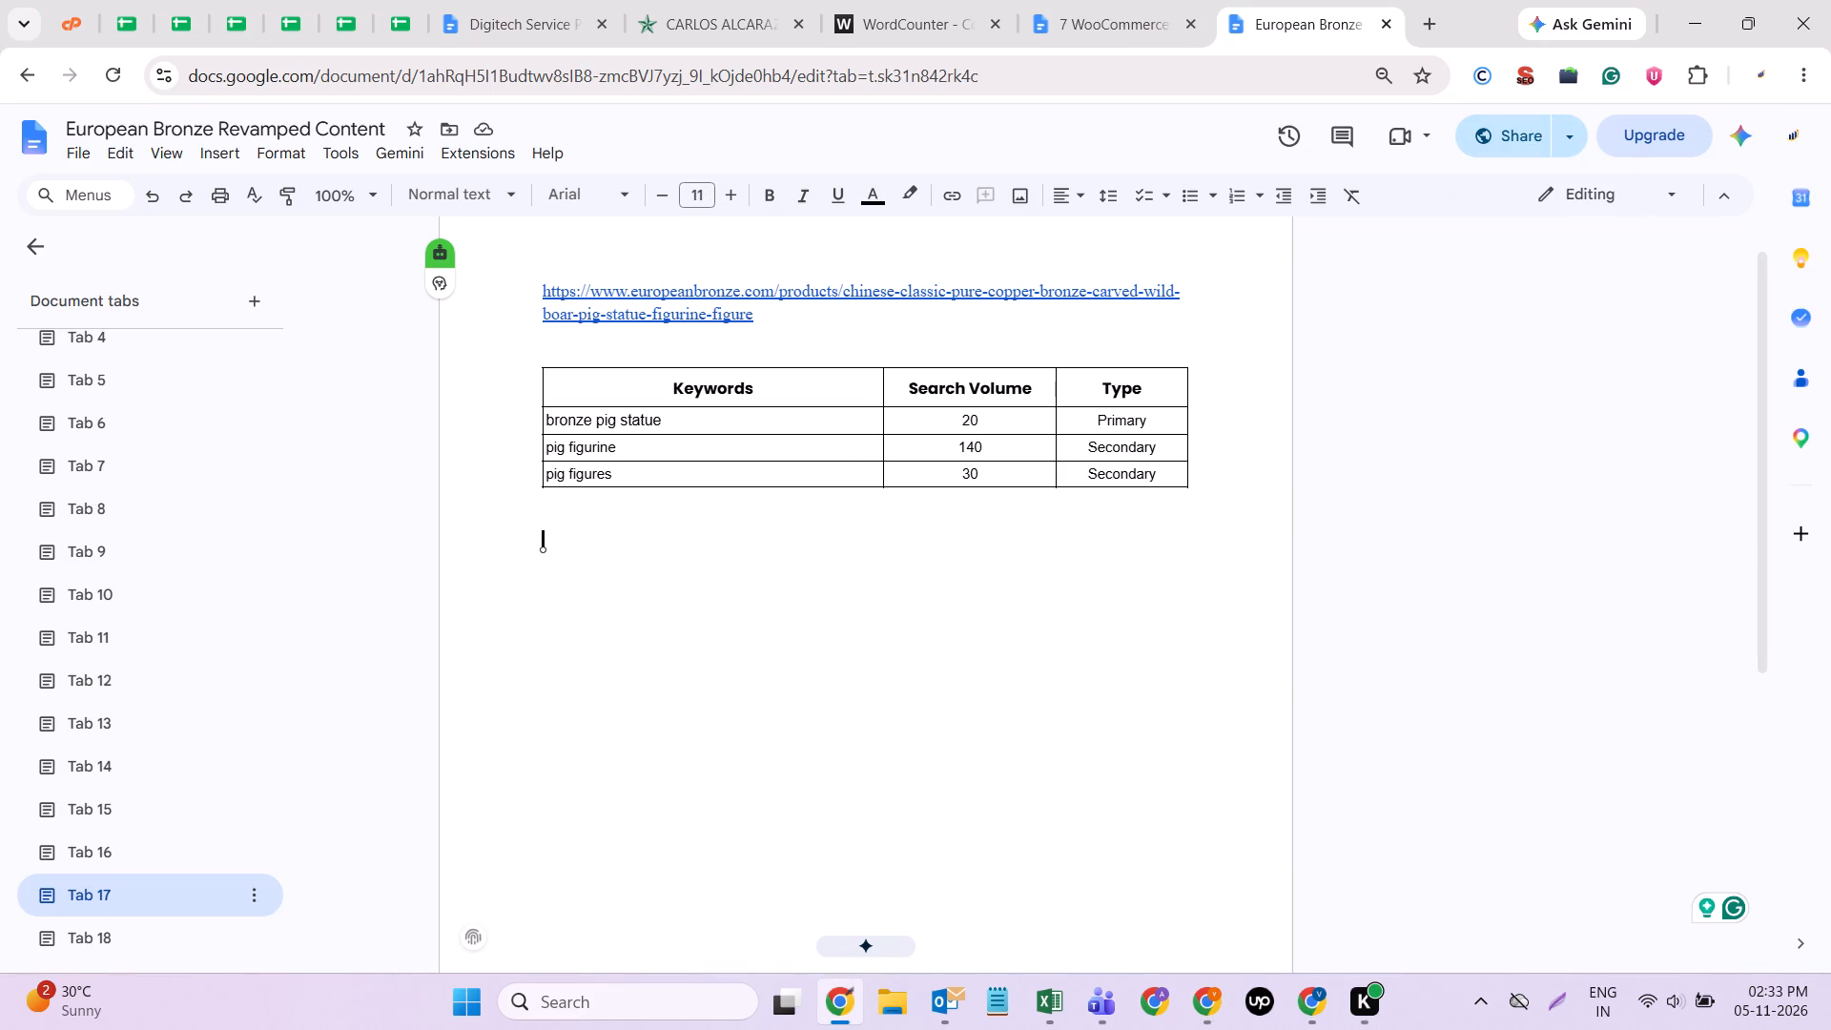
pyautogui.press('Up')
pyautogui.press('Up')
pyautogui.press('Down')
pyautogui.press('Down')
pyautogui.press('Down')
pyautogui.press('Down')
pyautogui.press('Up')
pyautogui.press('Up')
pyautogui.press('Down')
pyautogui.press('Down')
pyautogui.press('Down')
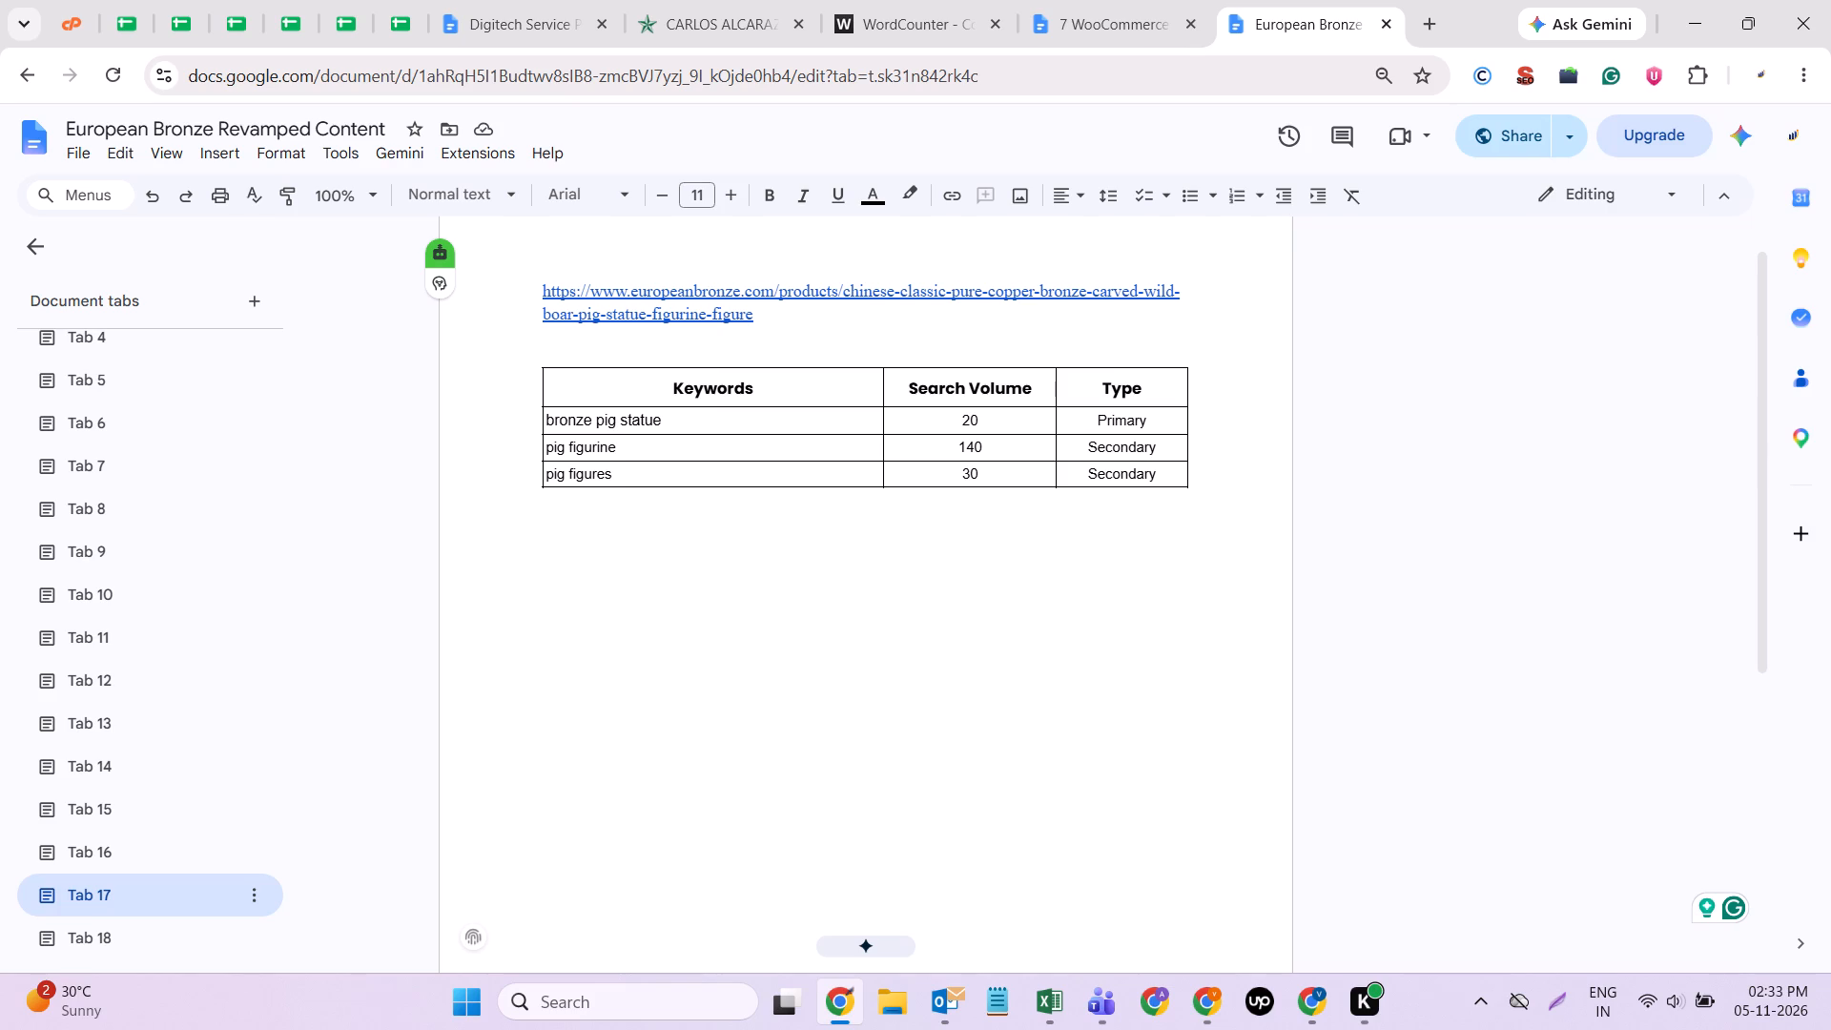
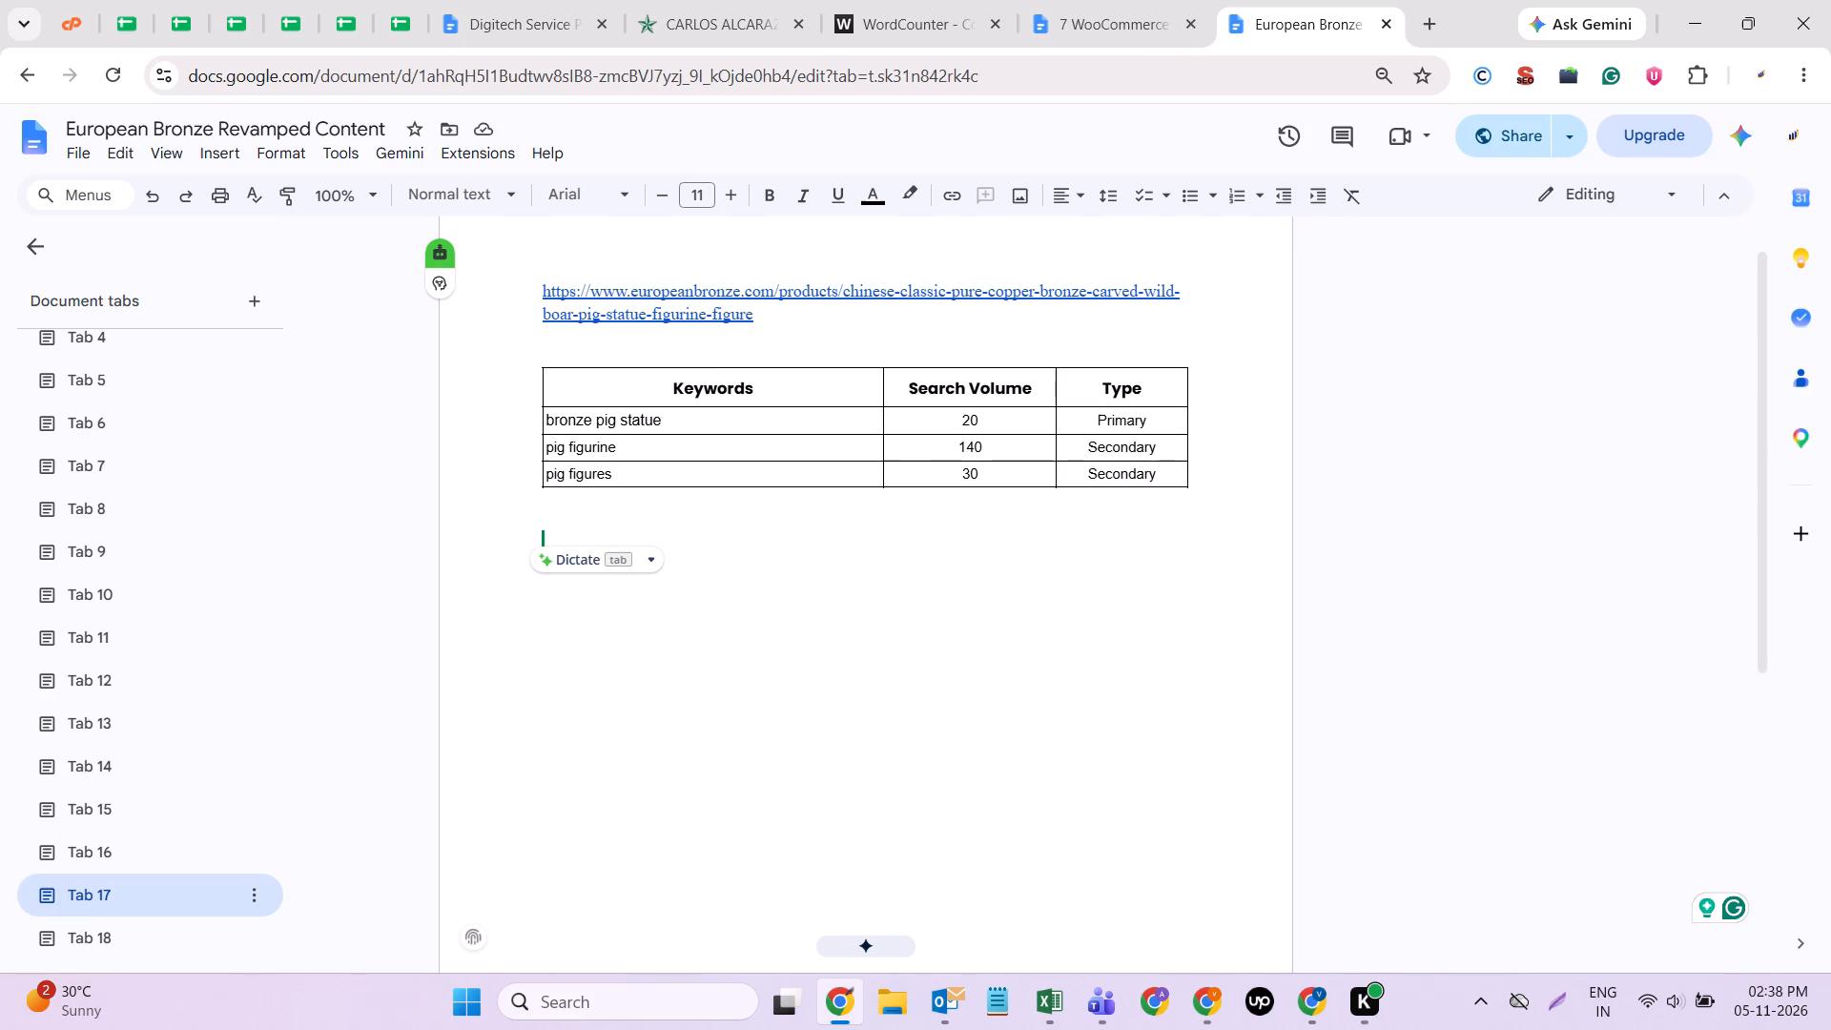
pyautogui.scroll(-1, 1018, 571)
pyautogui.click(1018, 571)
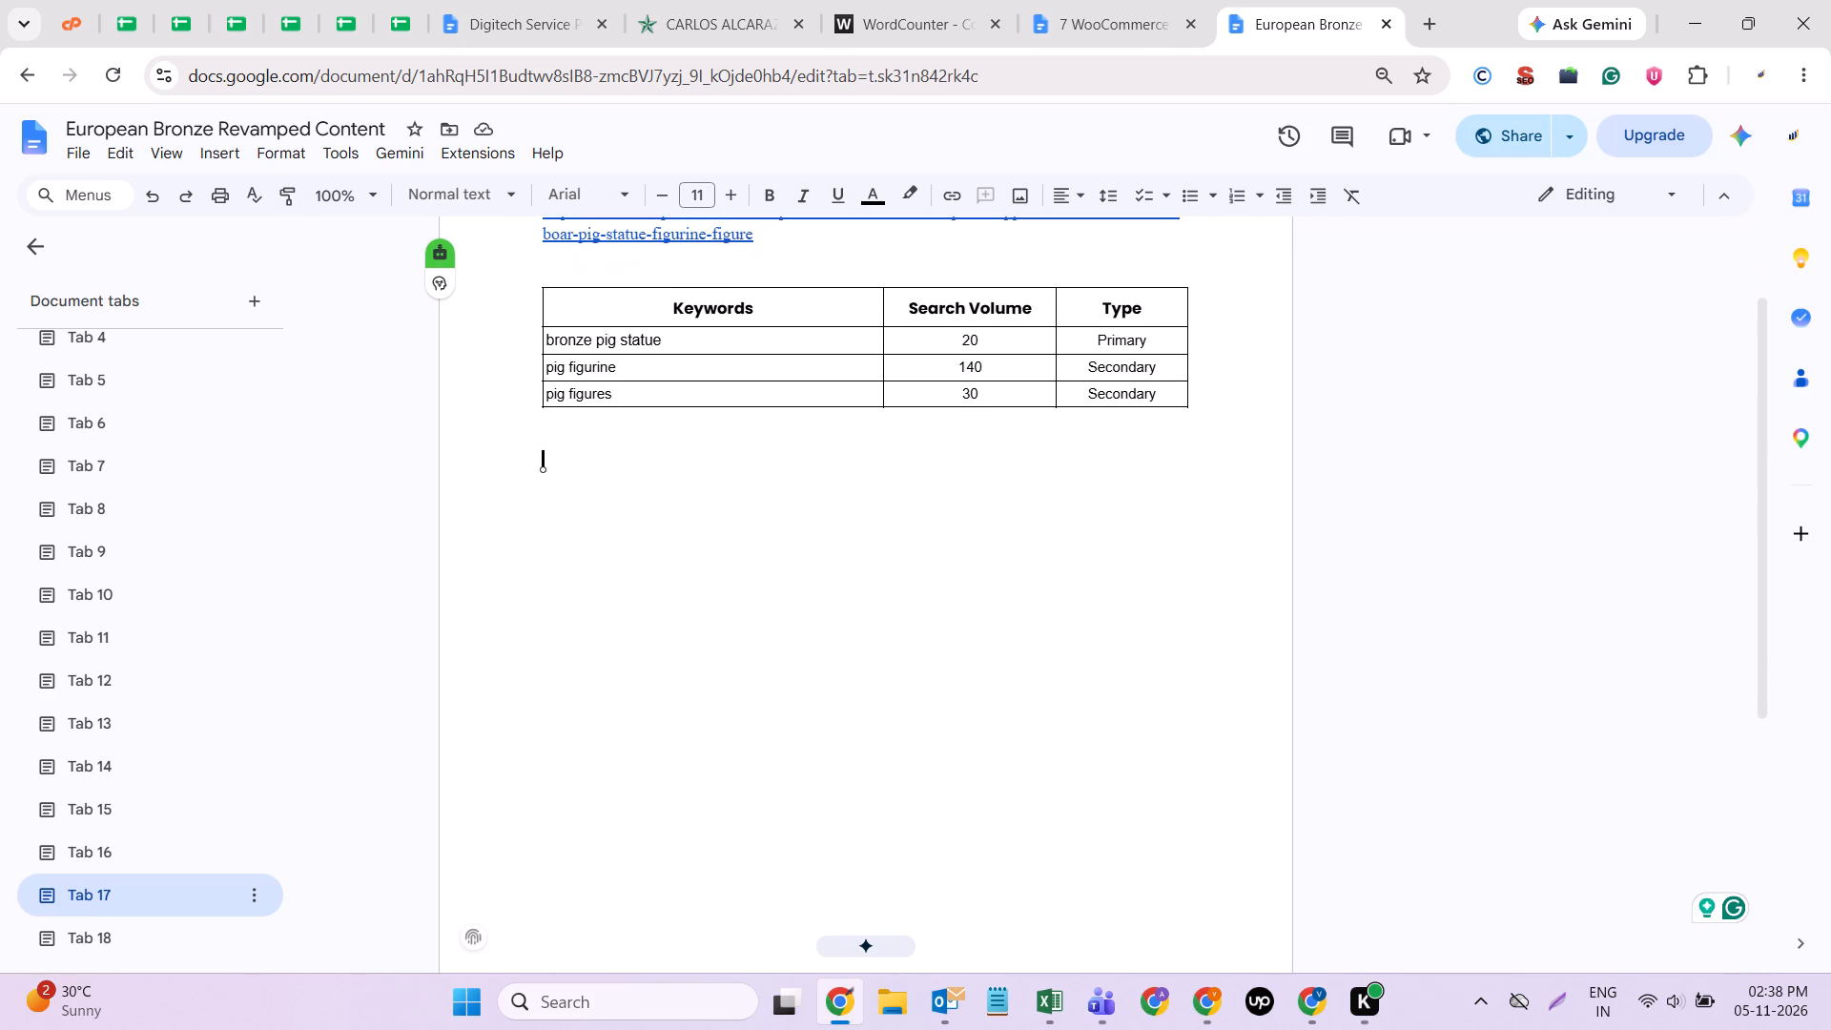
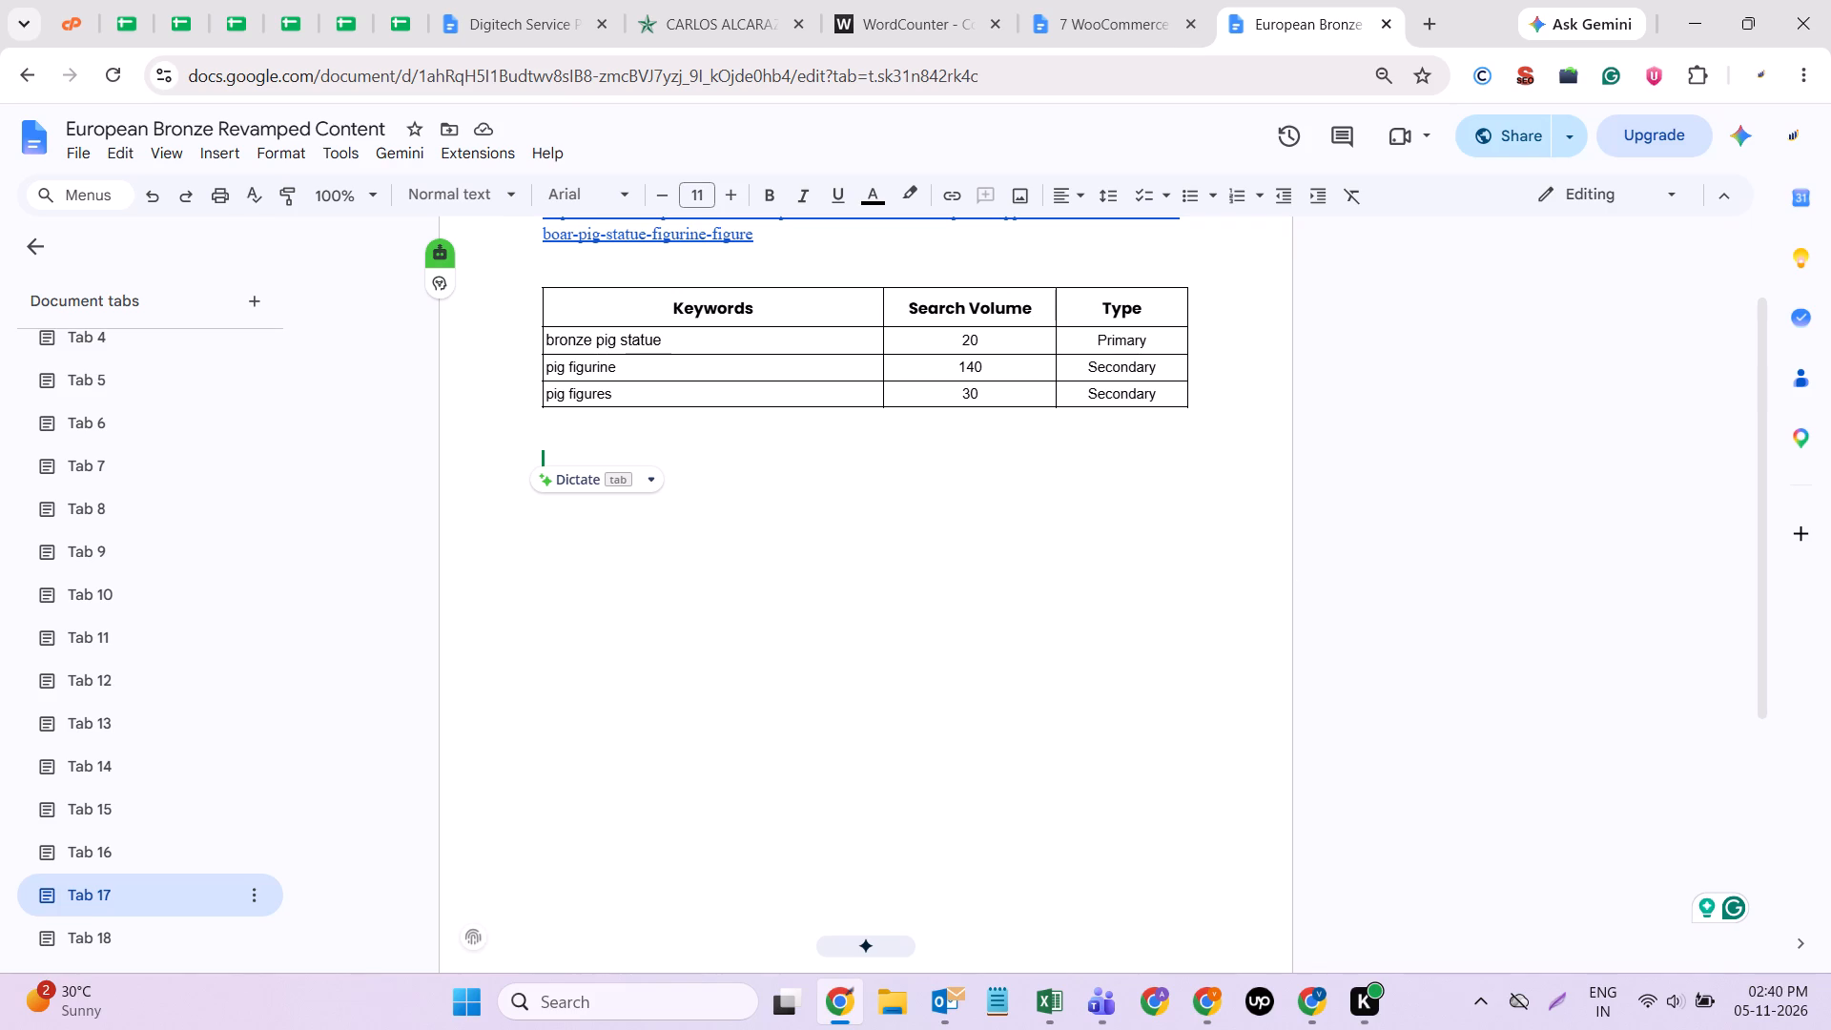
# Open the wild boar pig statue product page linked in Tab 17 and copy its web address.
pyautogui.scroll(1, 1019, 606)
pyautogui.scroll(-1, 1019, 606)
pyautogui.click(913, 556)
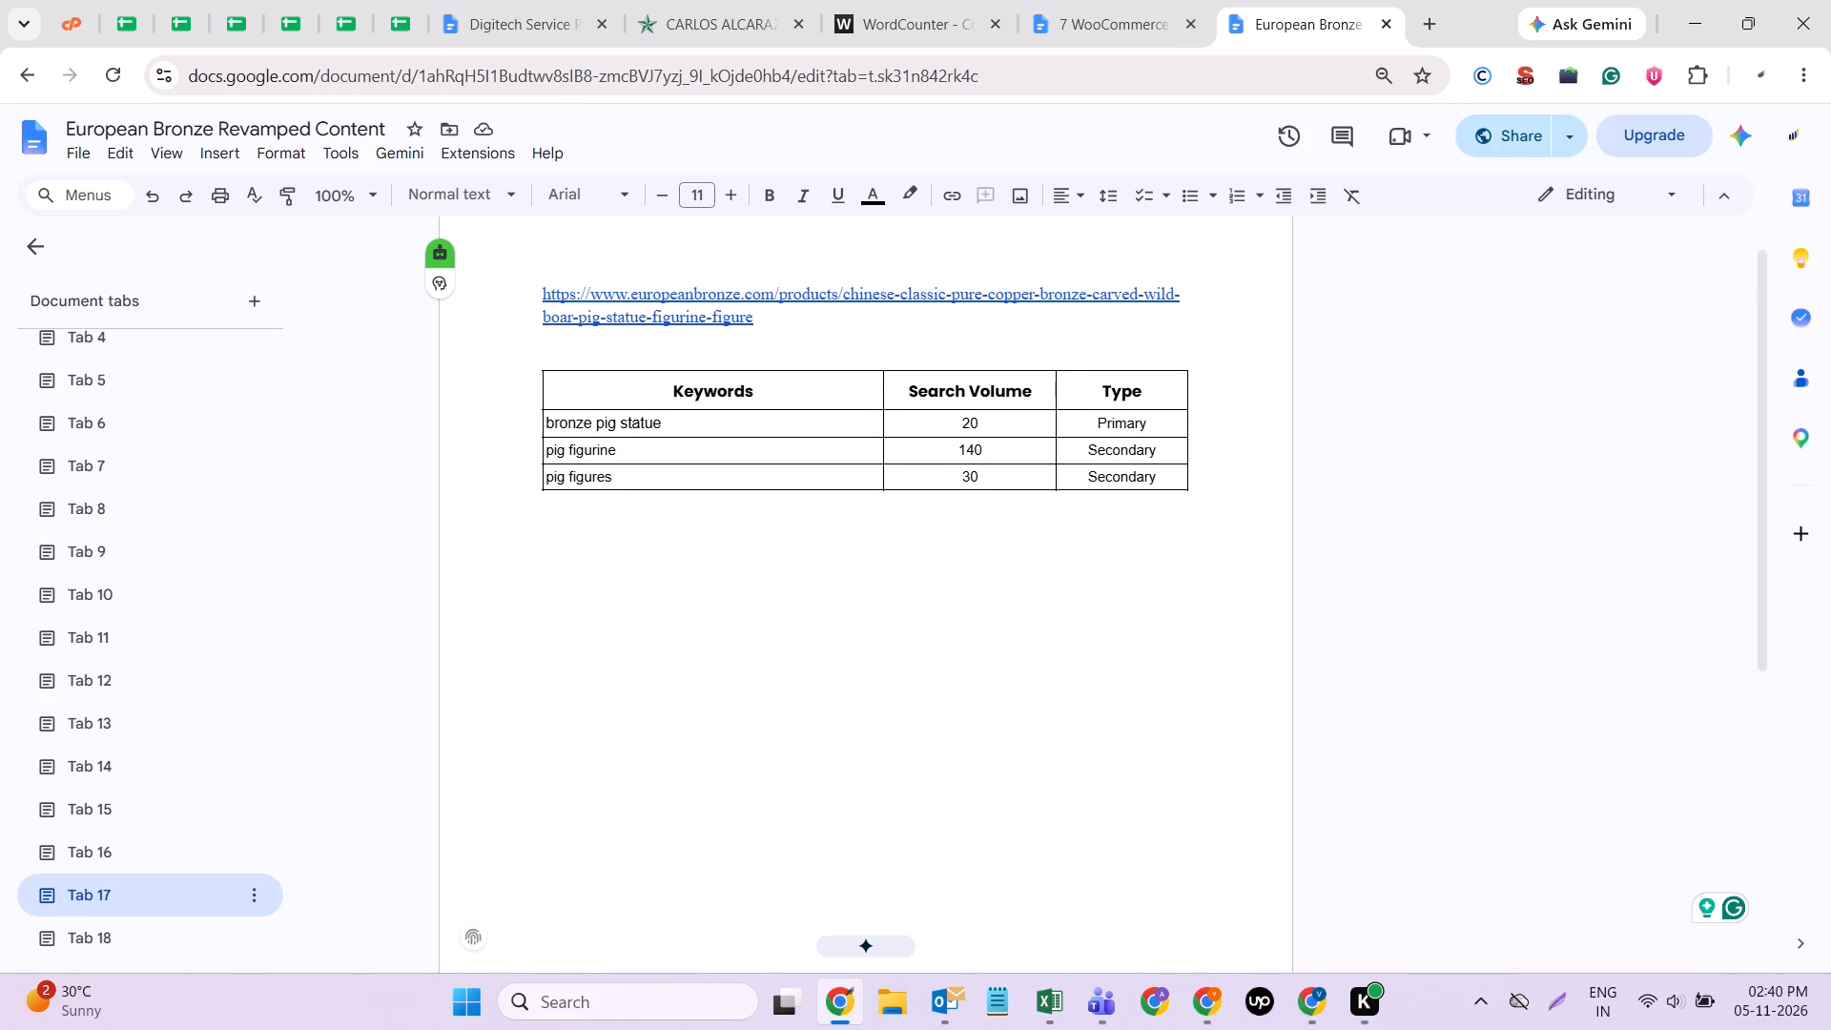
pyautogui.click(833, 298)
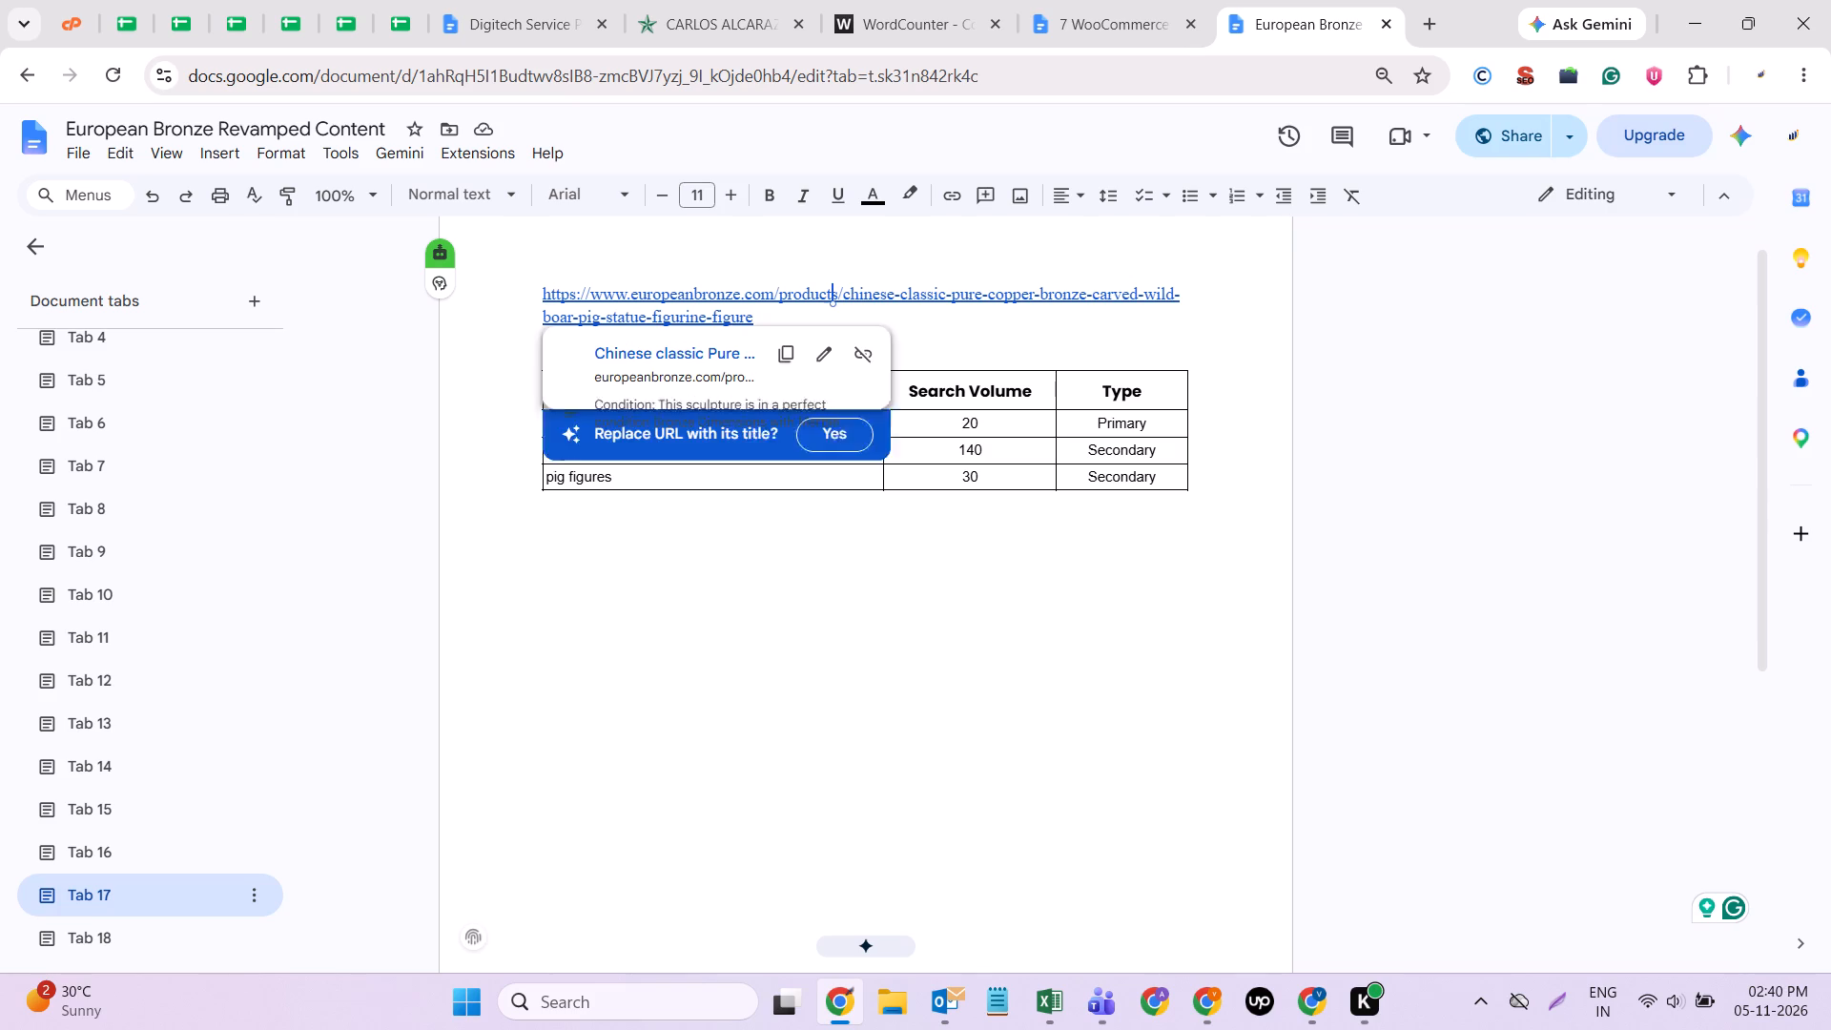
pyautogui.click(704, 349)
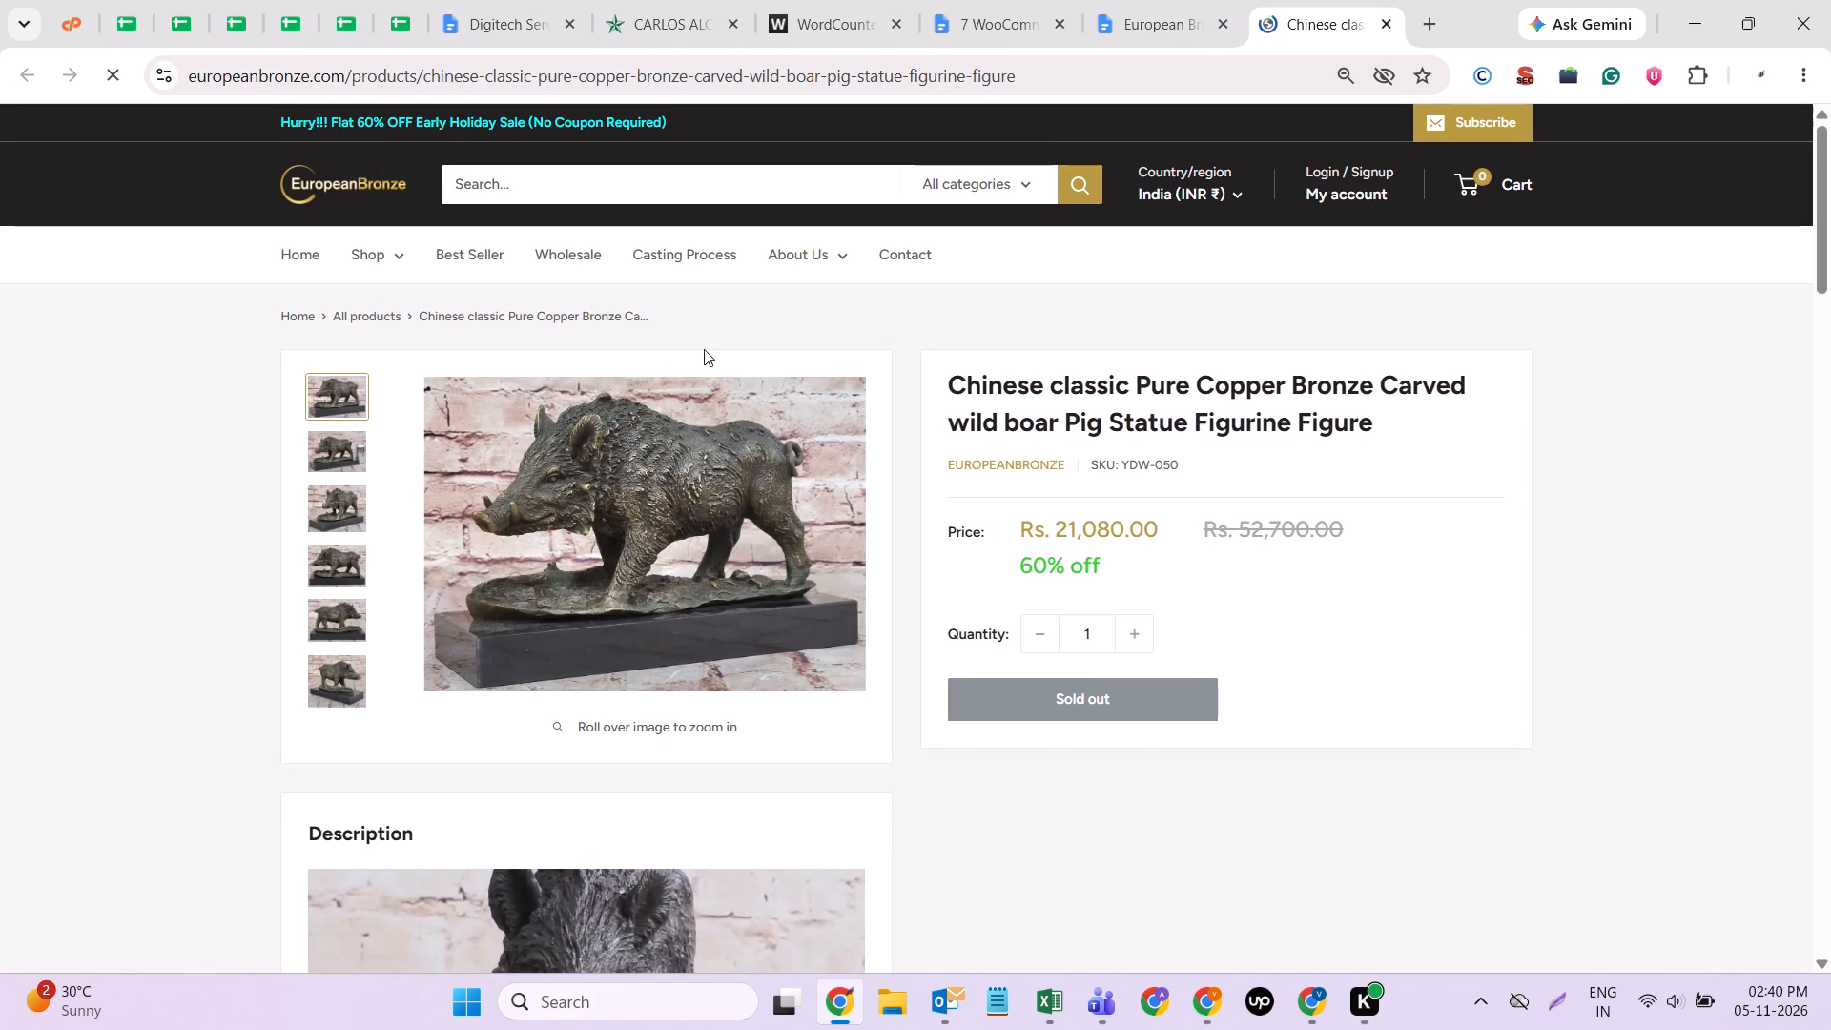
pyautogui.click(1133, 1)
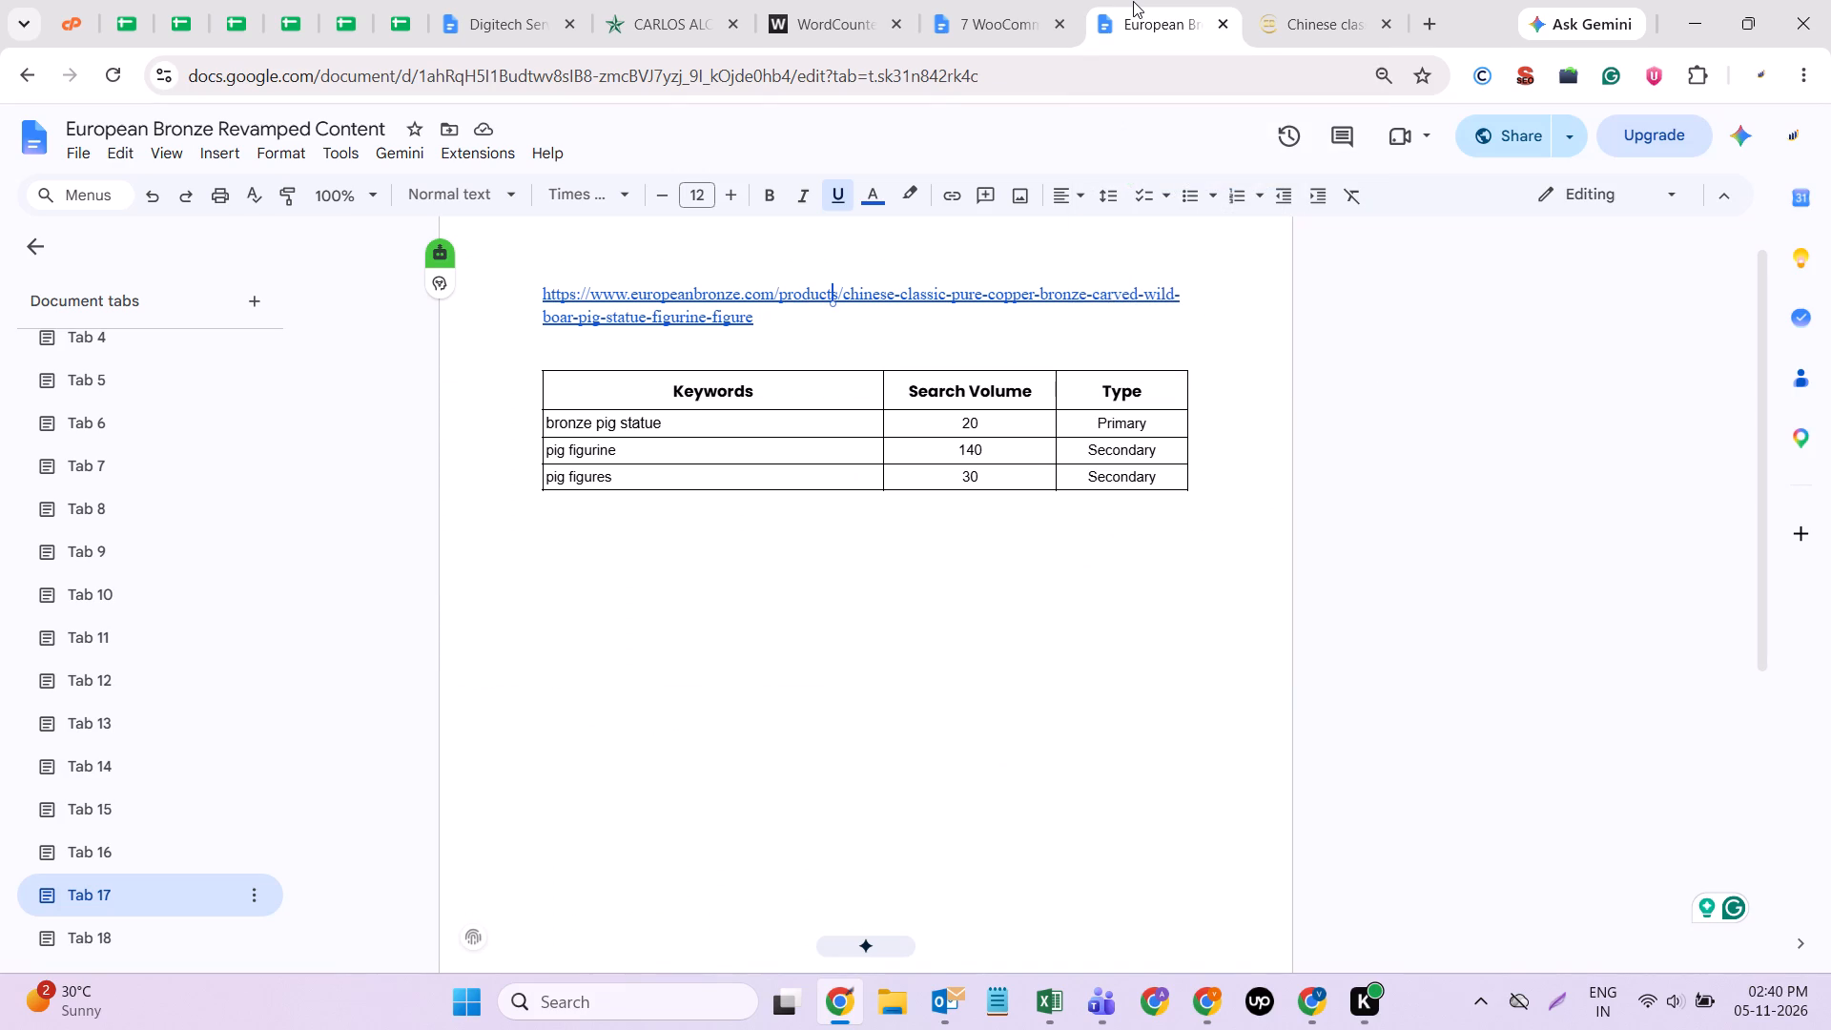
pyautogui.click(1288, 14)
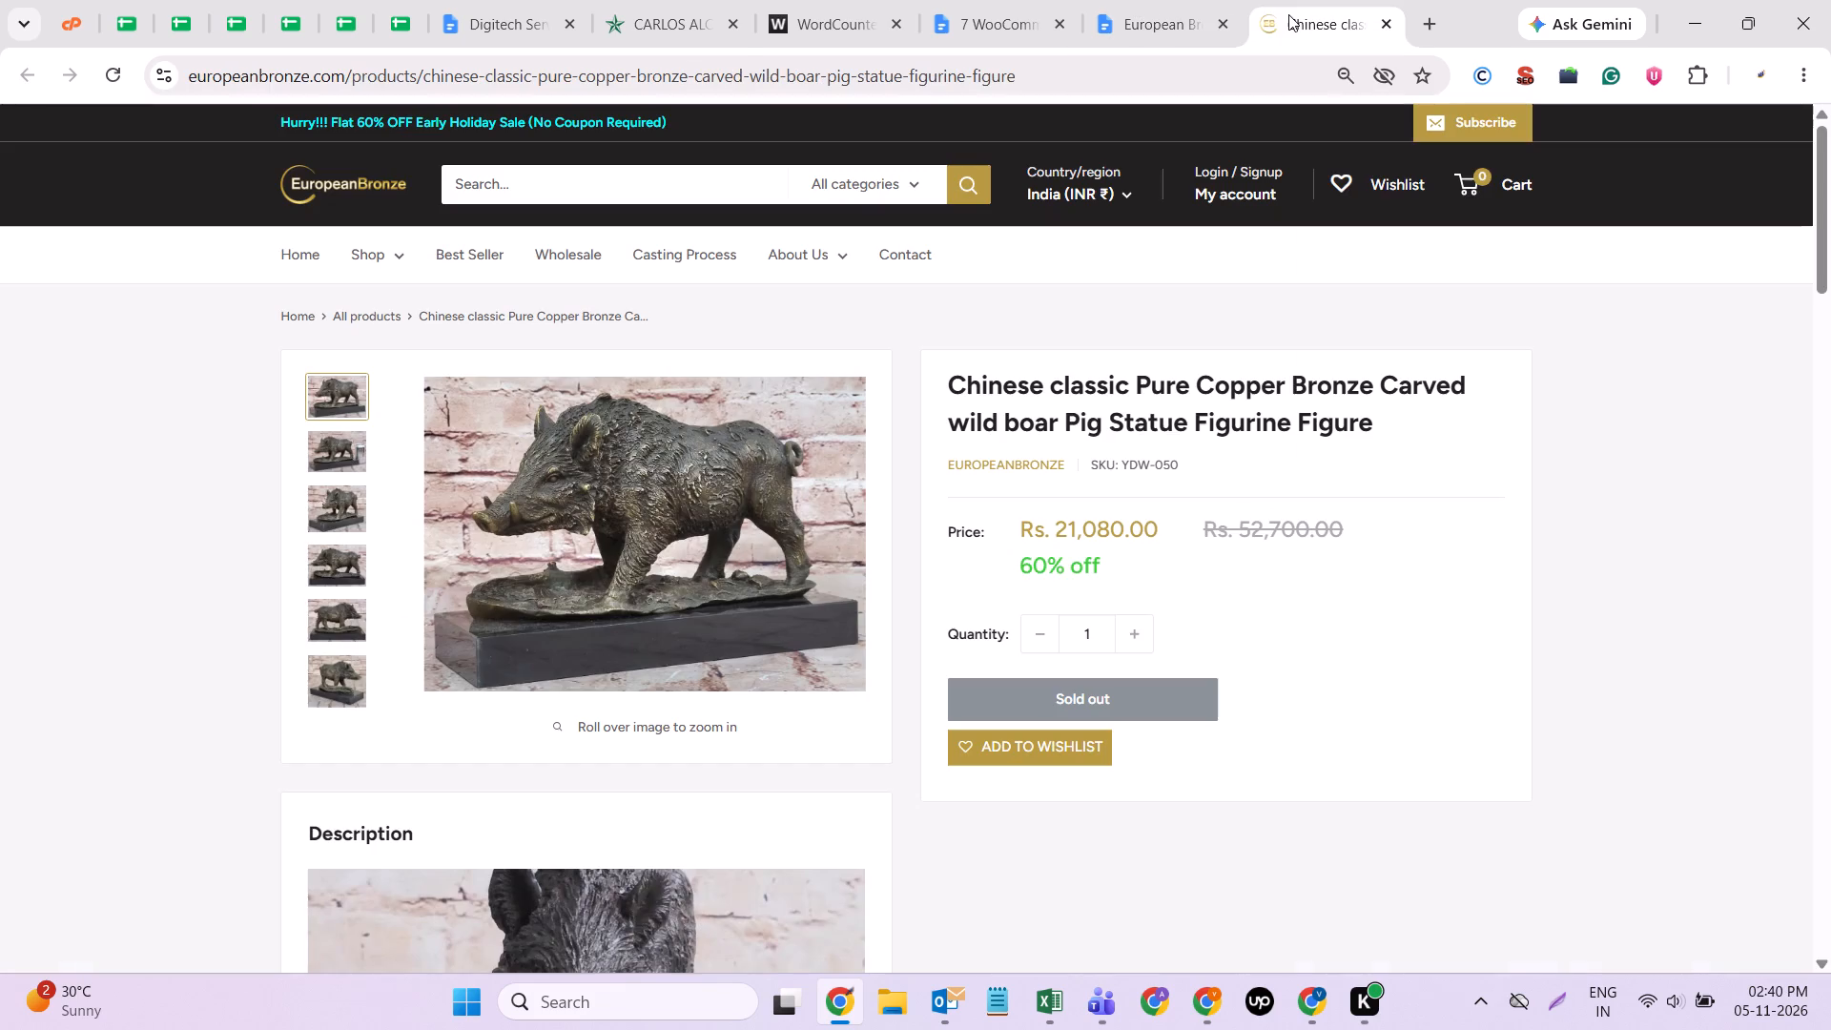
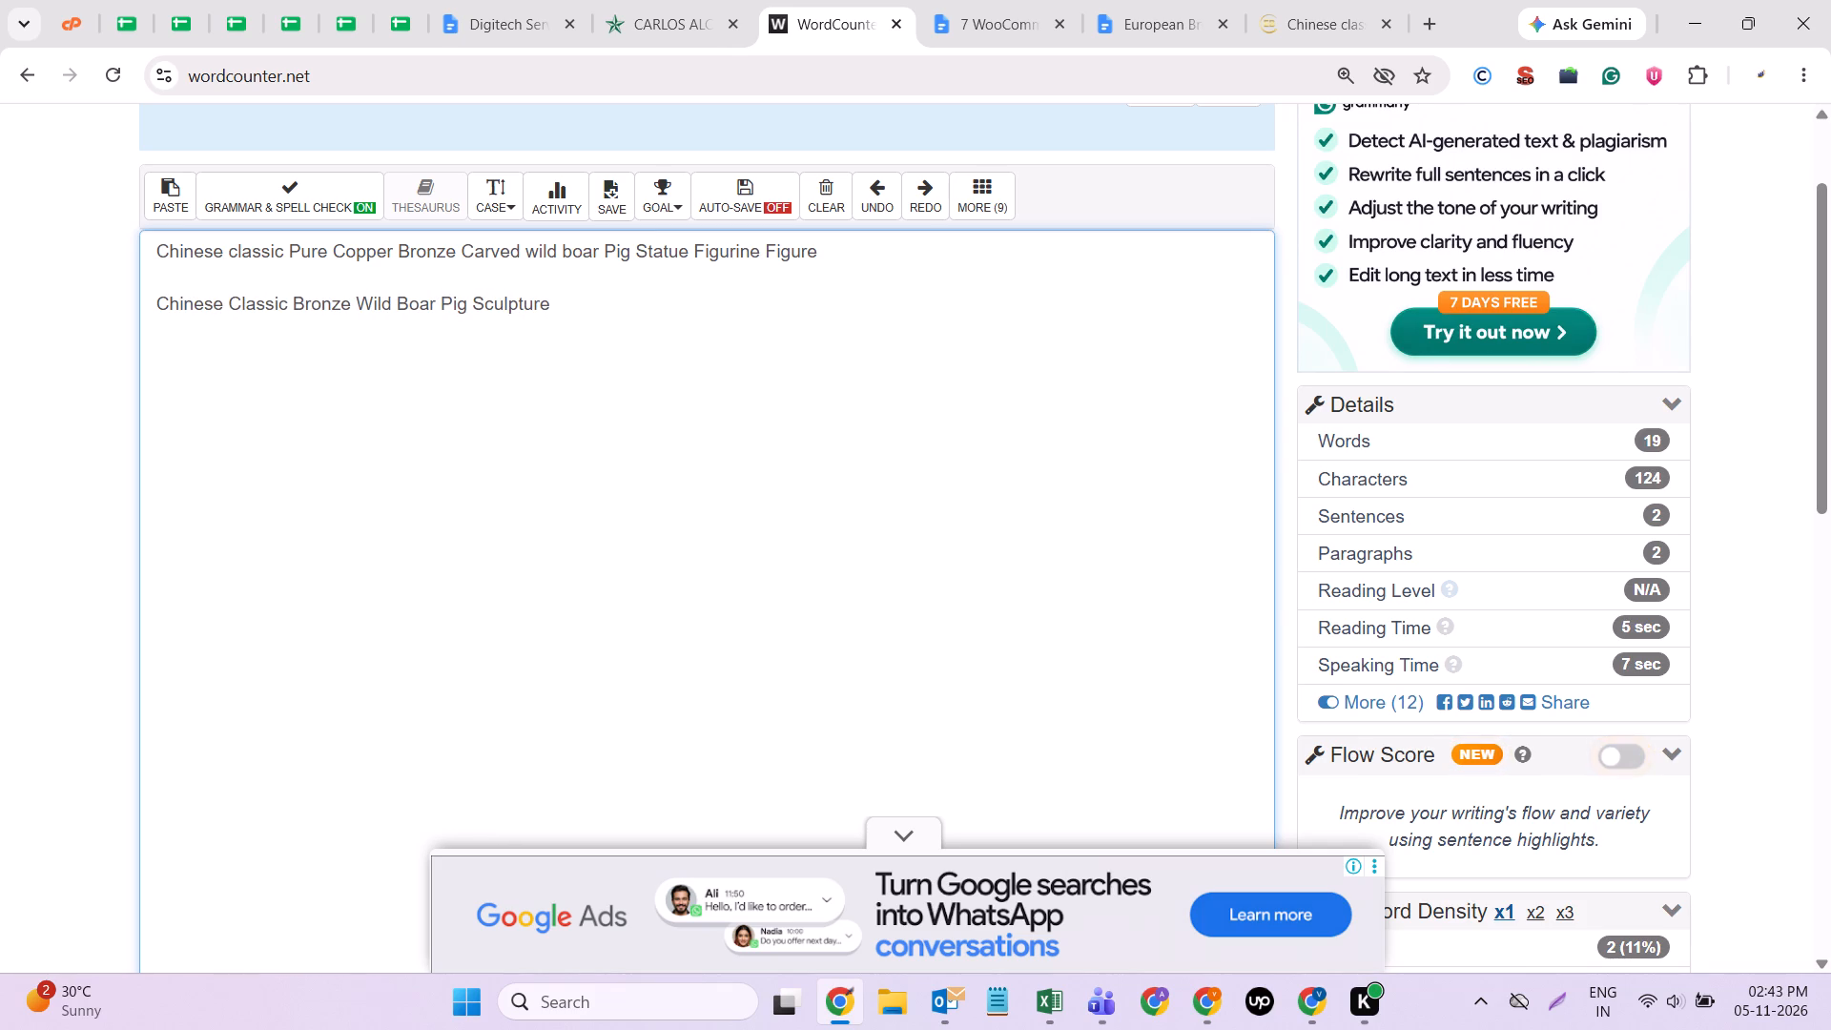
pyautogui.click(296, 308)
pyautogui.write('Pure Copper')
pyautogui.press('space')
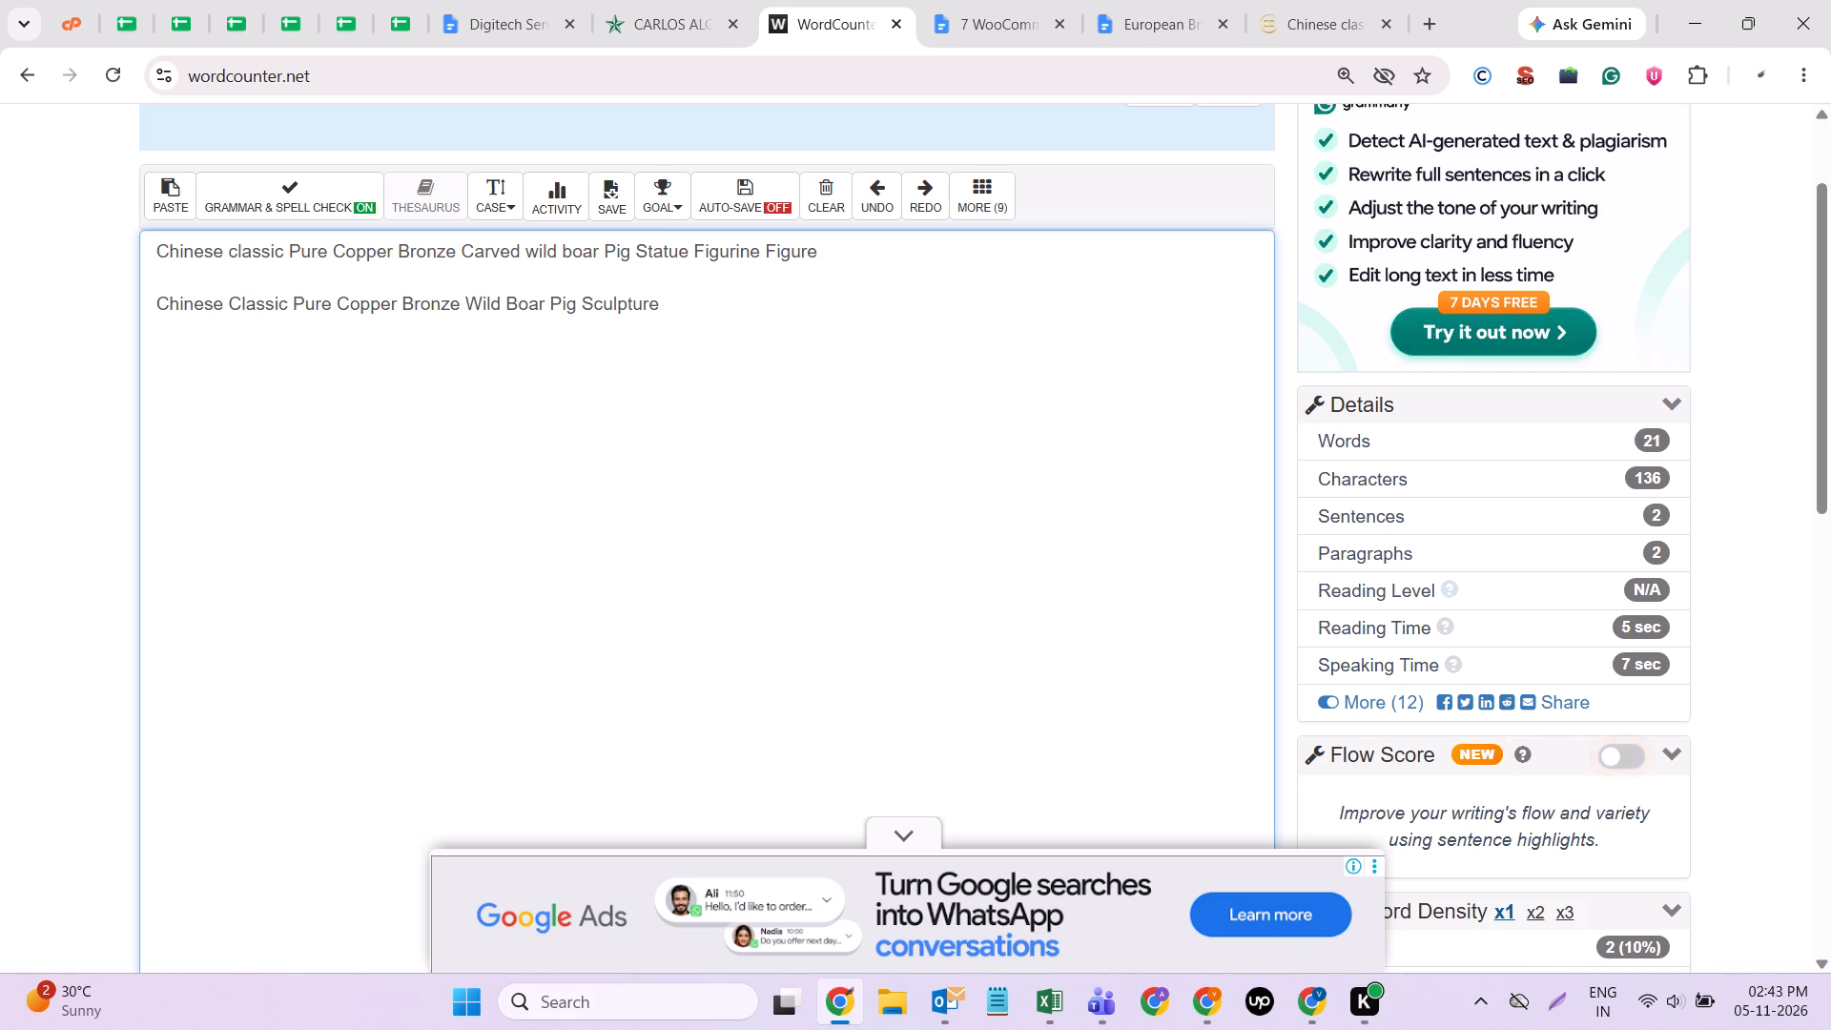
# Replace "Sculpture" with "Figurine" in the second WordCounter title and insert "Carved" before "Bronze".
pyautogui.click(1103, 8)
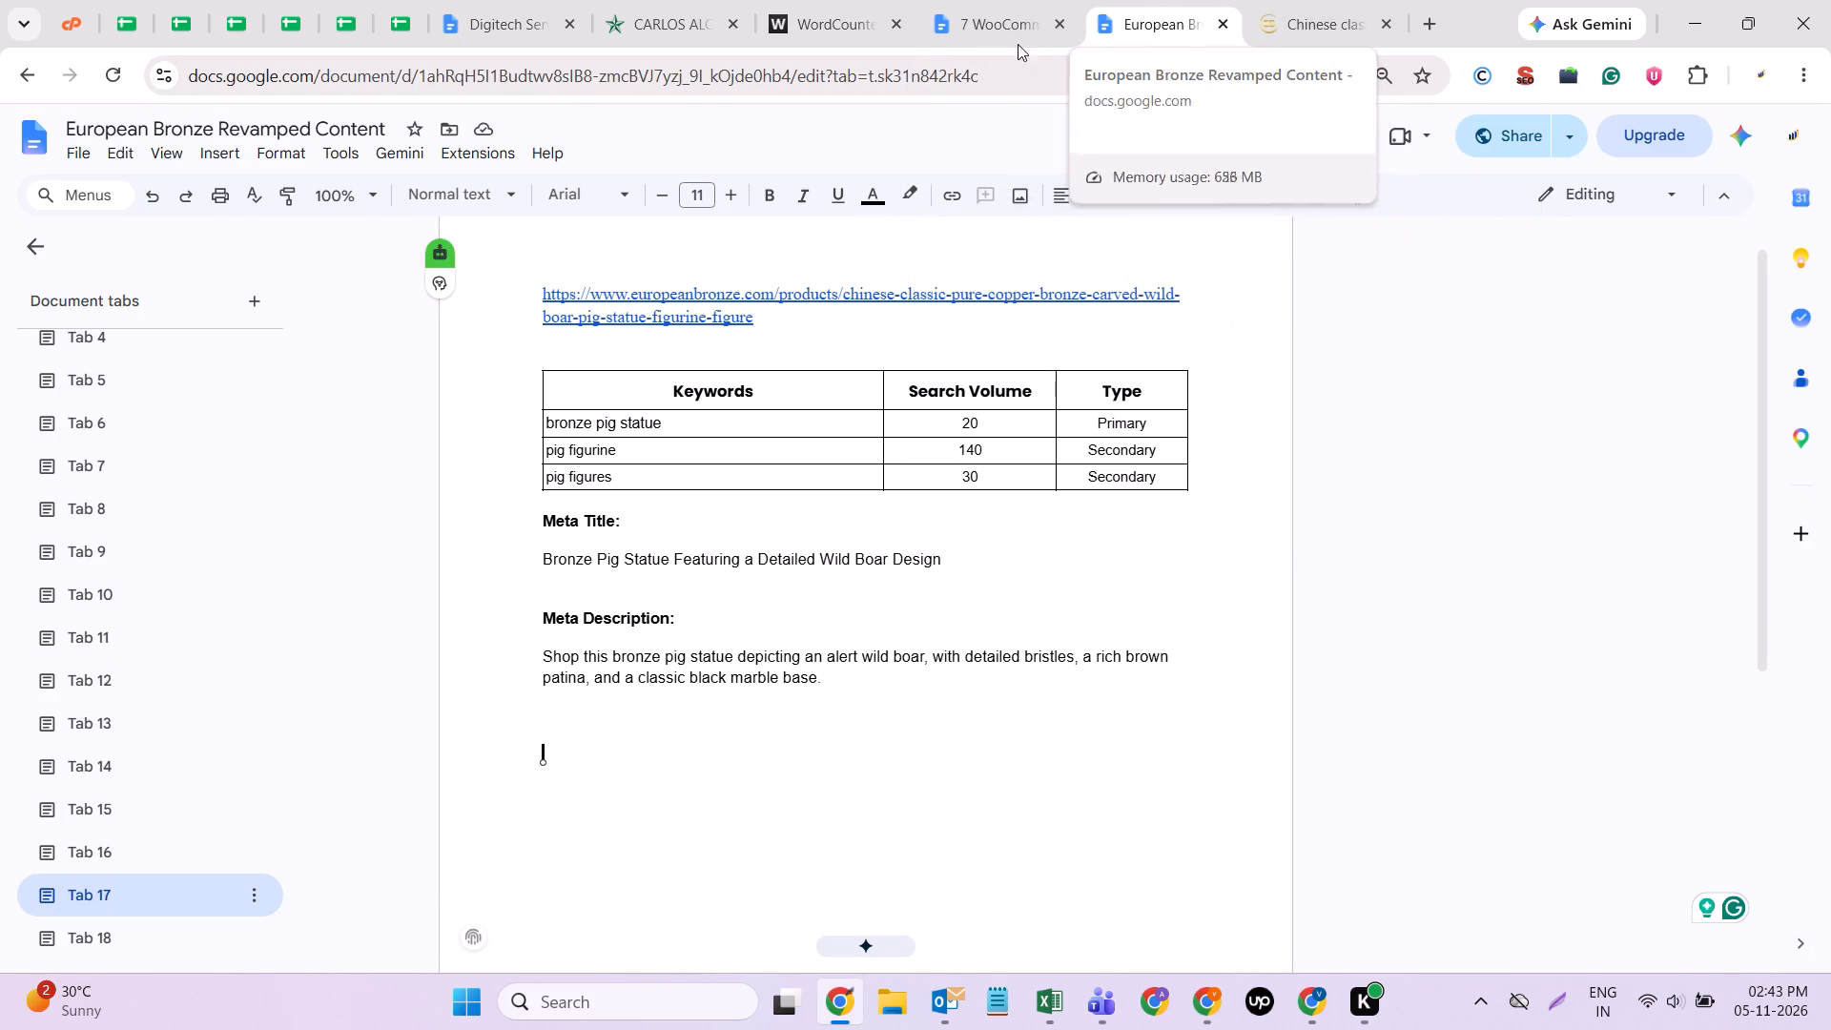
pyautogui.click(799, 36)
pyautogui.doubleClick(611, 303)
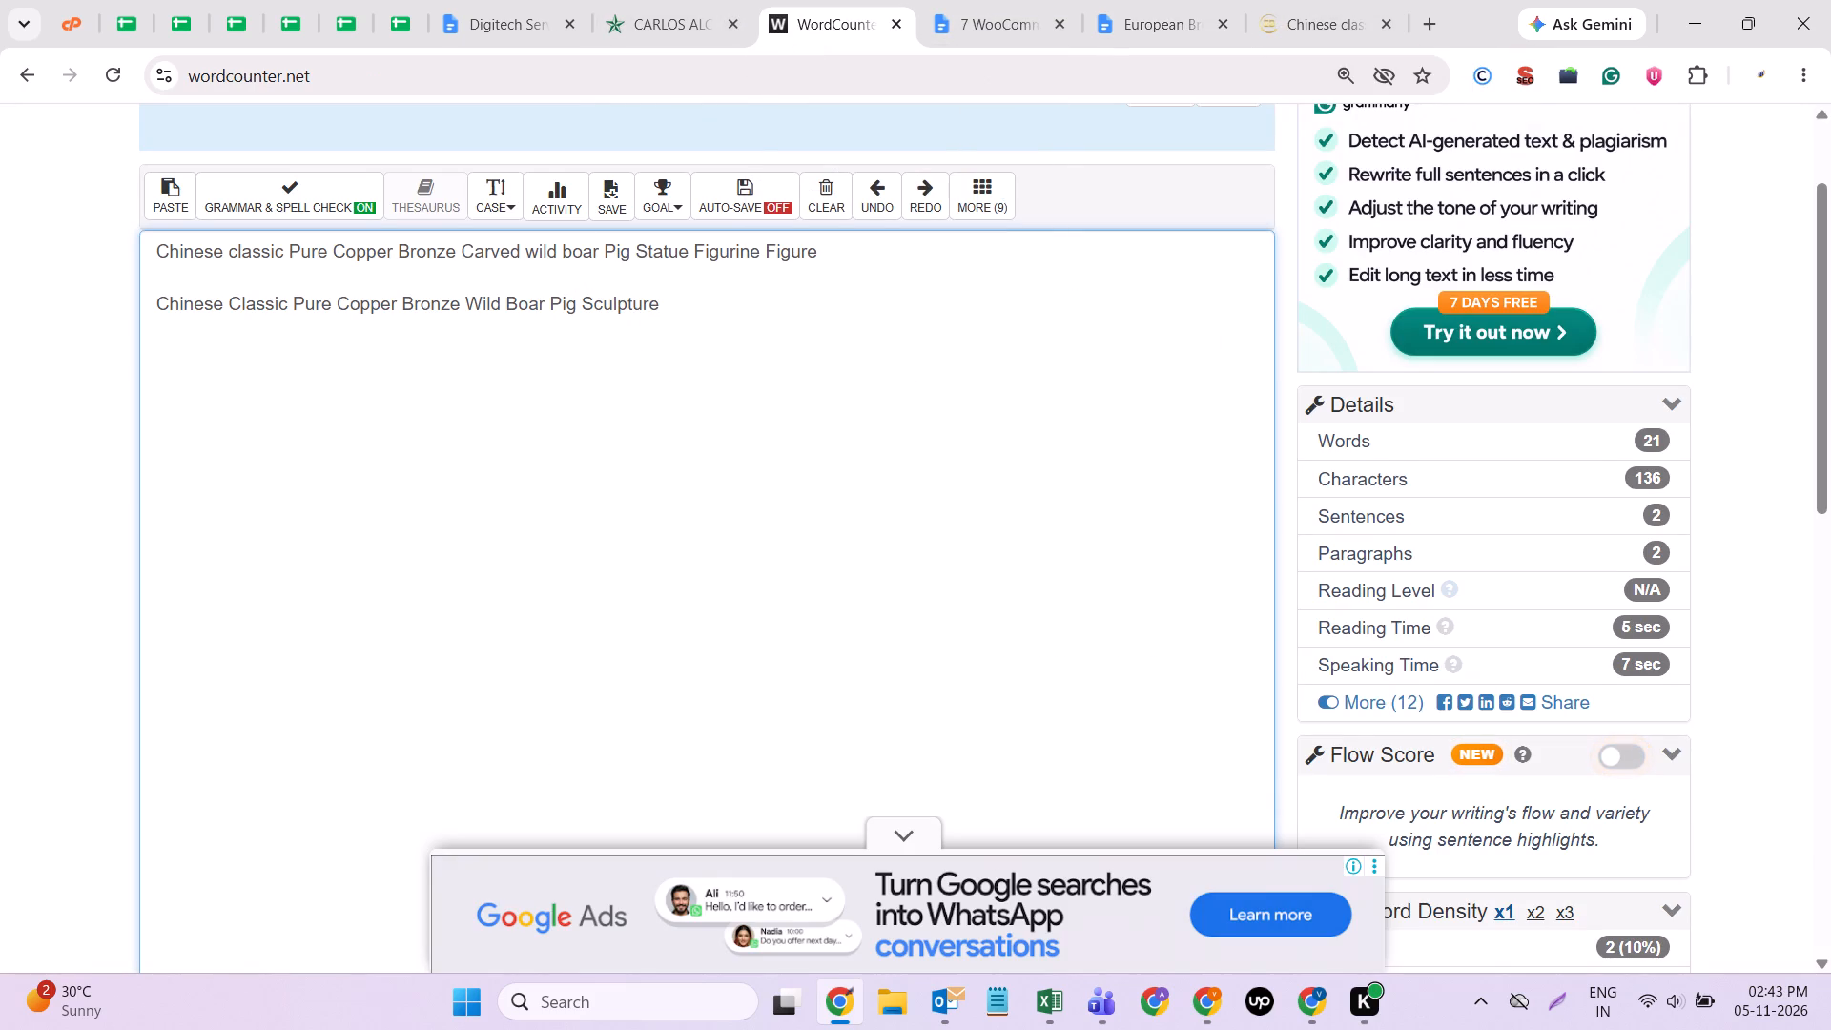
pyautogui.write('Figurine')
pyautogui.click(464, 303)
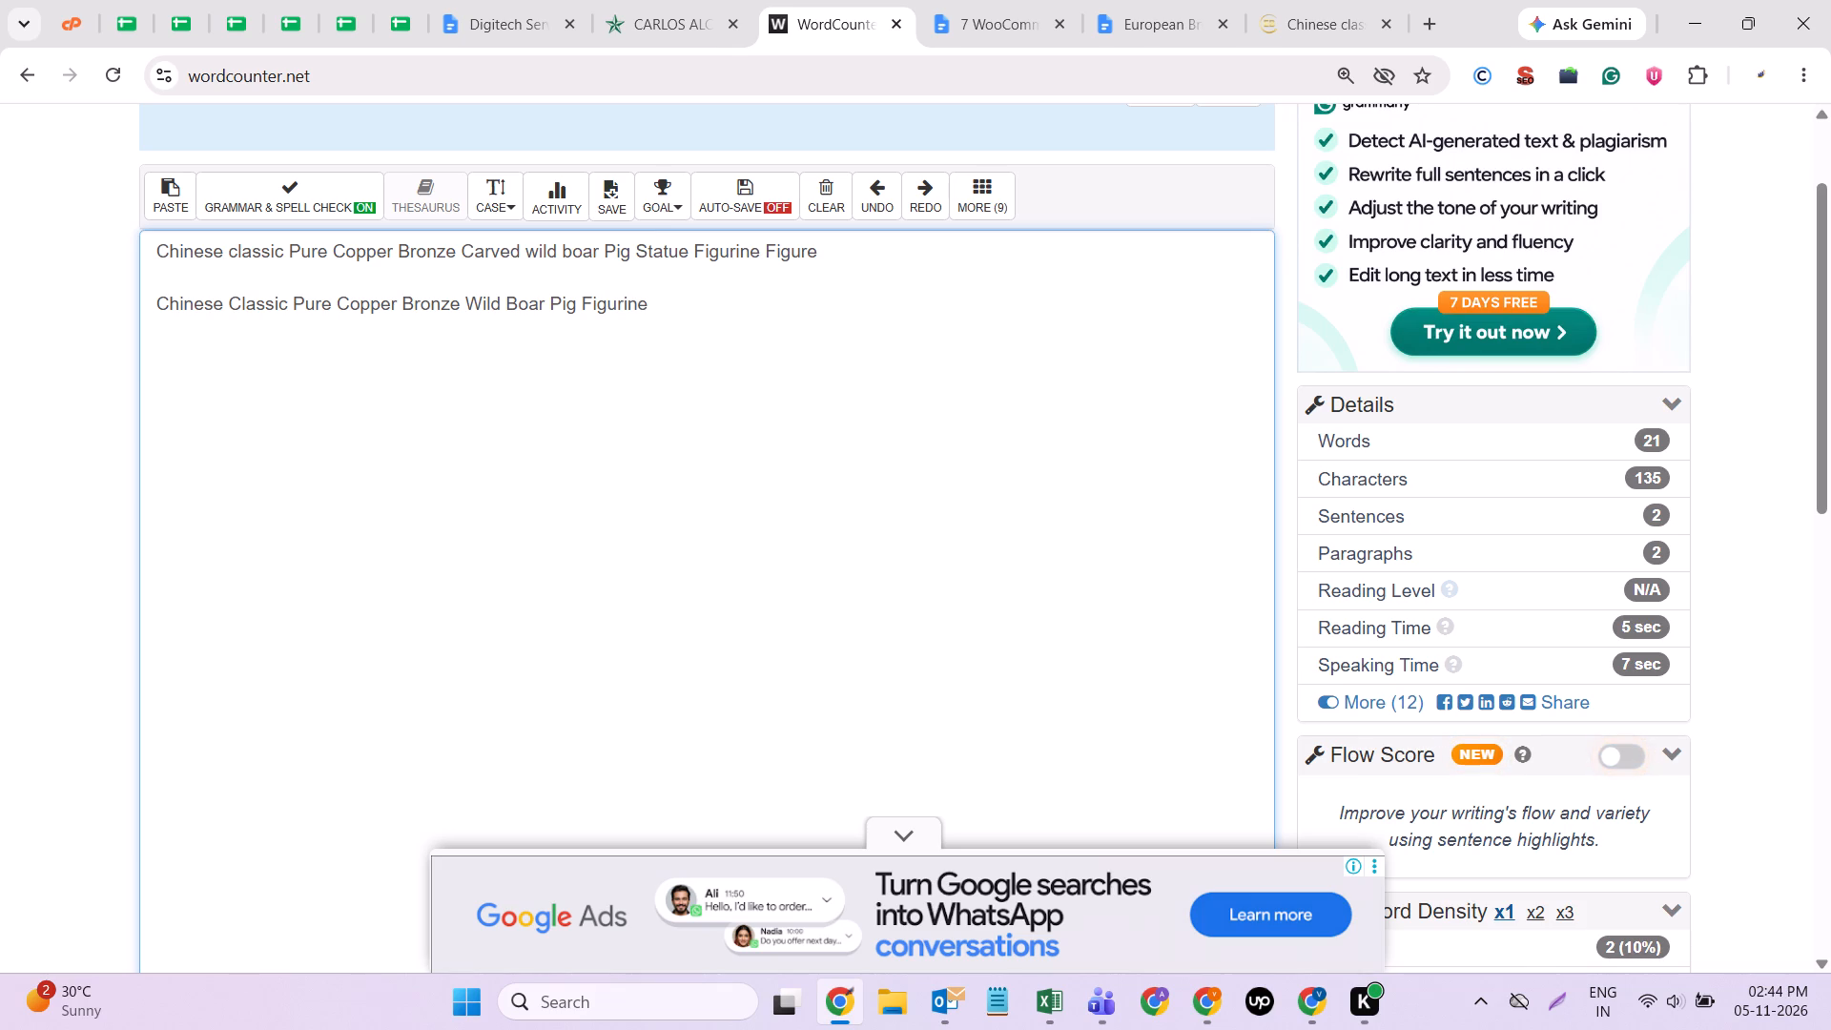
pyautogui.click(400, 304)
pyautogui.write('Carved')
pyautogui.press('space')
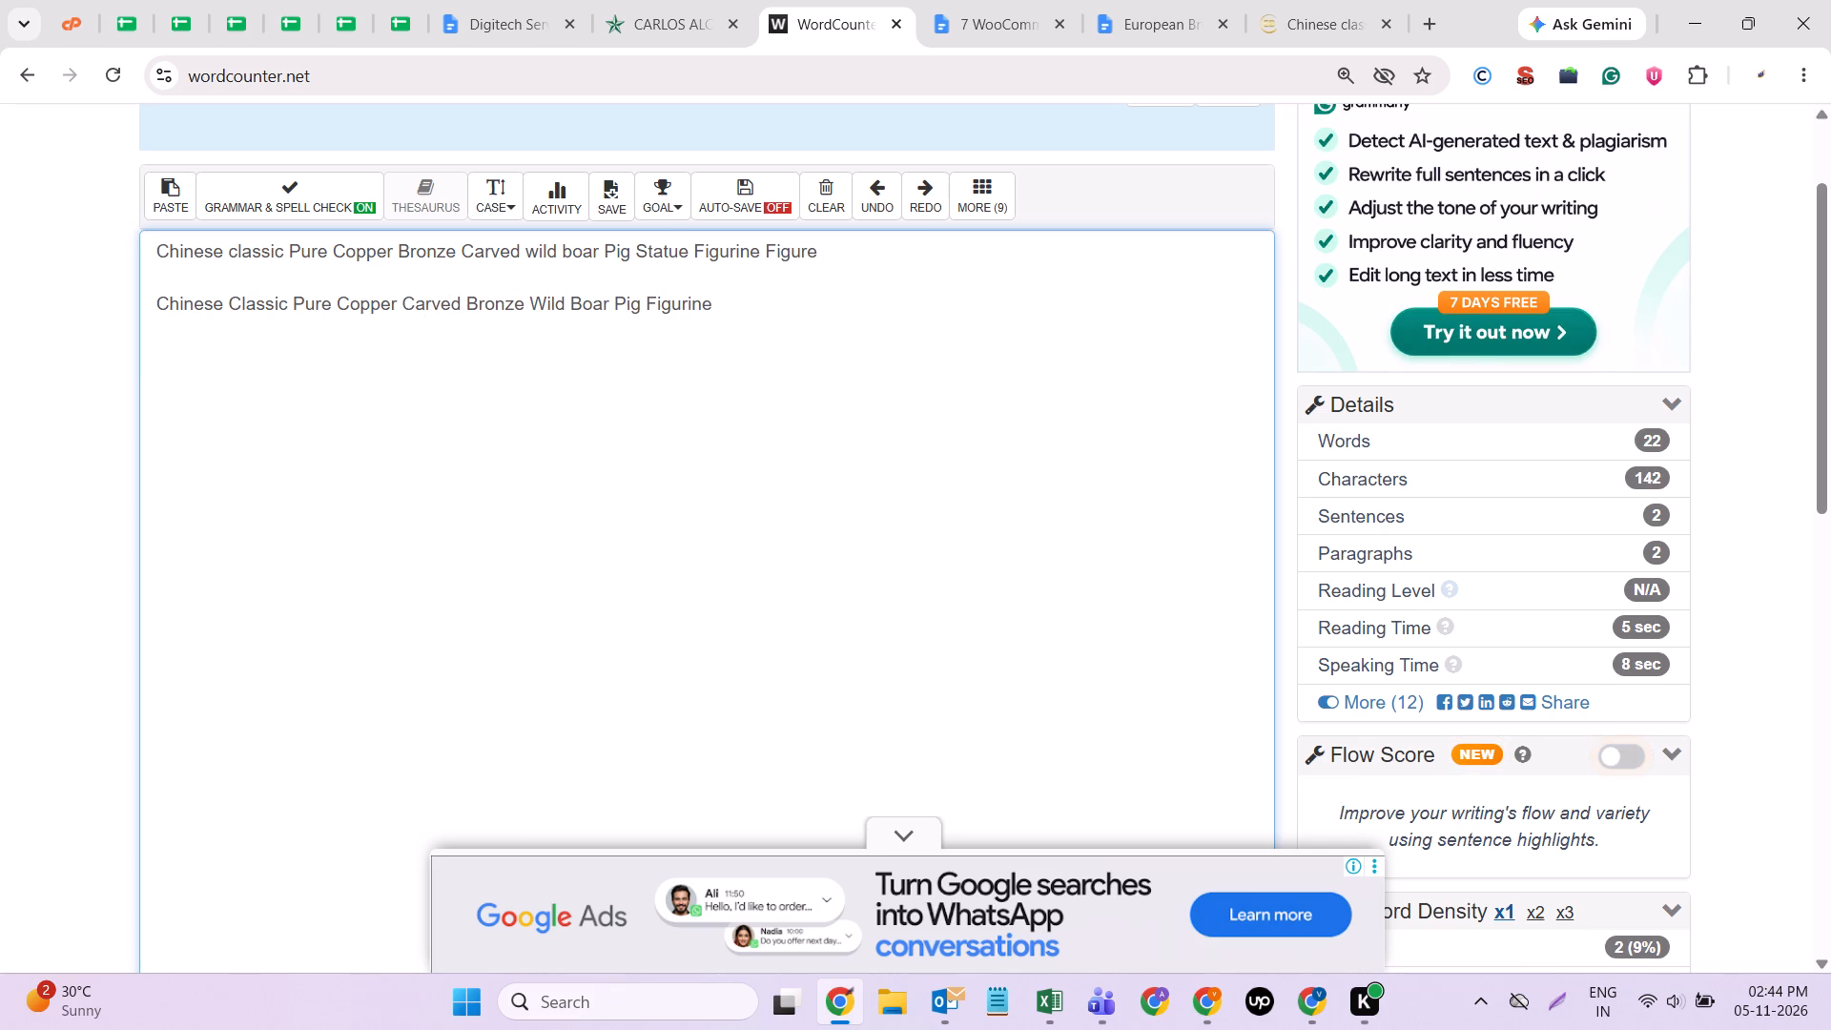
# Copy the revised title from WordCounter and paste it below the meta description in Tab 17 of European Bronze Revamped Content.
pyautogui.tripleClick(591, 308)
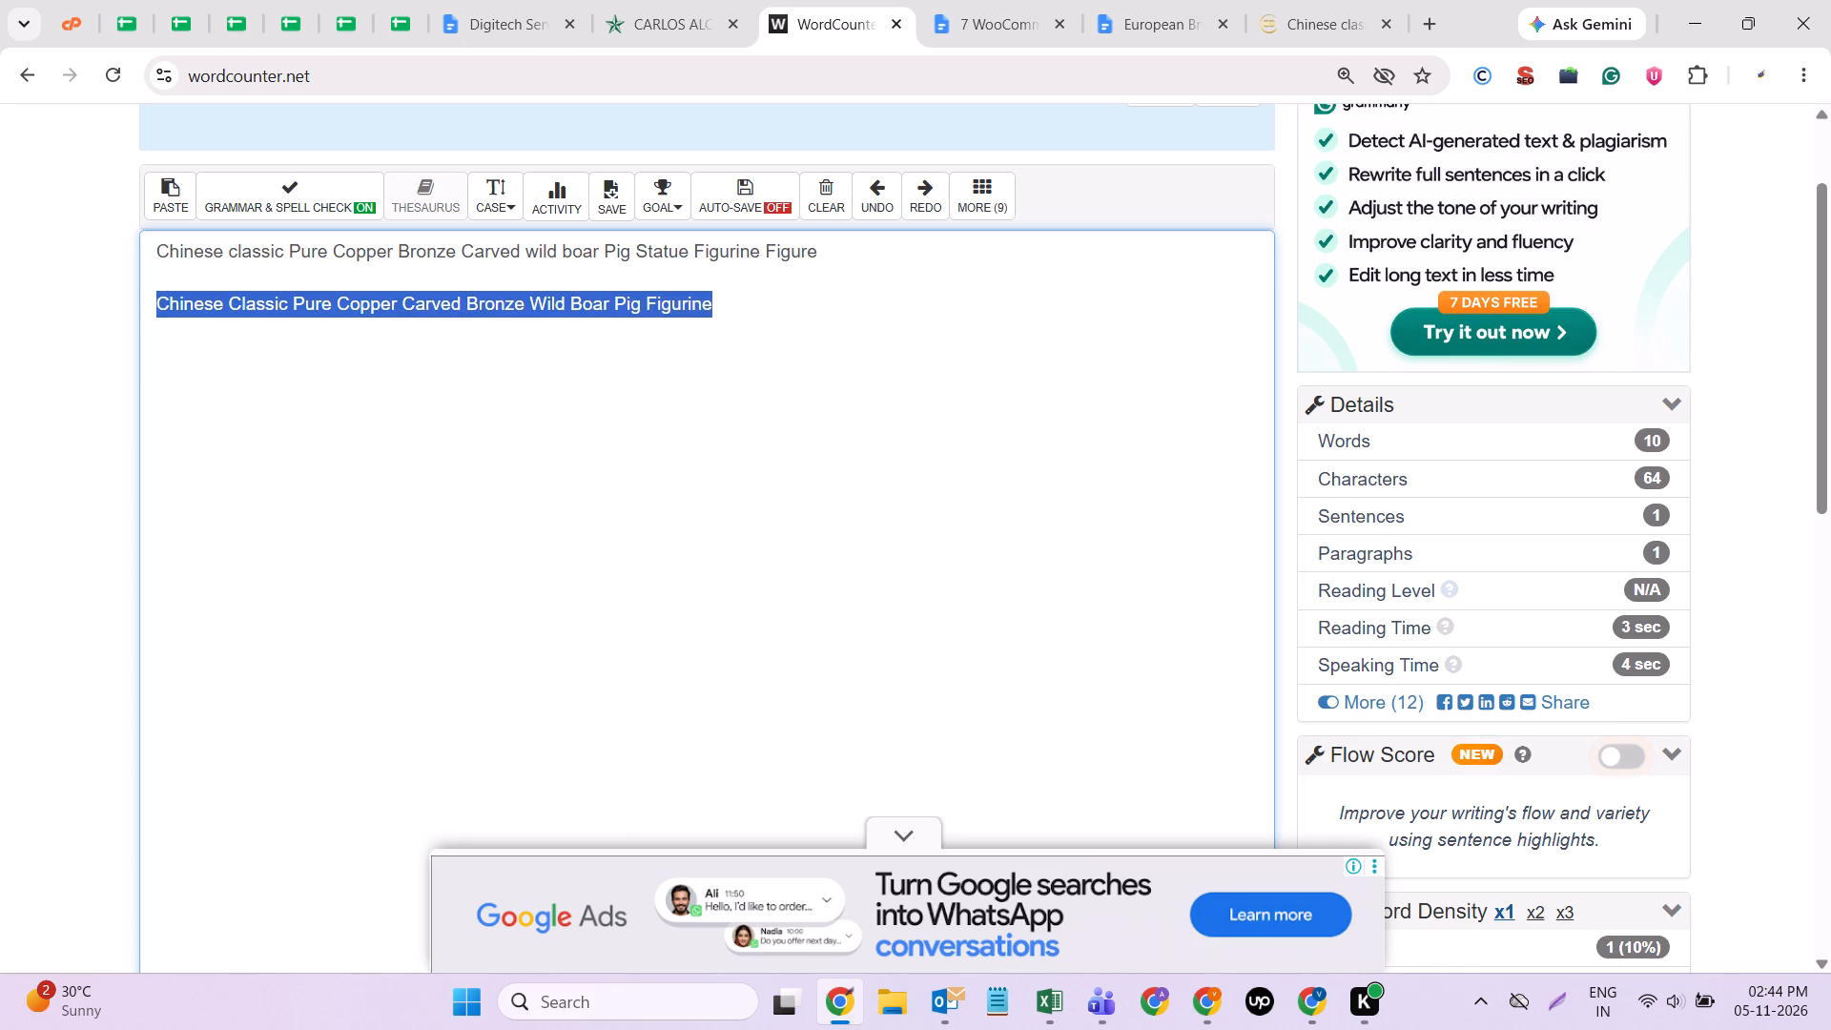
pyautogui.hotkey('ctrl', 'c')
pyautogui.hotkey('ctrl', 'c')
pyautogui.hotkey('ctrl', 'c')
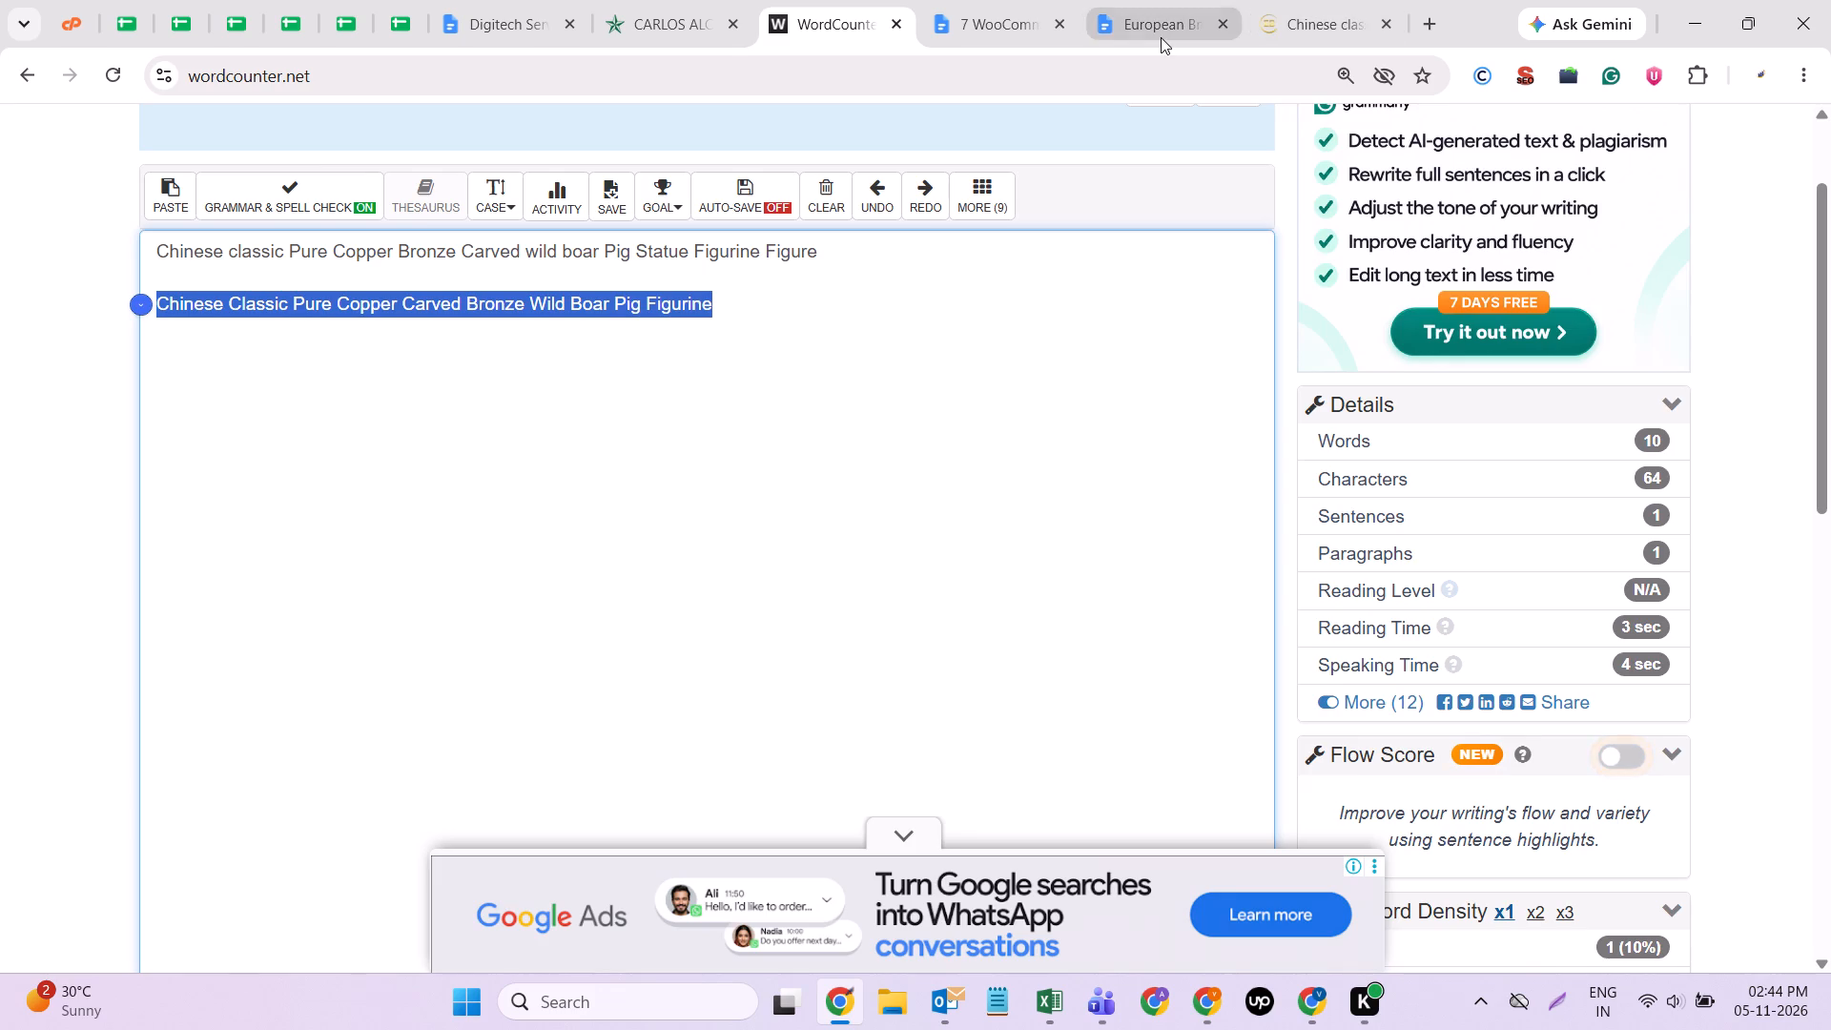
pyautogui.click(1161, 37)
pyautogui.hotkey('ctrl', 'v')
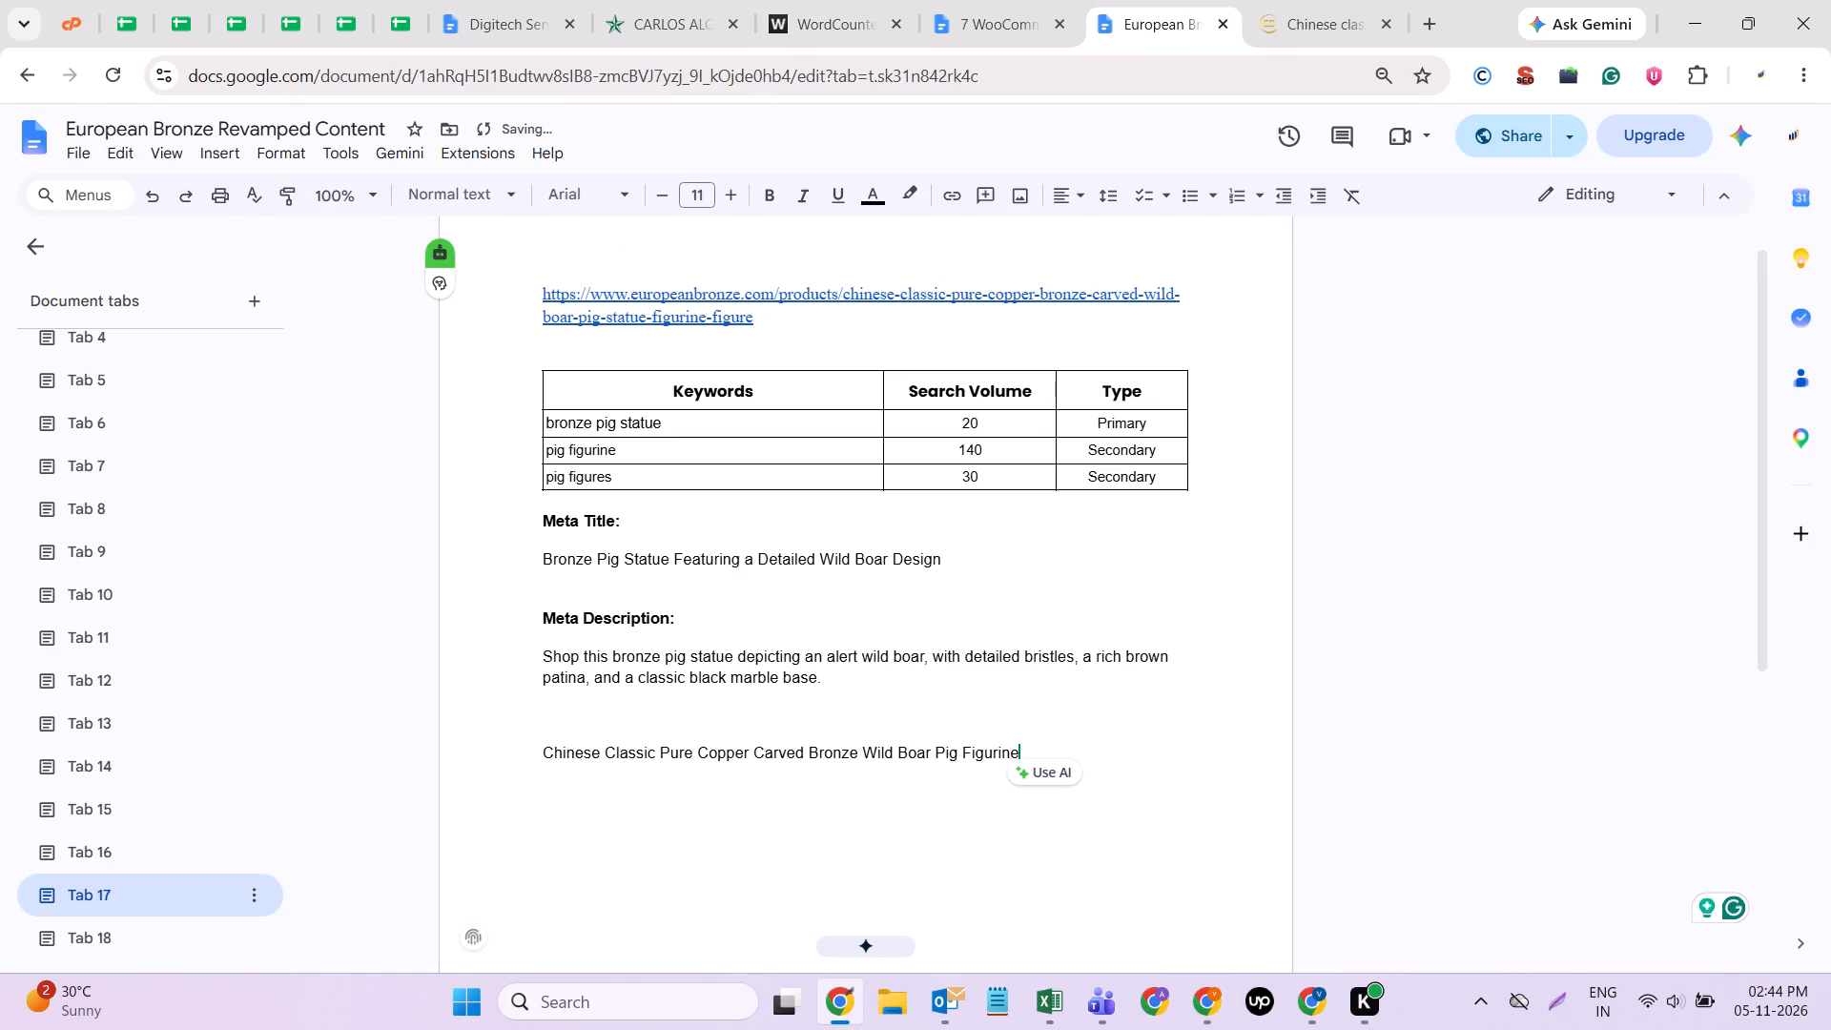
# Format the pasted product title as a bold Heading 1 and move to the empty line below it.
pyautogui.press('Up')
pyautogui.press('Right')
pyautogui.hotkey('shift', 'Down')
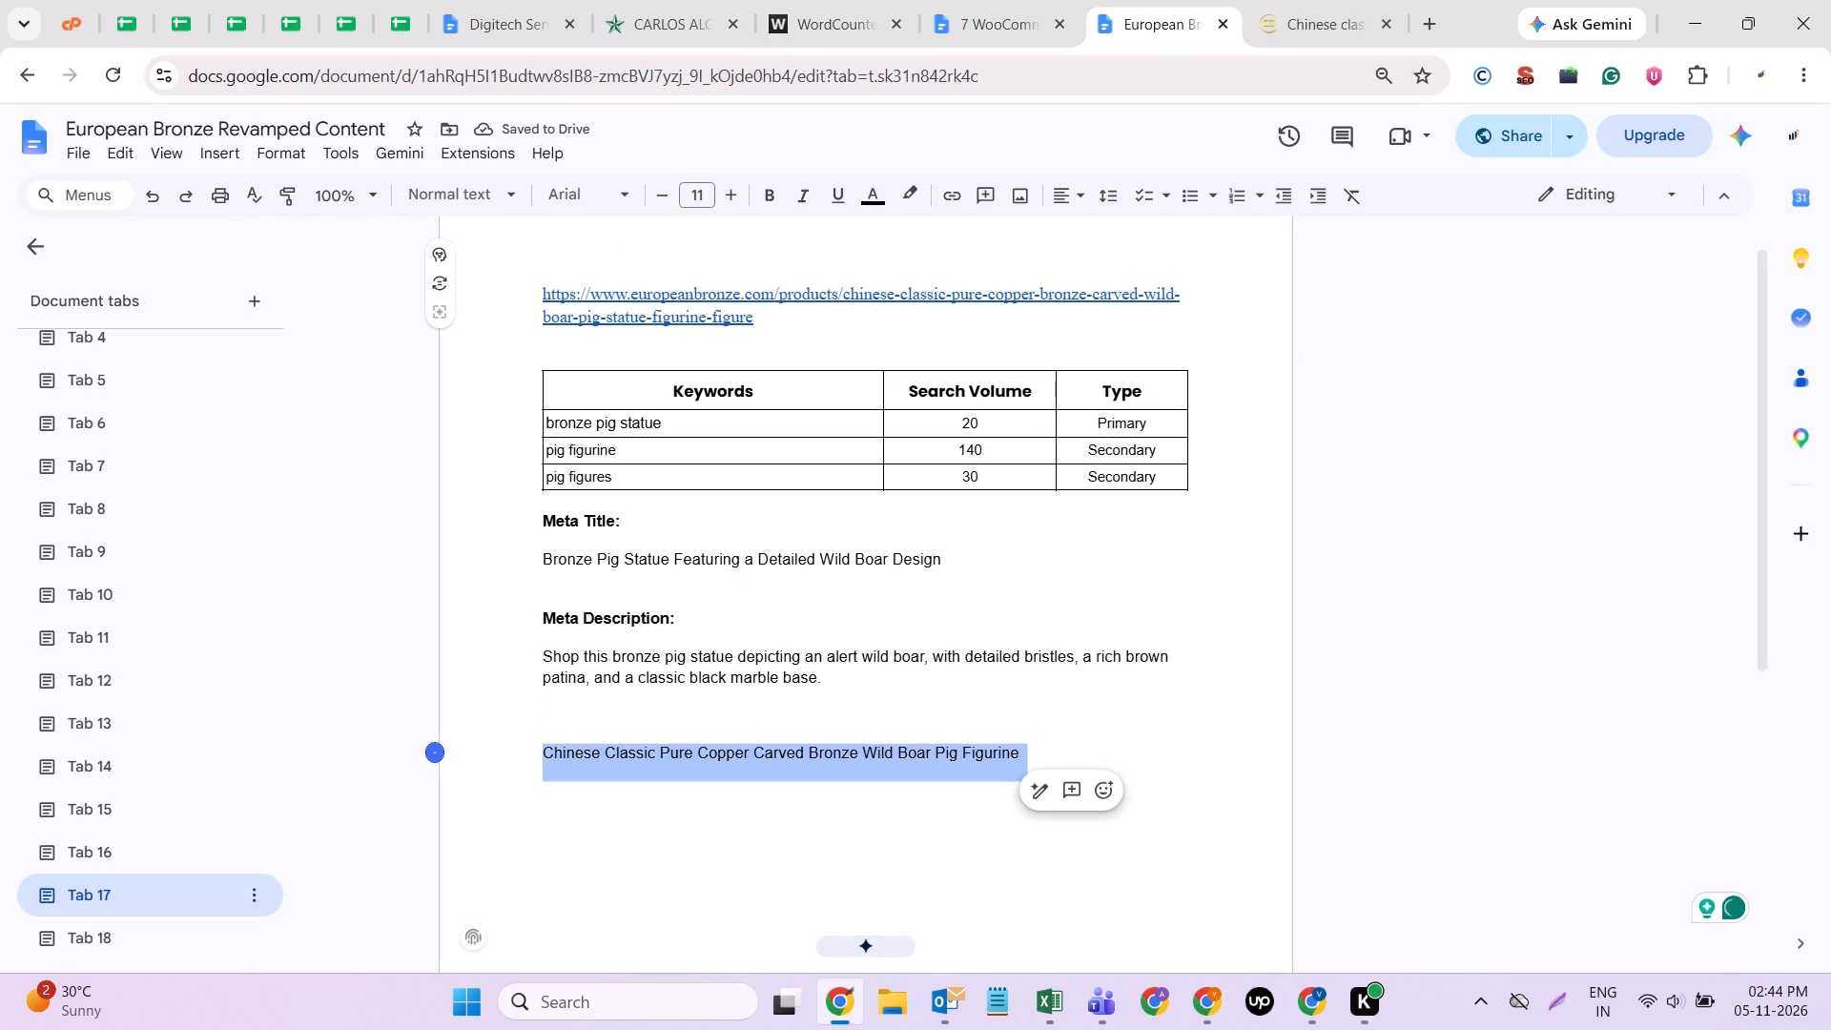
pyautogui.hotkey('ctrl', 'alt', '1')
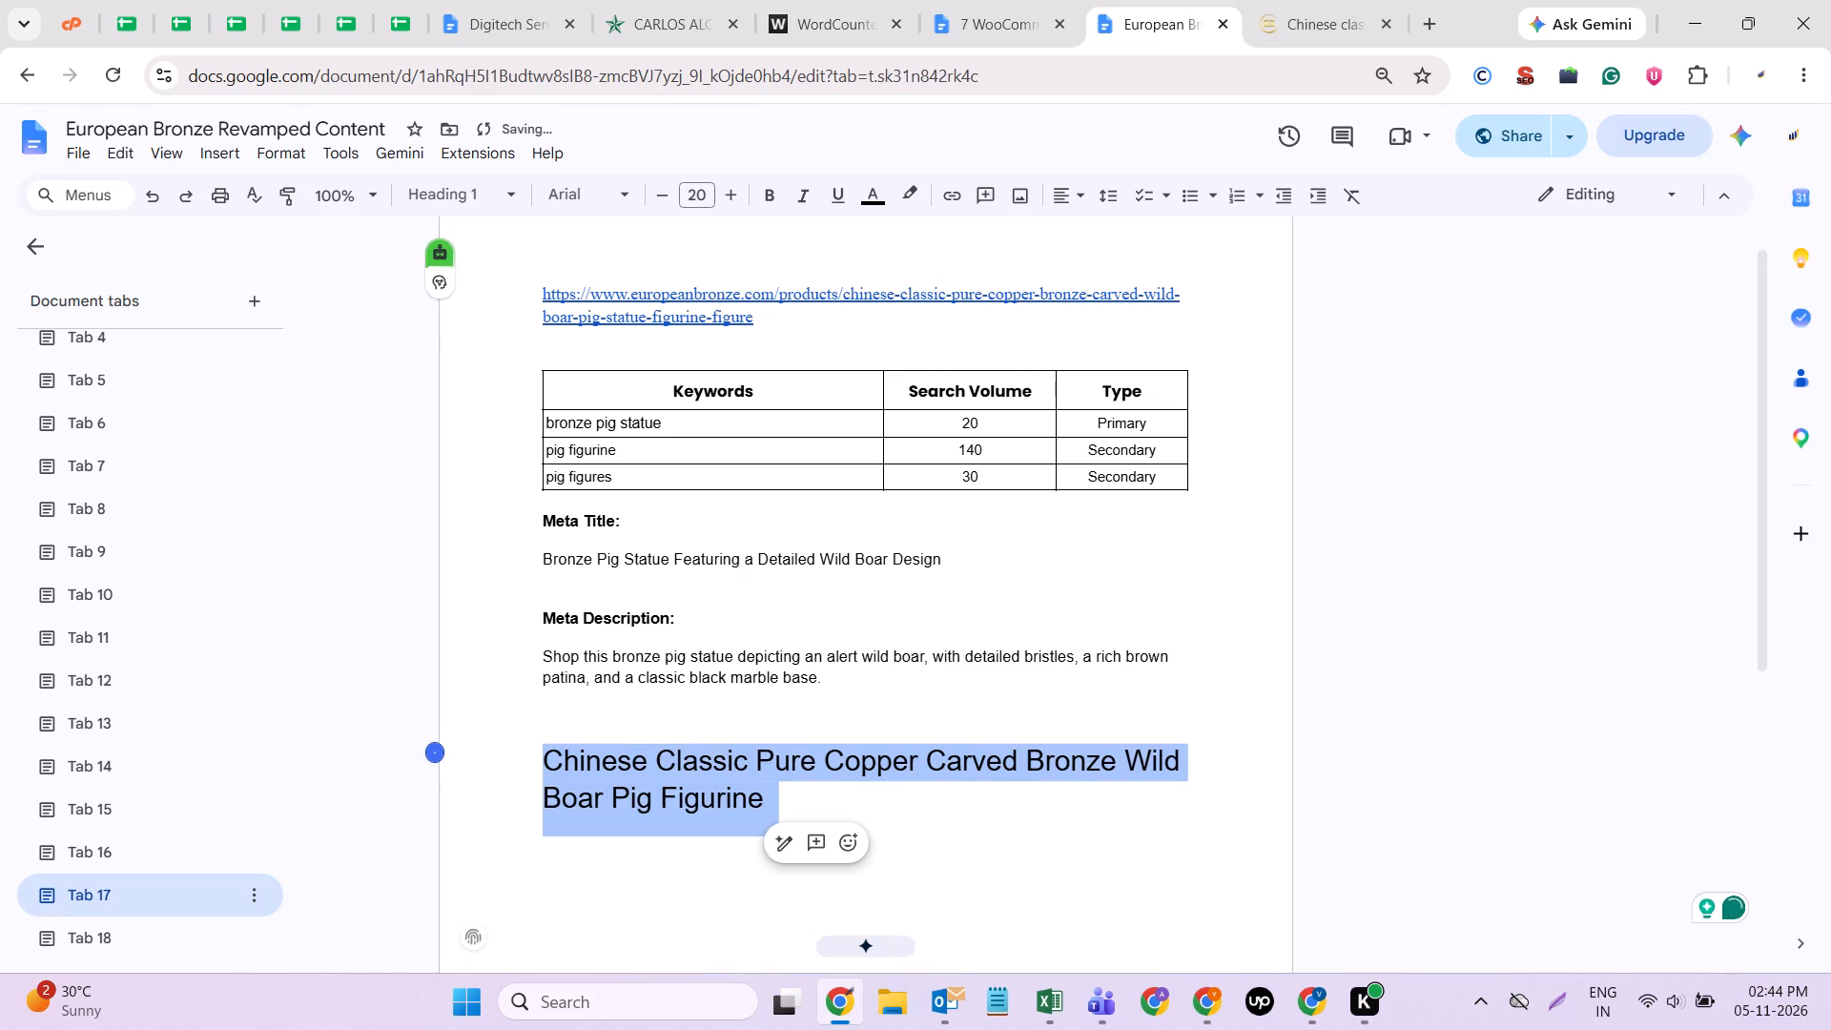
pyautogui.hotkey('ctrl', 'b')
pyautogui.press('Up')
pyautogui.press('Up')
pyautogui.press('Down')
pyautogui.press('Down')
pyautogui.press('Down')
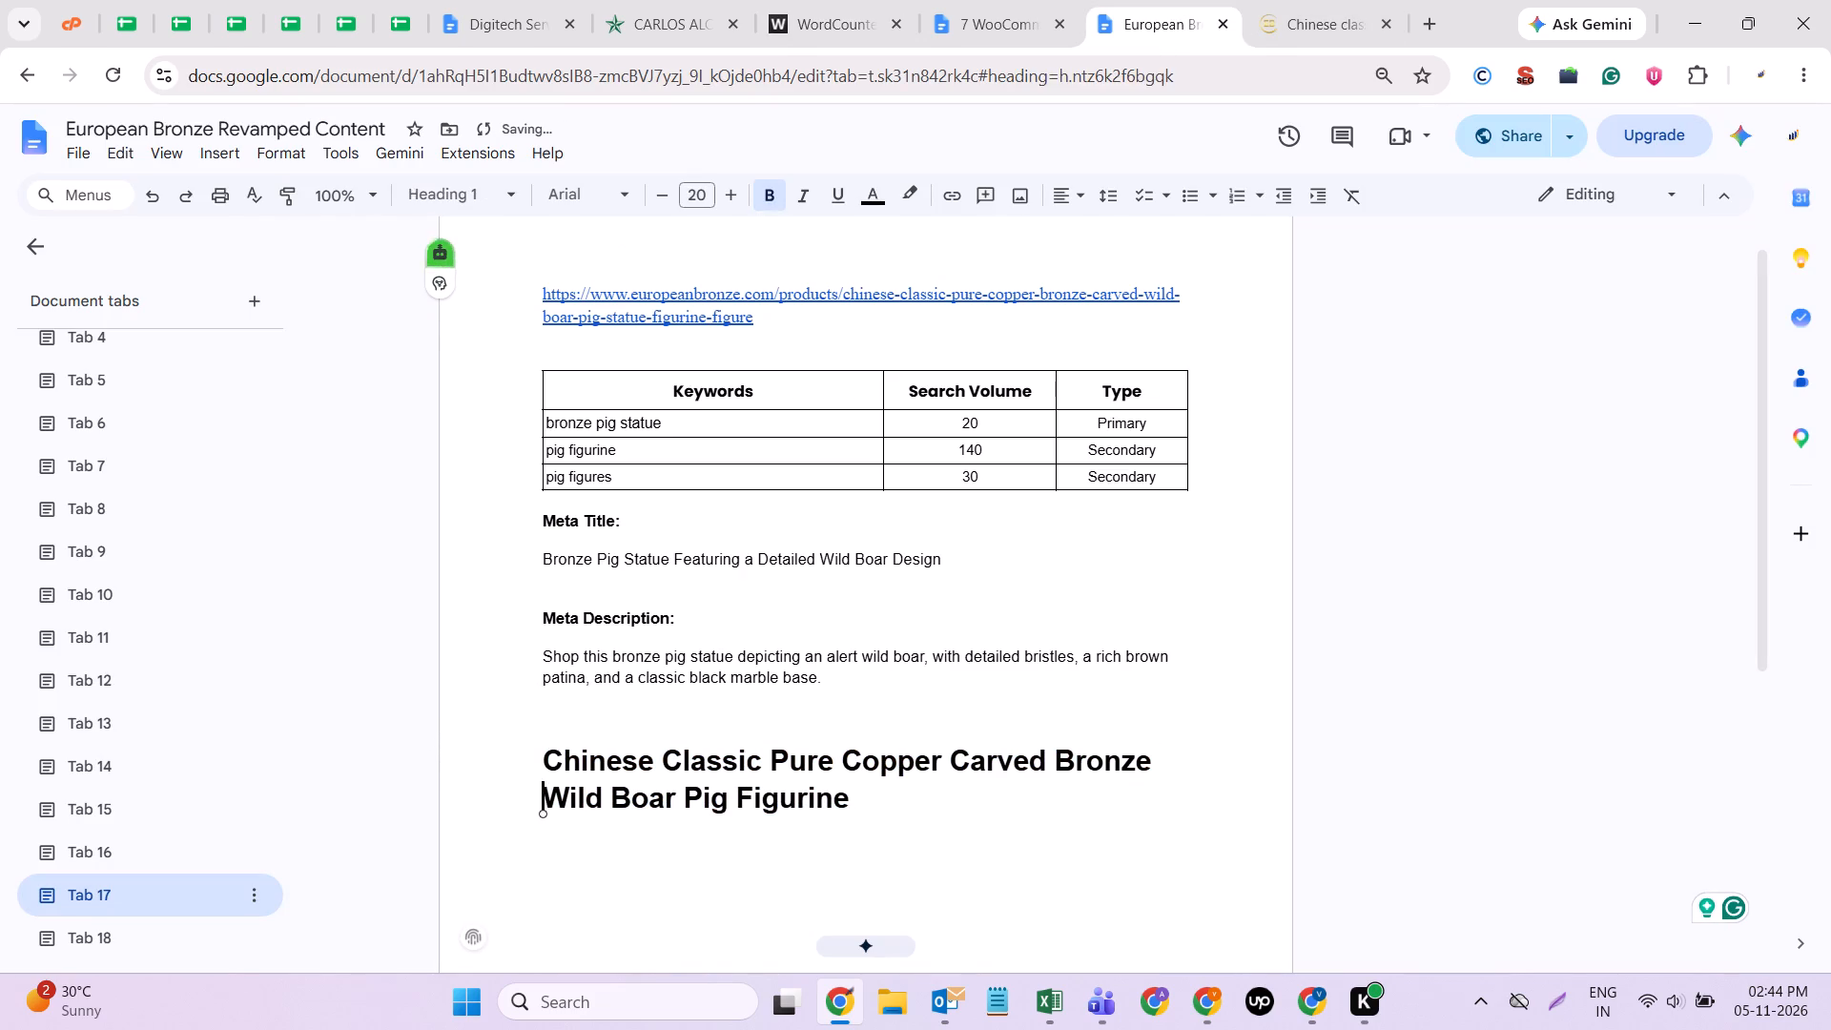
pyautogui.press('Down')
# Copy the specifications from Condition to Inventory on the wild boar product page and paste them under the document's product title.
pyautogui.hotkey('alt', 'Tab')
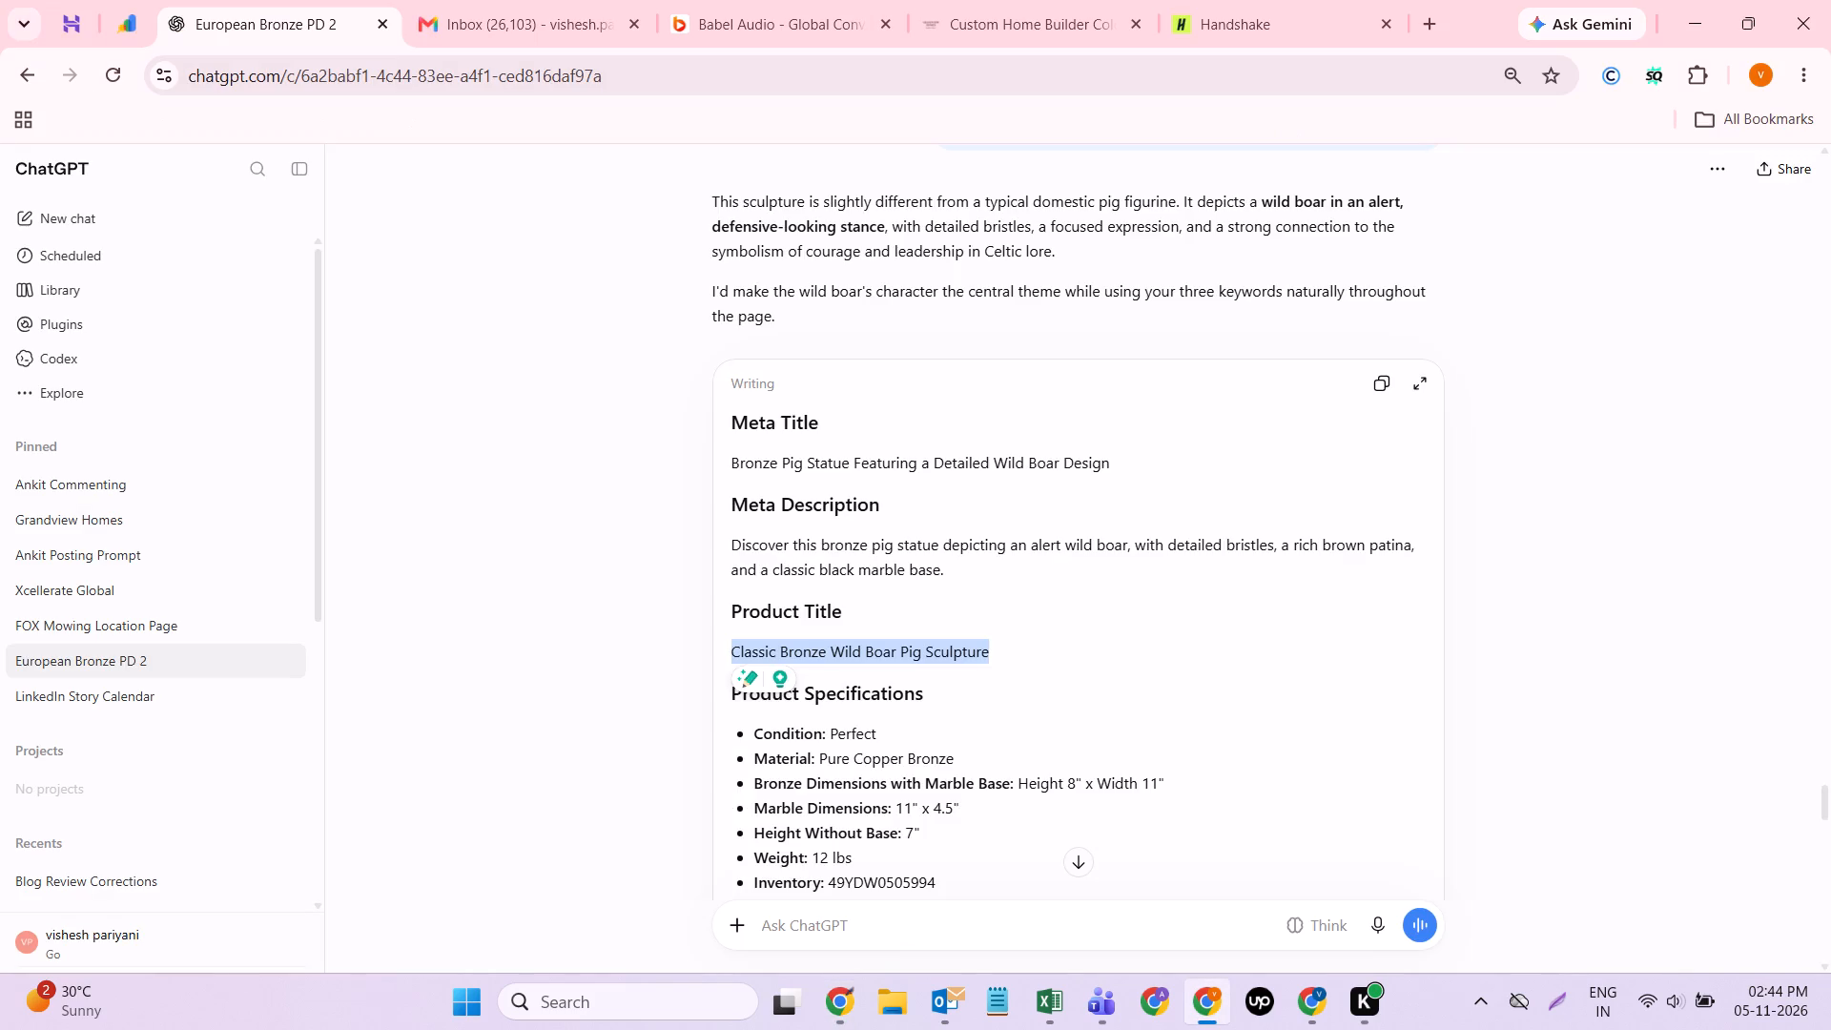
pyautogui.scroll(-4, 988, 443)
pyautogui.hotkey('alt', 'Tab')
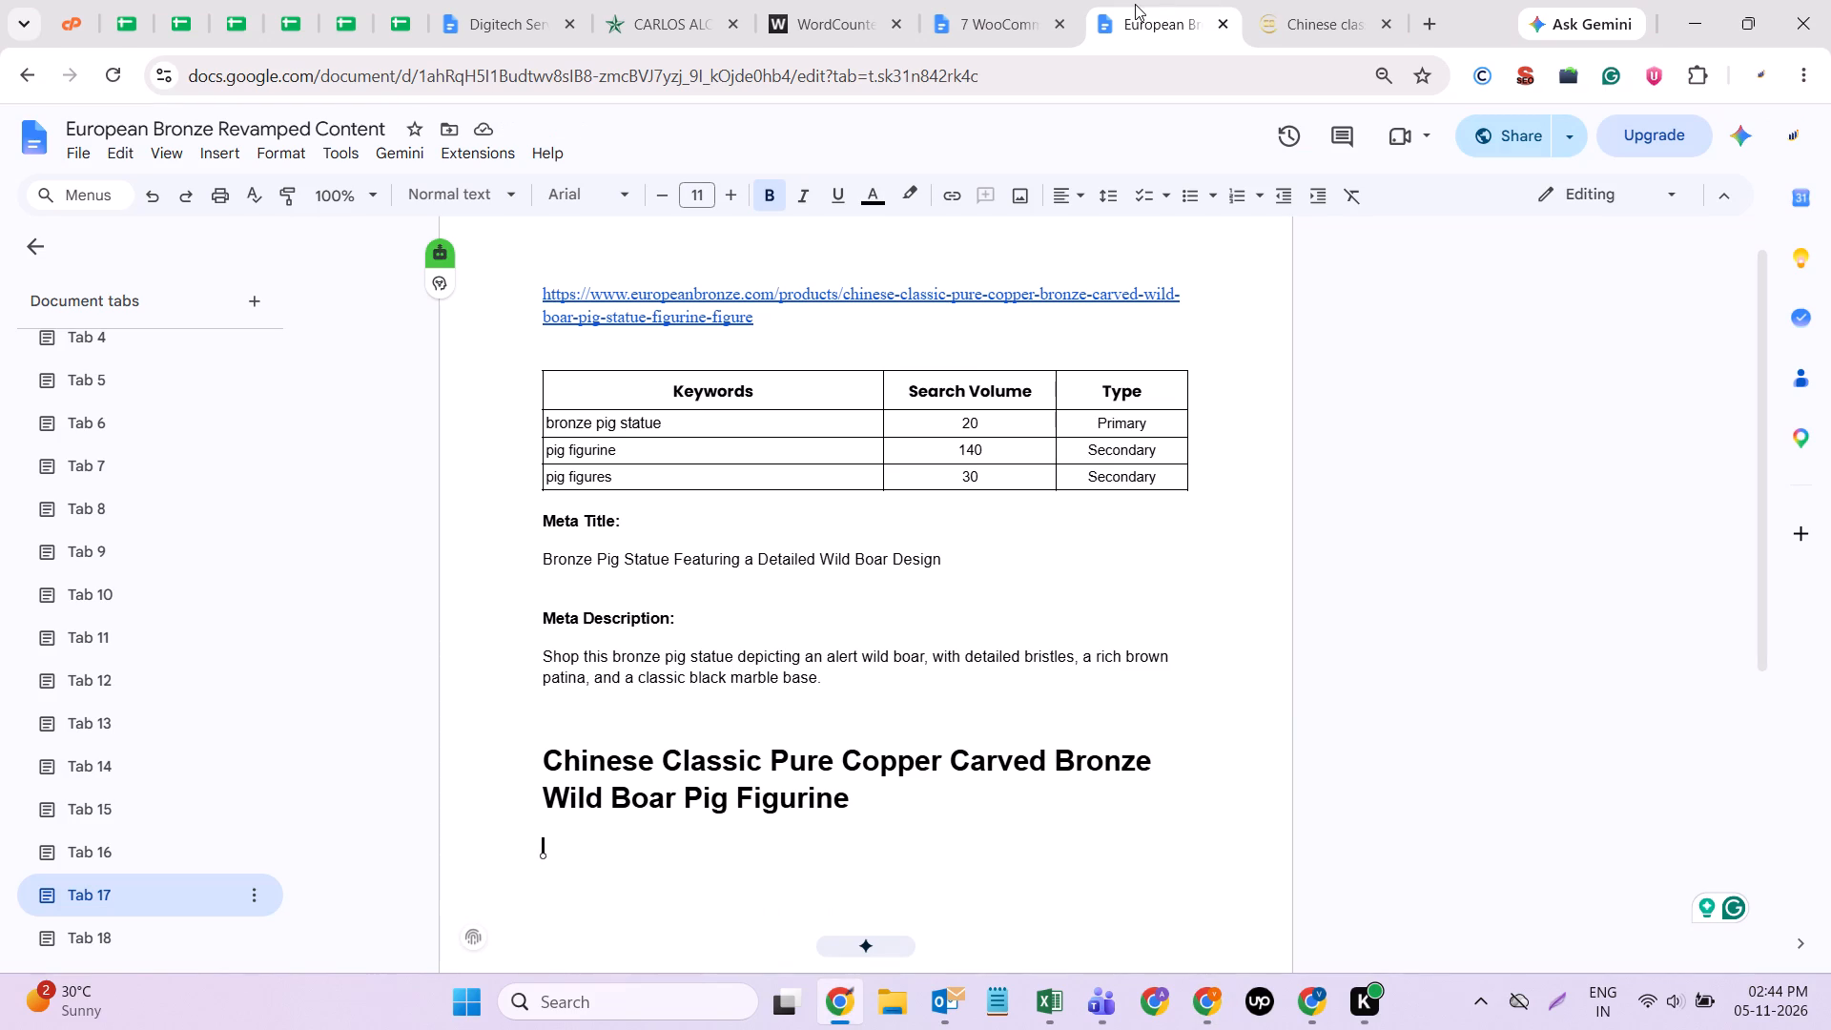
pyautogui.click(1285, 9)
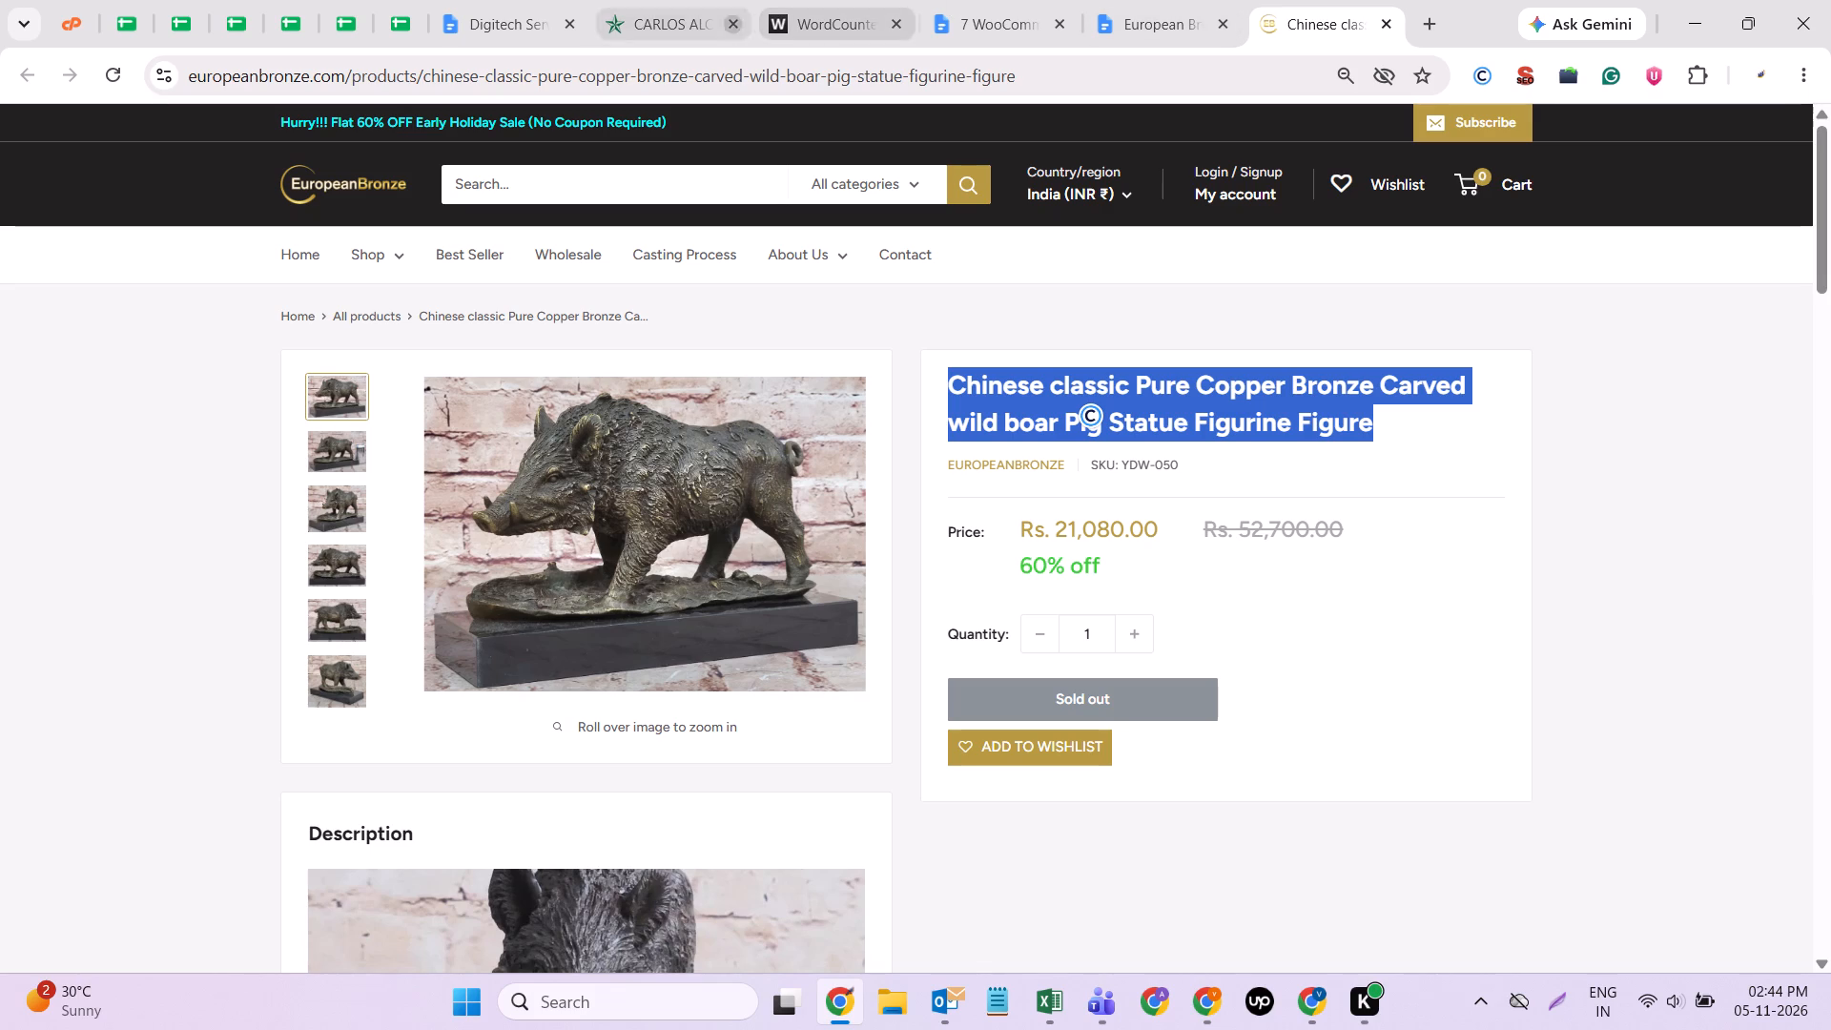
pyautogui.scroll(-8, 806, 308)
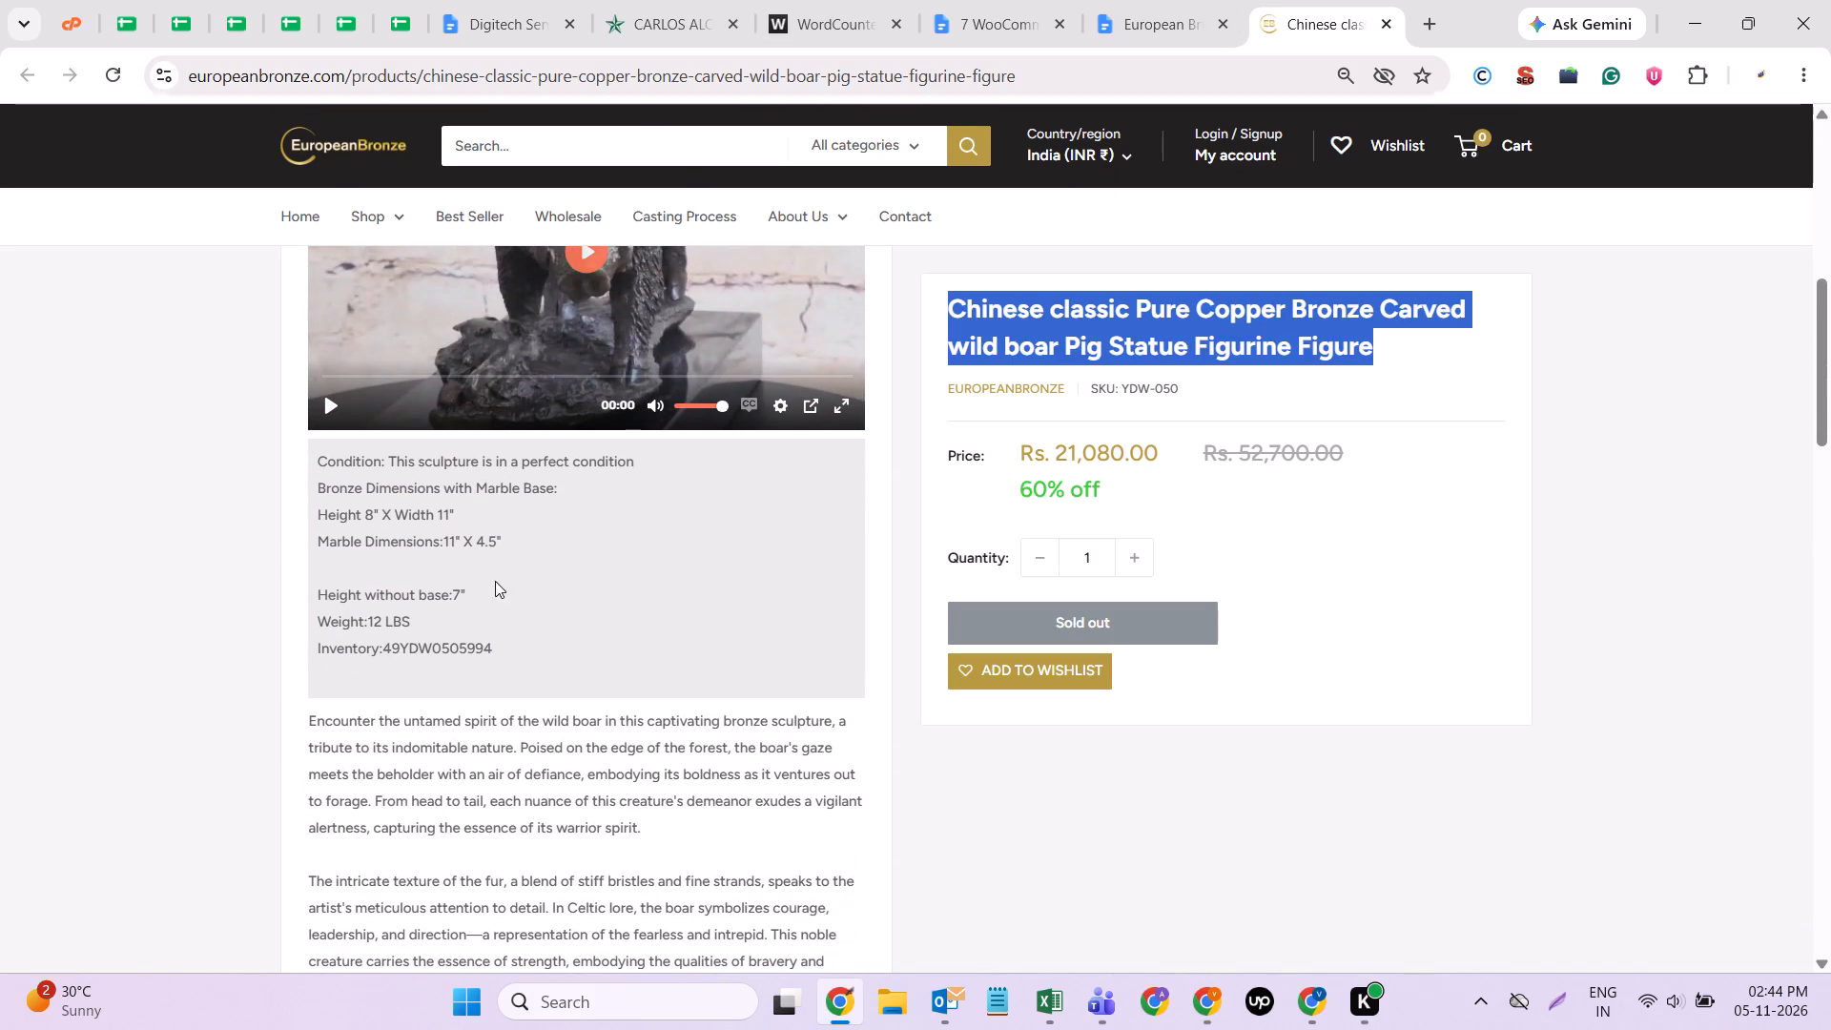
pyautogui.moveTo(535, 656); pyautogui.dragTo(240, 470)
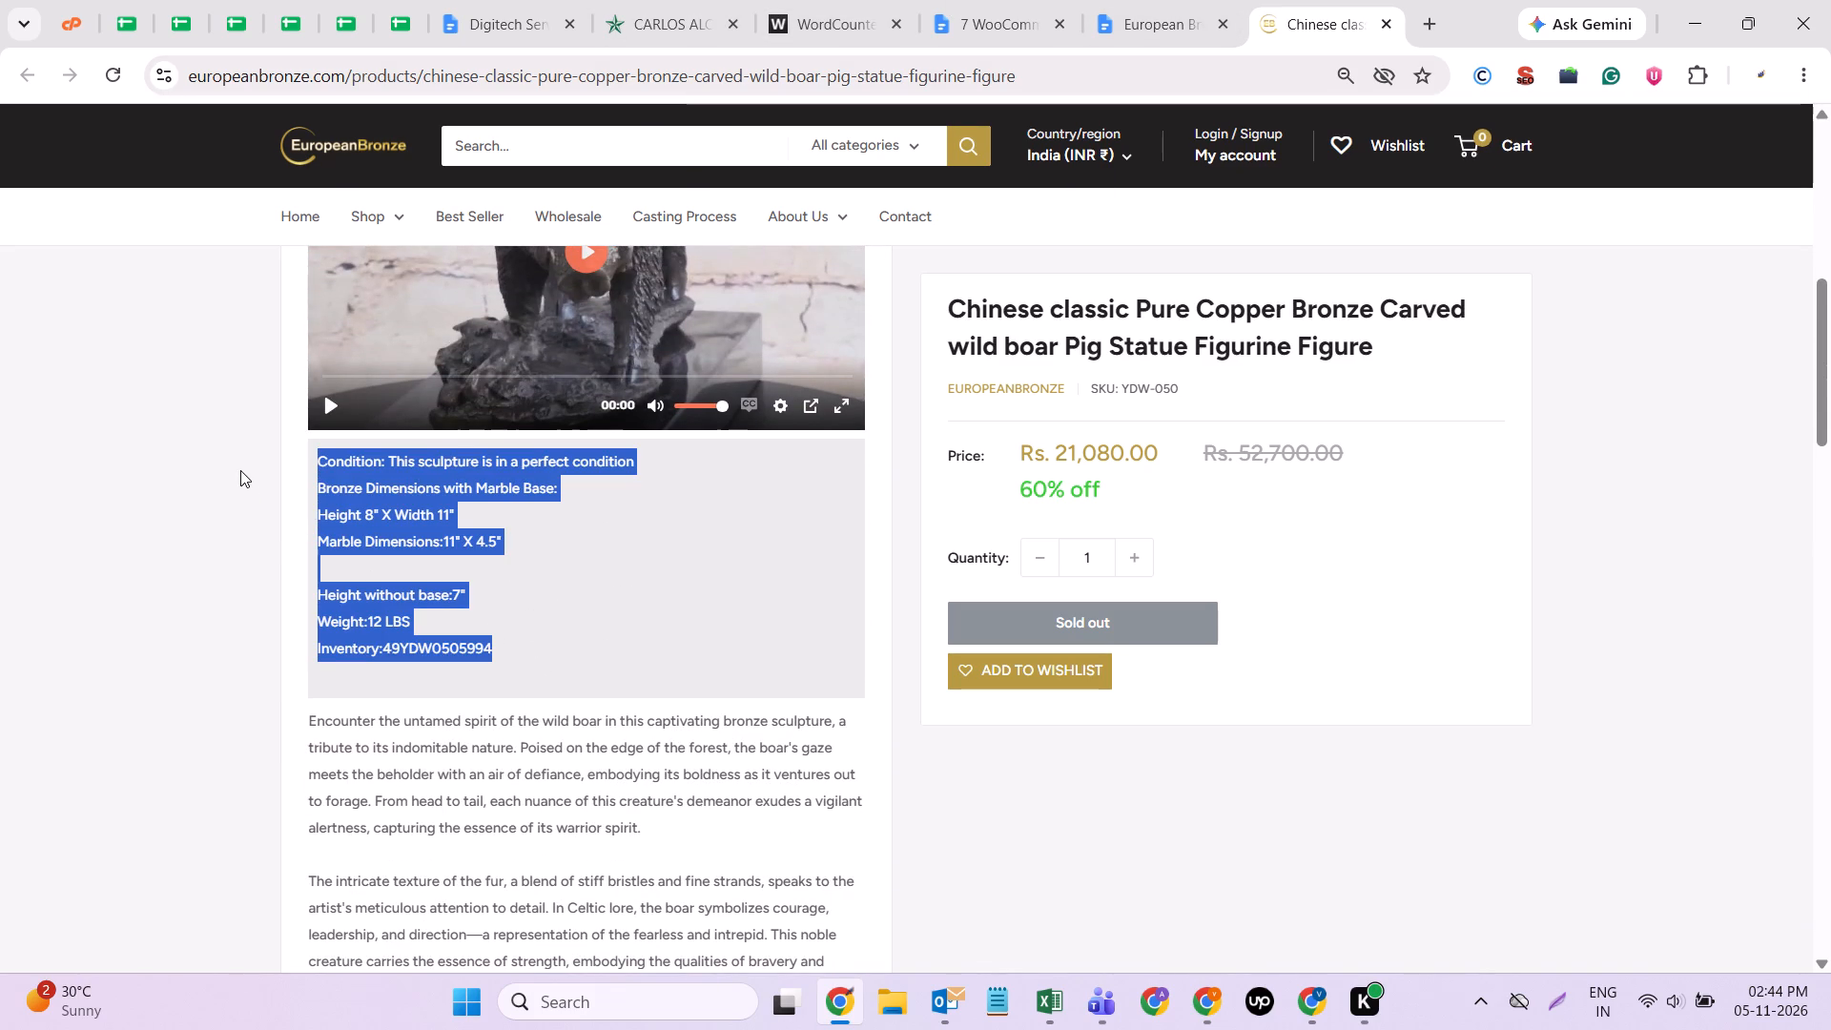
pyautogui.hotkey('ctrl', 'c')
pyautogui.hotkey('ctrl', 'c')
pyautogui.hotkey('ctrl', 'c')
pyautogui.hotkey('ctrl', 'c')
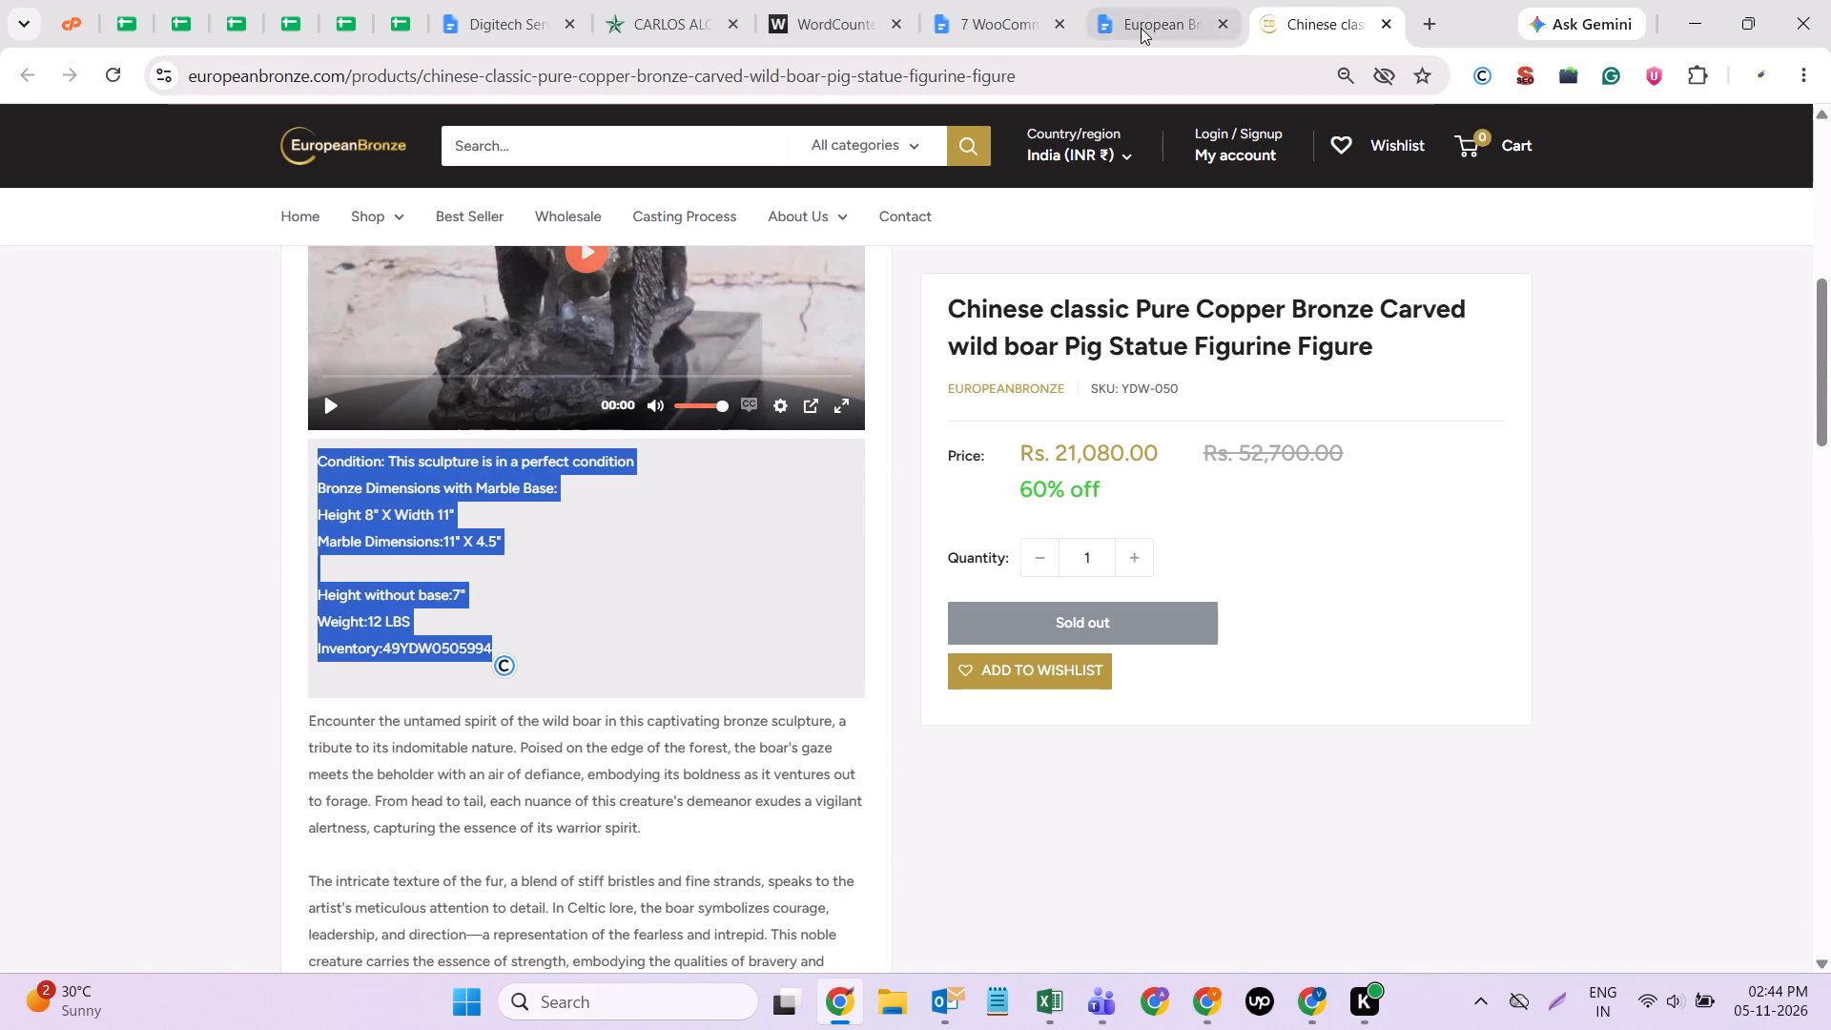
pyautogui.click(1143, 28)
pyautogui.hotkey('ctrl', 'v')
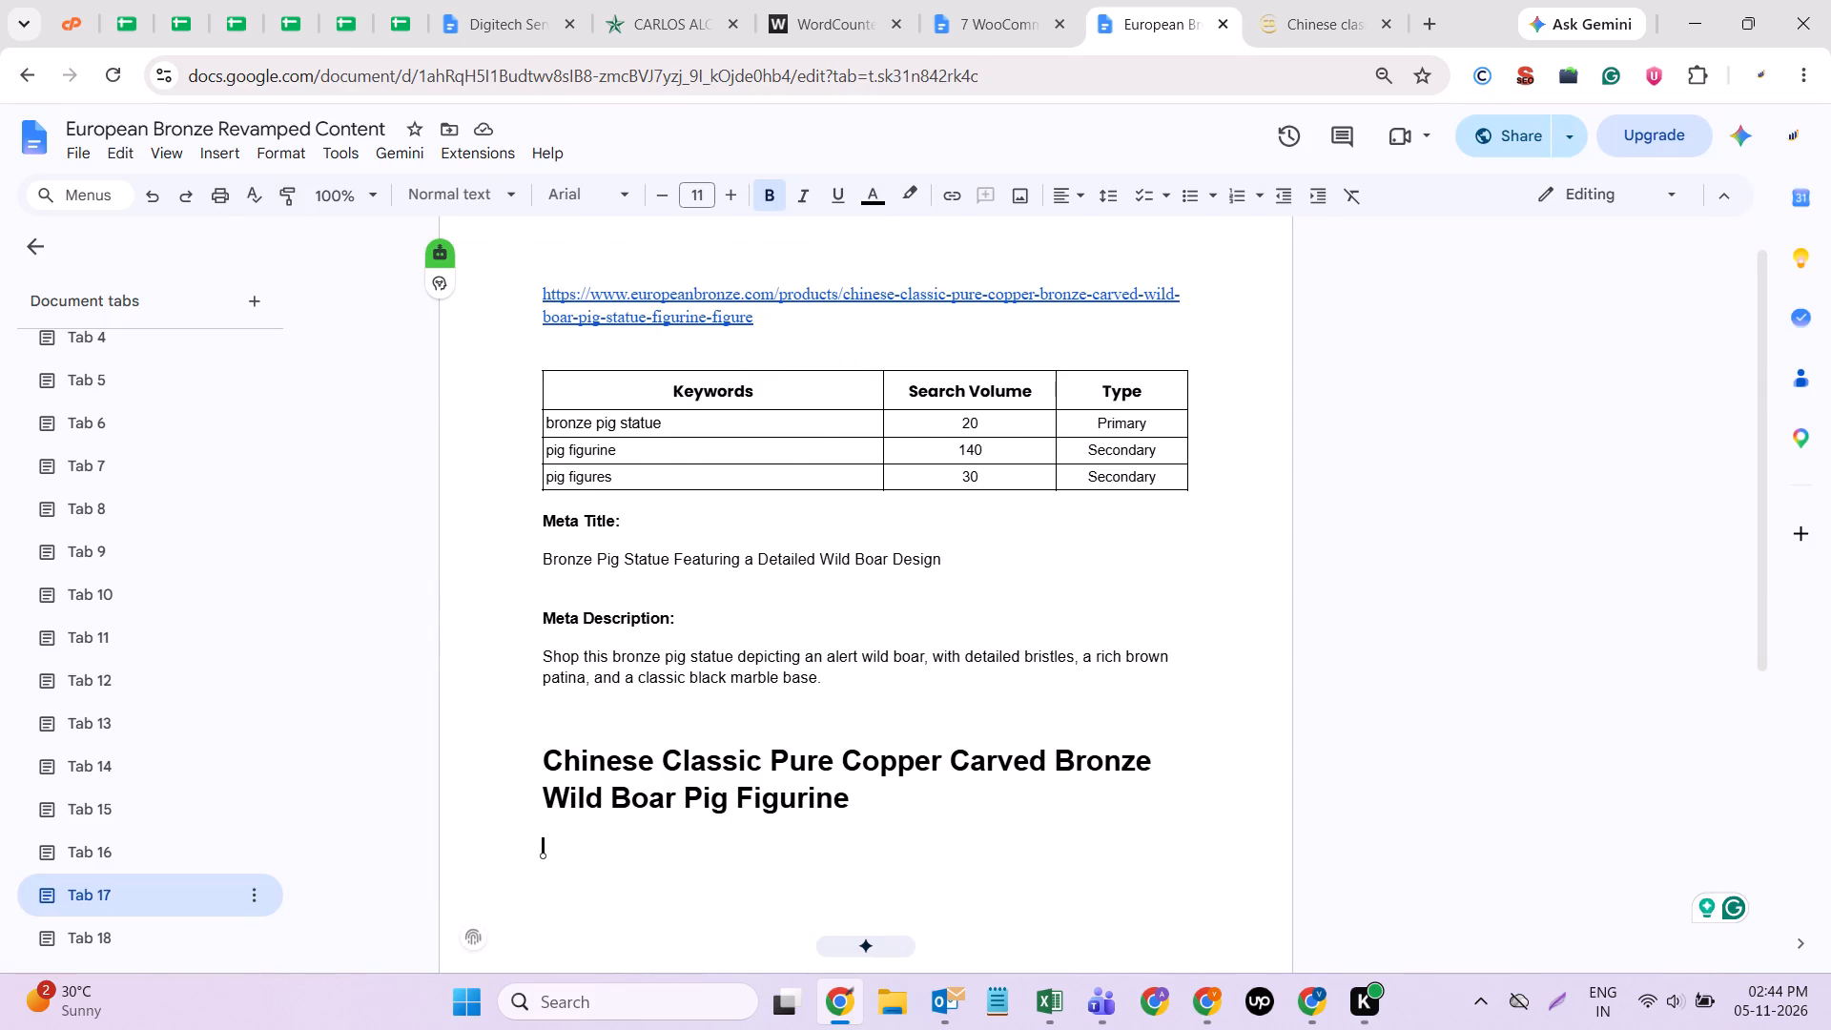
# Delete the blank line between the Marble Dimensions and Height without base lines.
pyautogui.press('Up')
pyautogui.press('Up')
pyautogui.press('Up')
pyautogui.press('Up')
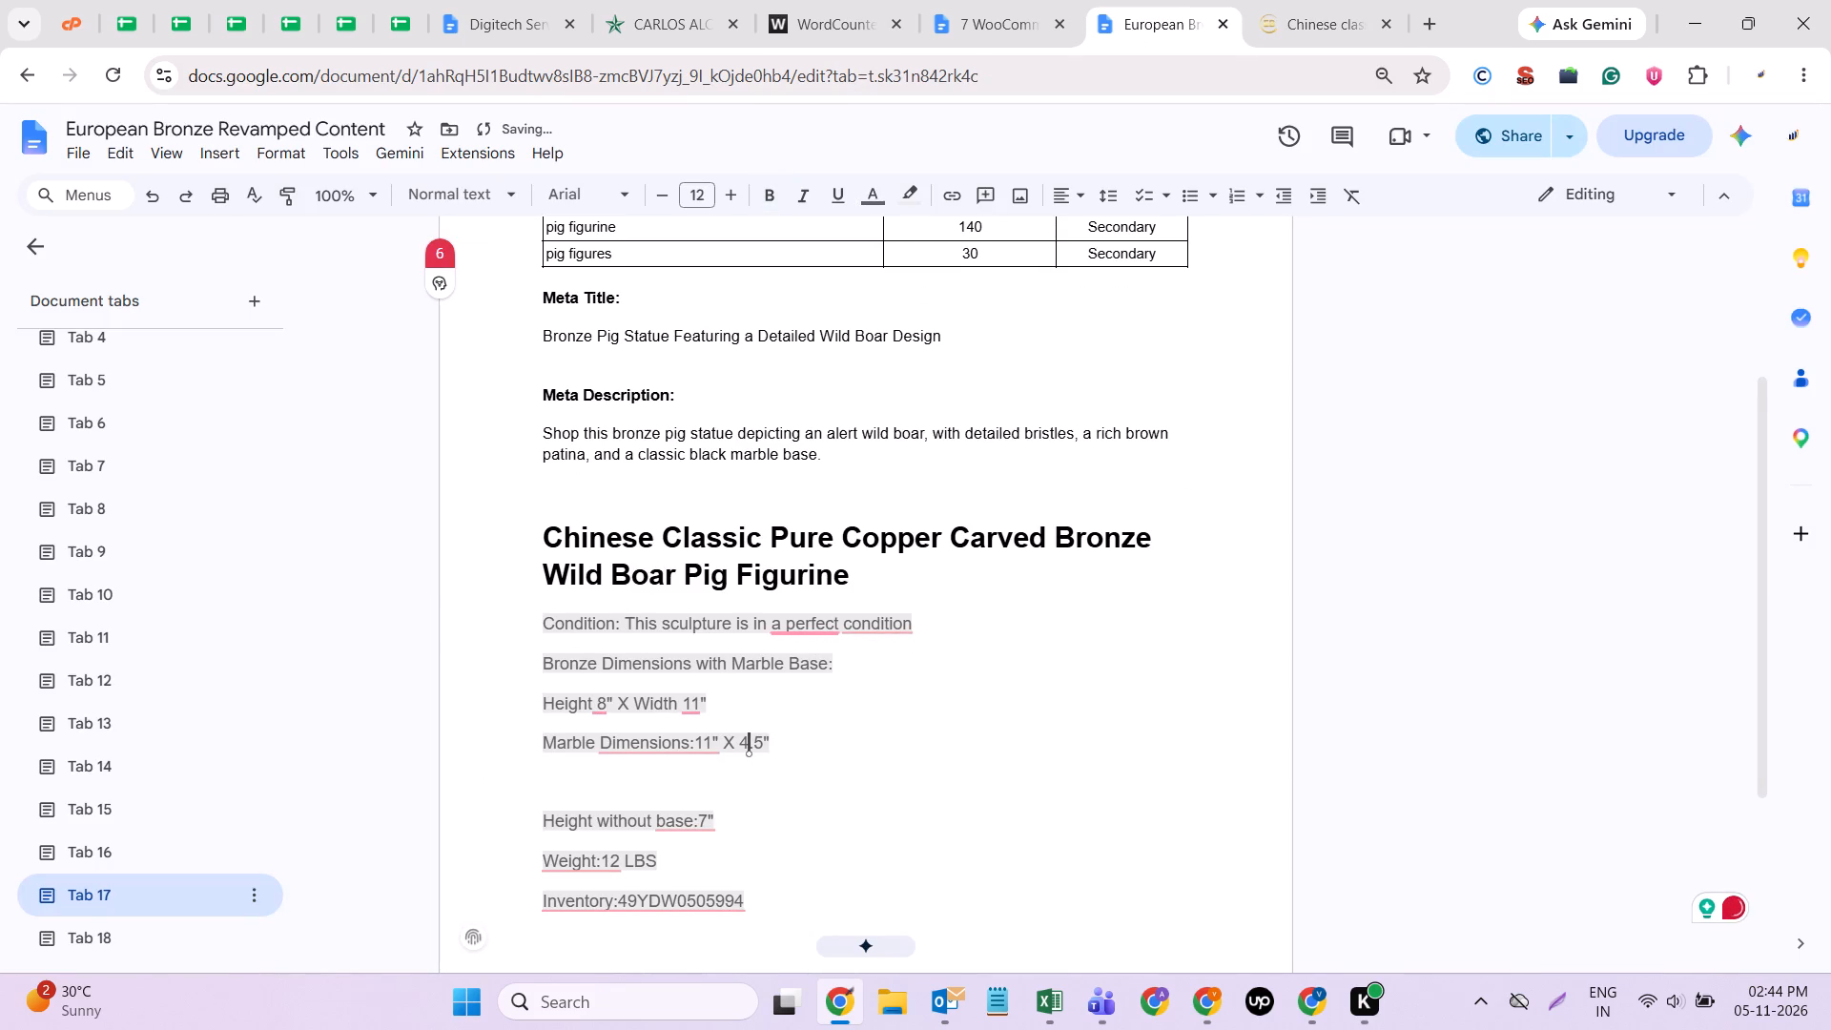
pyautogui.press('Down')
pyautogui.press('BackSpace')
# Clear the formatting of all the pasted specification lines, from Condition to Inventory.
pyautogui.press('Up')
pyautogui.press('Up')
pyautogui.press('Up')
pyautogui.press('Up')
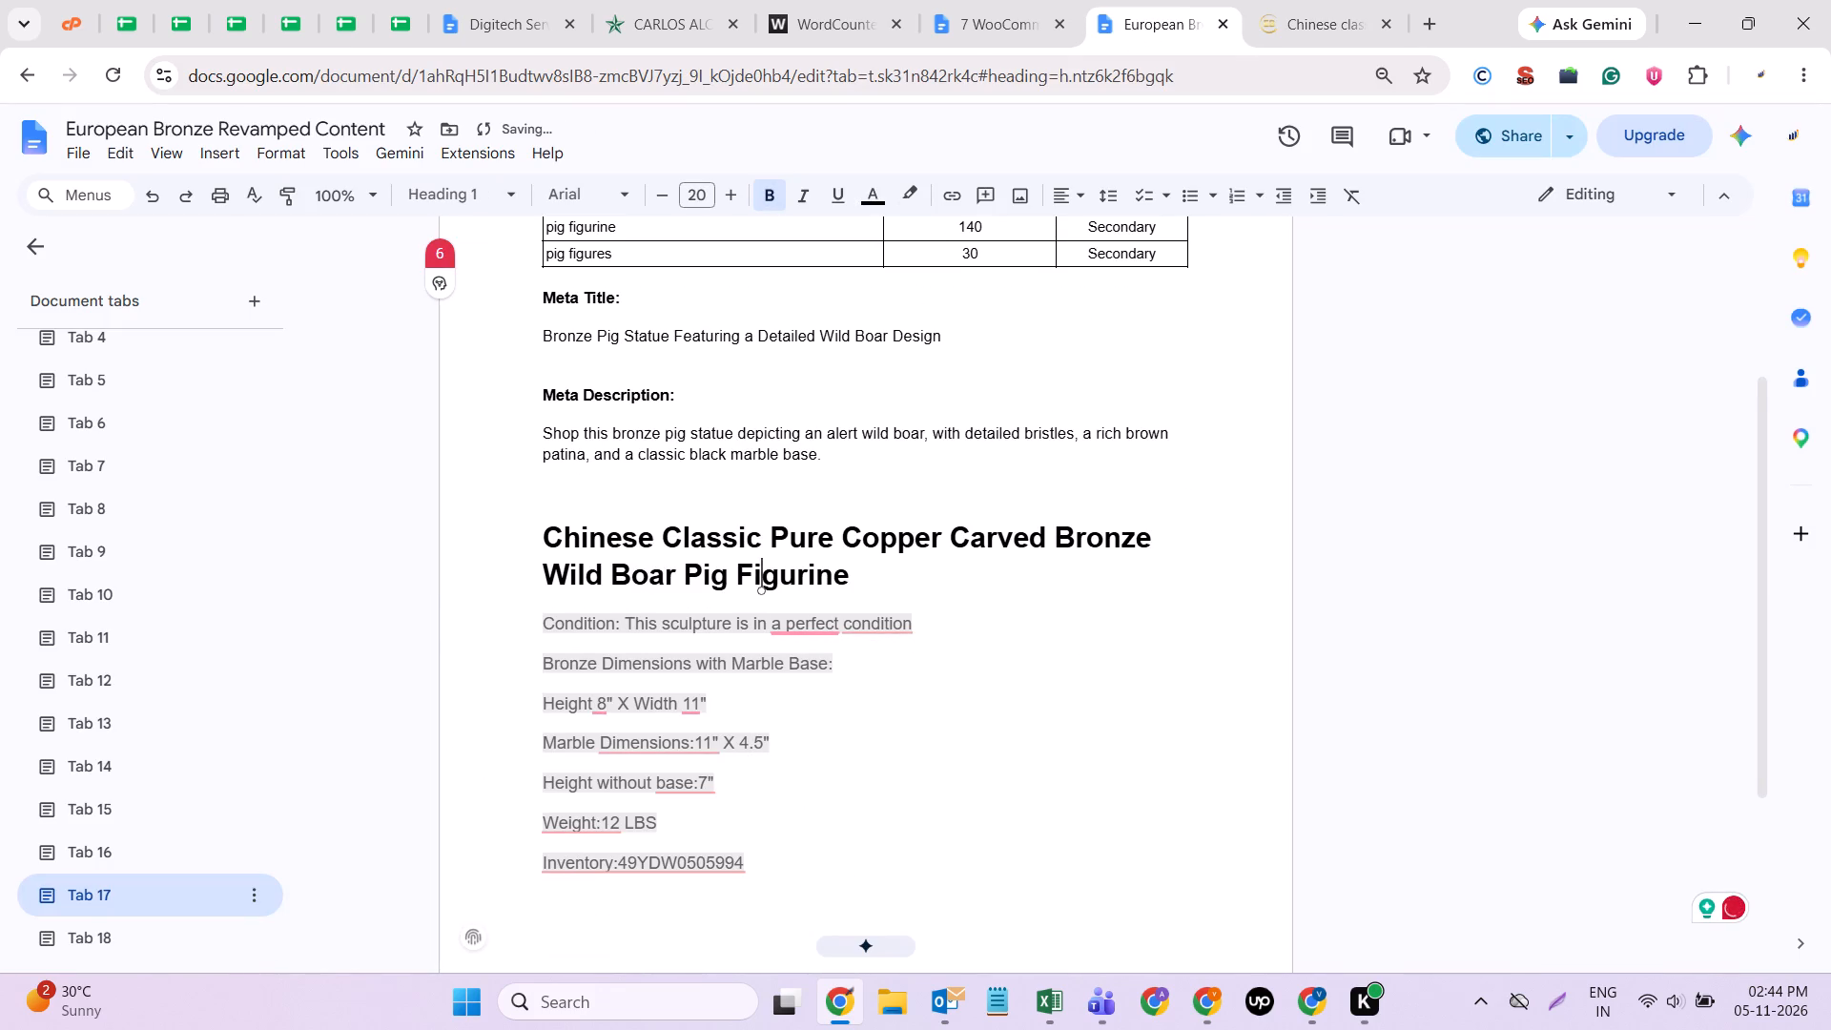
pyautogui.press('Right')
pyautogui.press('Right')
pyautogui.press('Right')
pyautogui.press('Right')
pyautogui.press('Right')
pyautogui.press('Right')
pyautogui.press('Right')
pyautogui.hotkey('shift', 'Down')
pyautogui.hotkey('shift', 'Down')
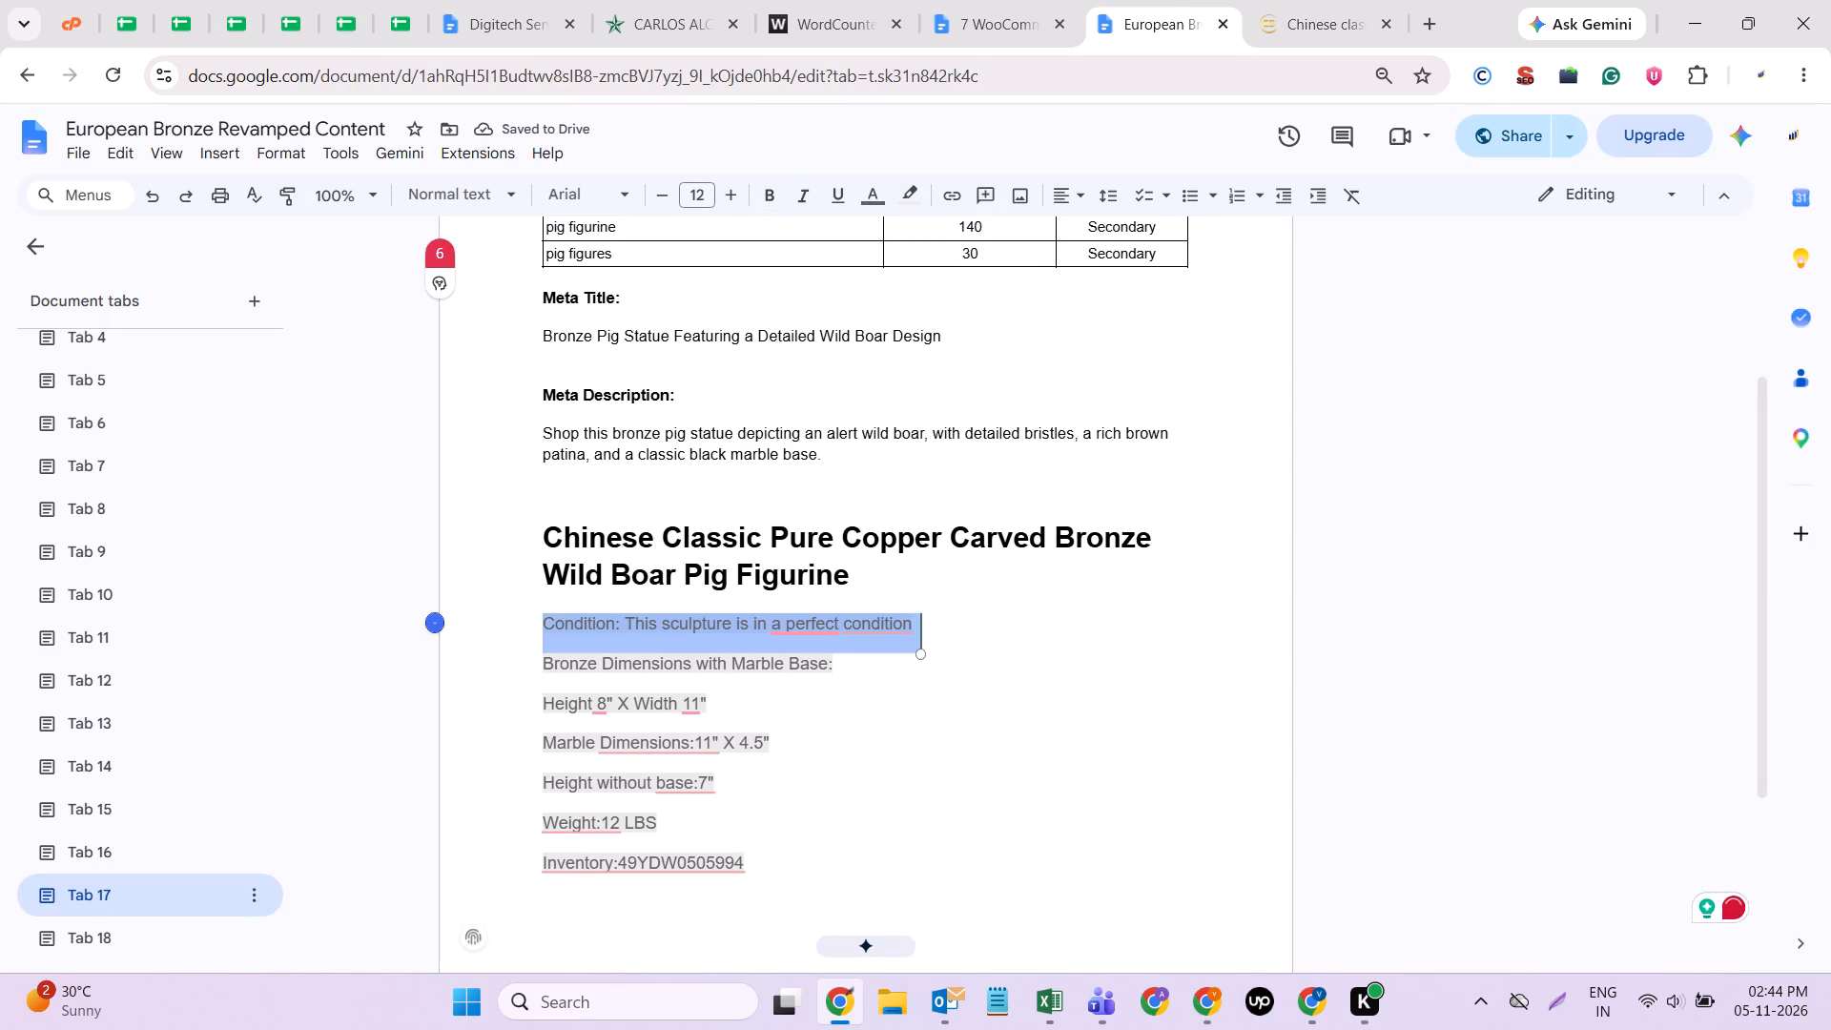
pyautogui.hotkey('shift', 'Down')
pyautogui.hotkey('shift', 'Down')
pyautogui.hotkey('shift', 'Down')
pyautogui.hotkey('shift', 'Down')
pyautogui.hotkey('shift', 'Down')
pyautogui.hotkey('shift', 'Left')
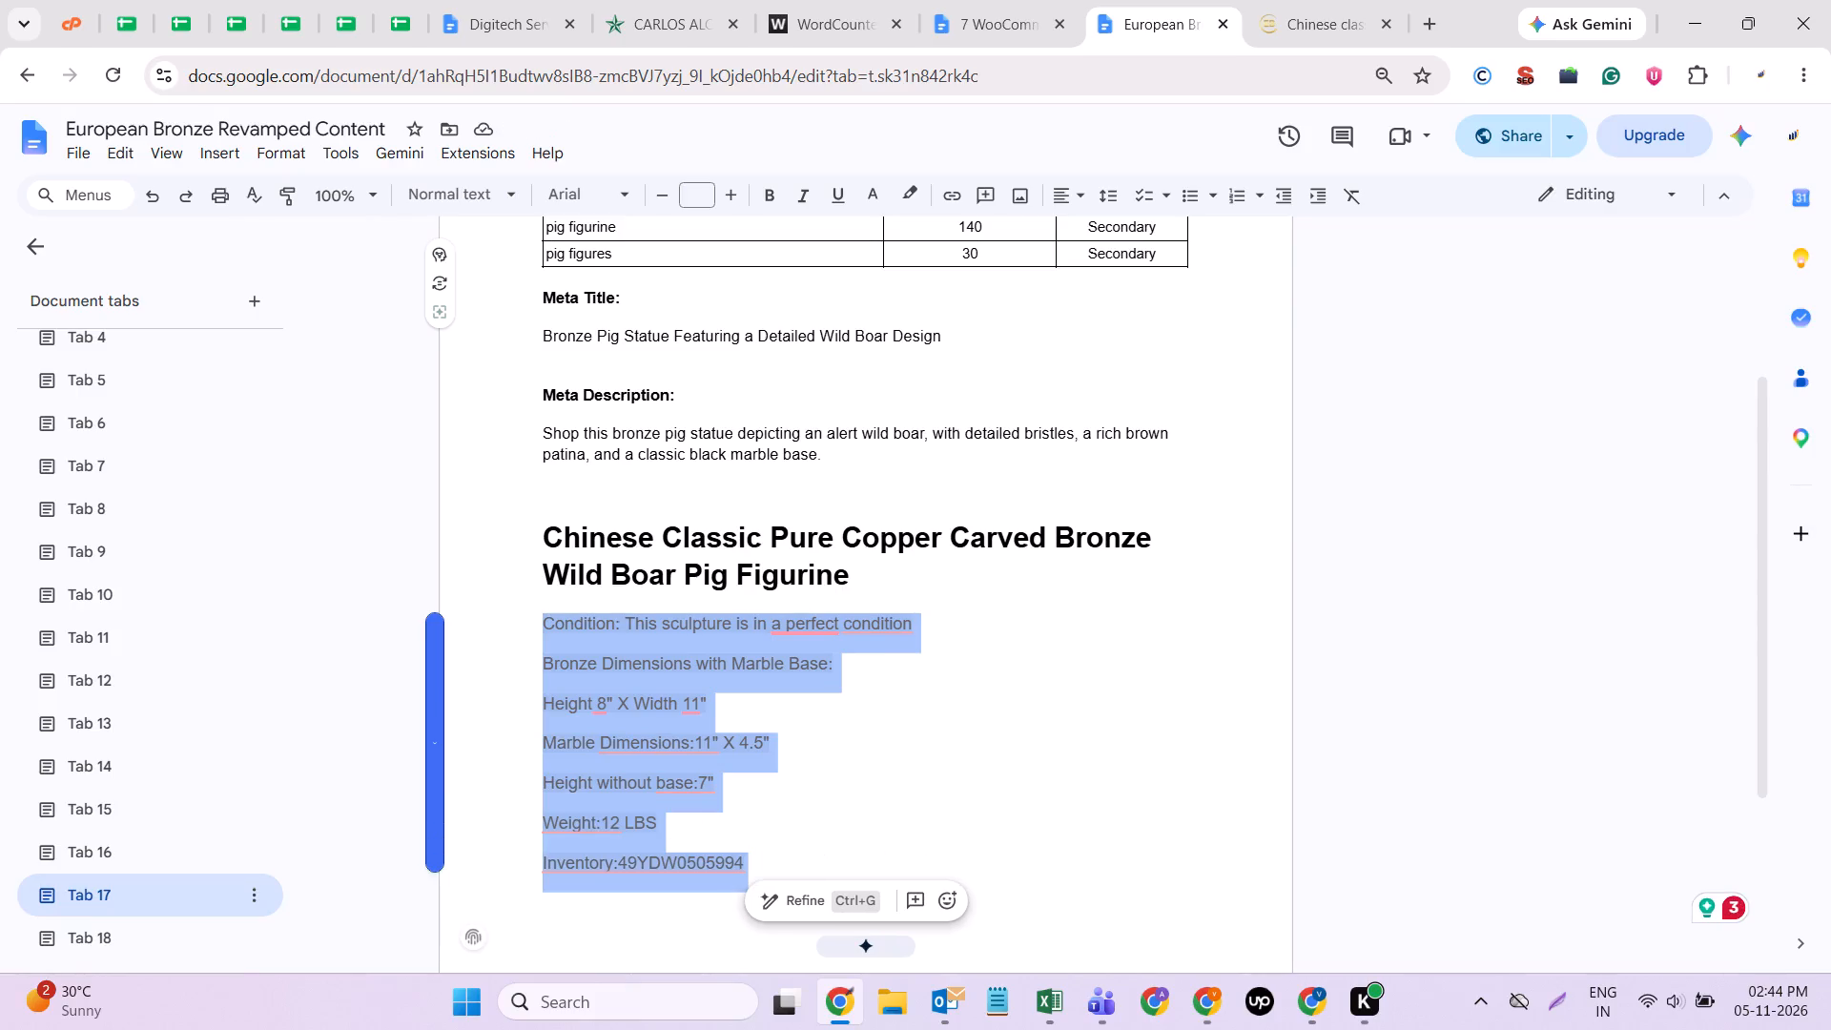
pyautogui.hotkey('ctrl', '\\')
pyautogui.press('Down')
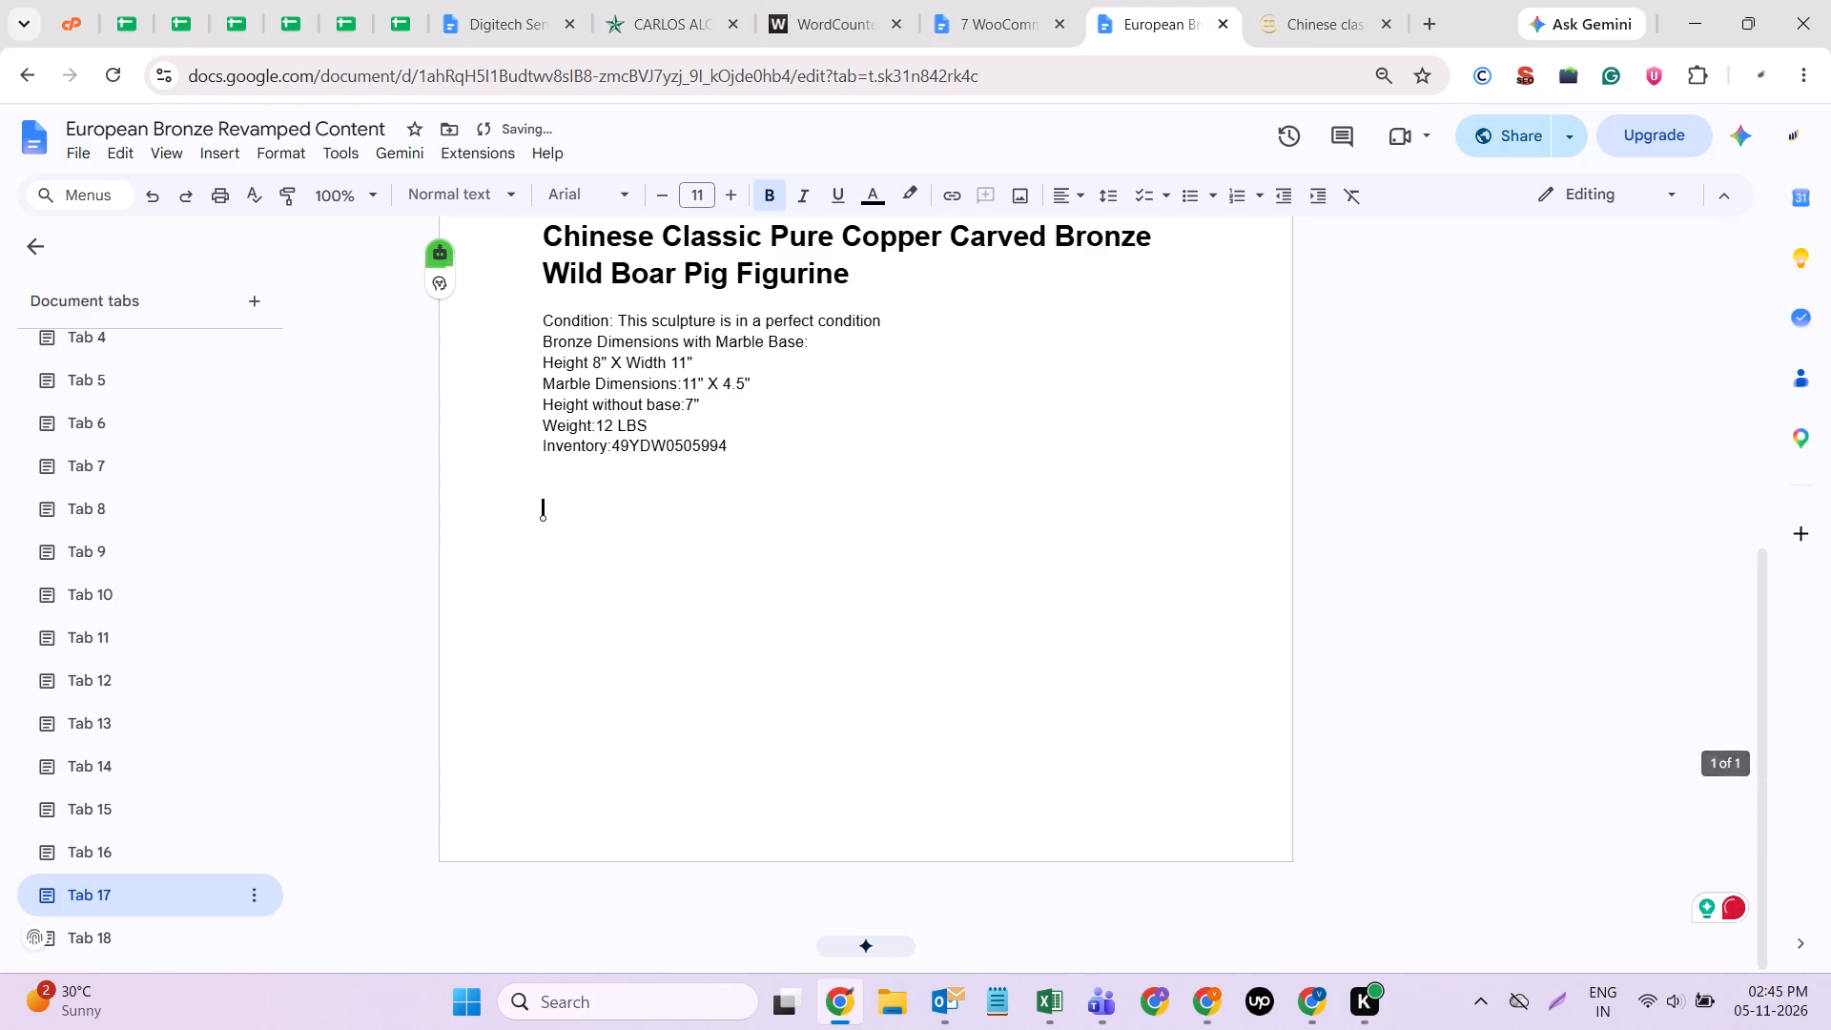
pyautogui.hotkey('ctrl', 'b')
pyautogui.hotkey('ctrl', 'v')
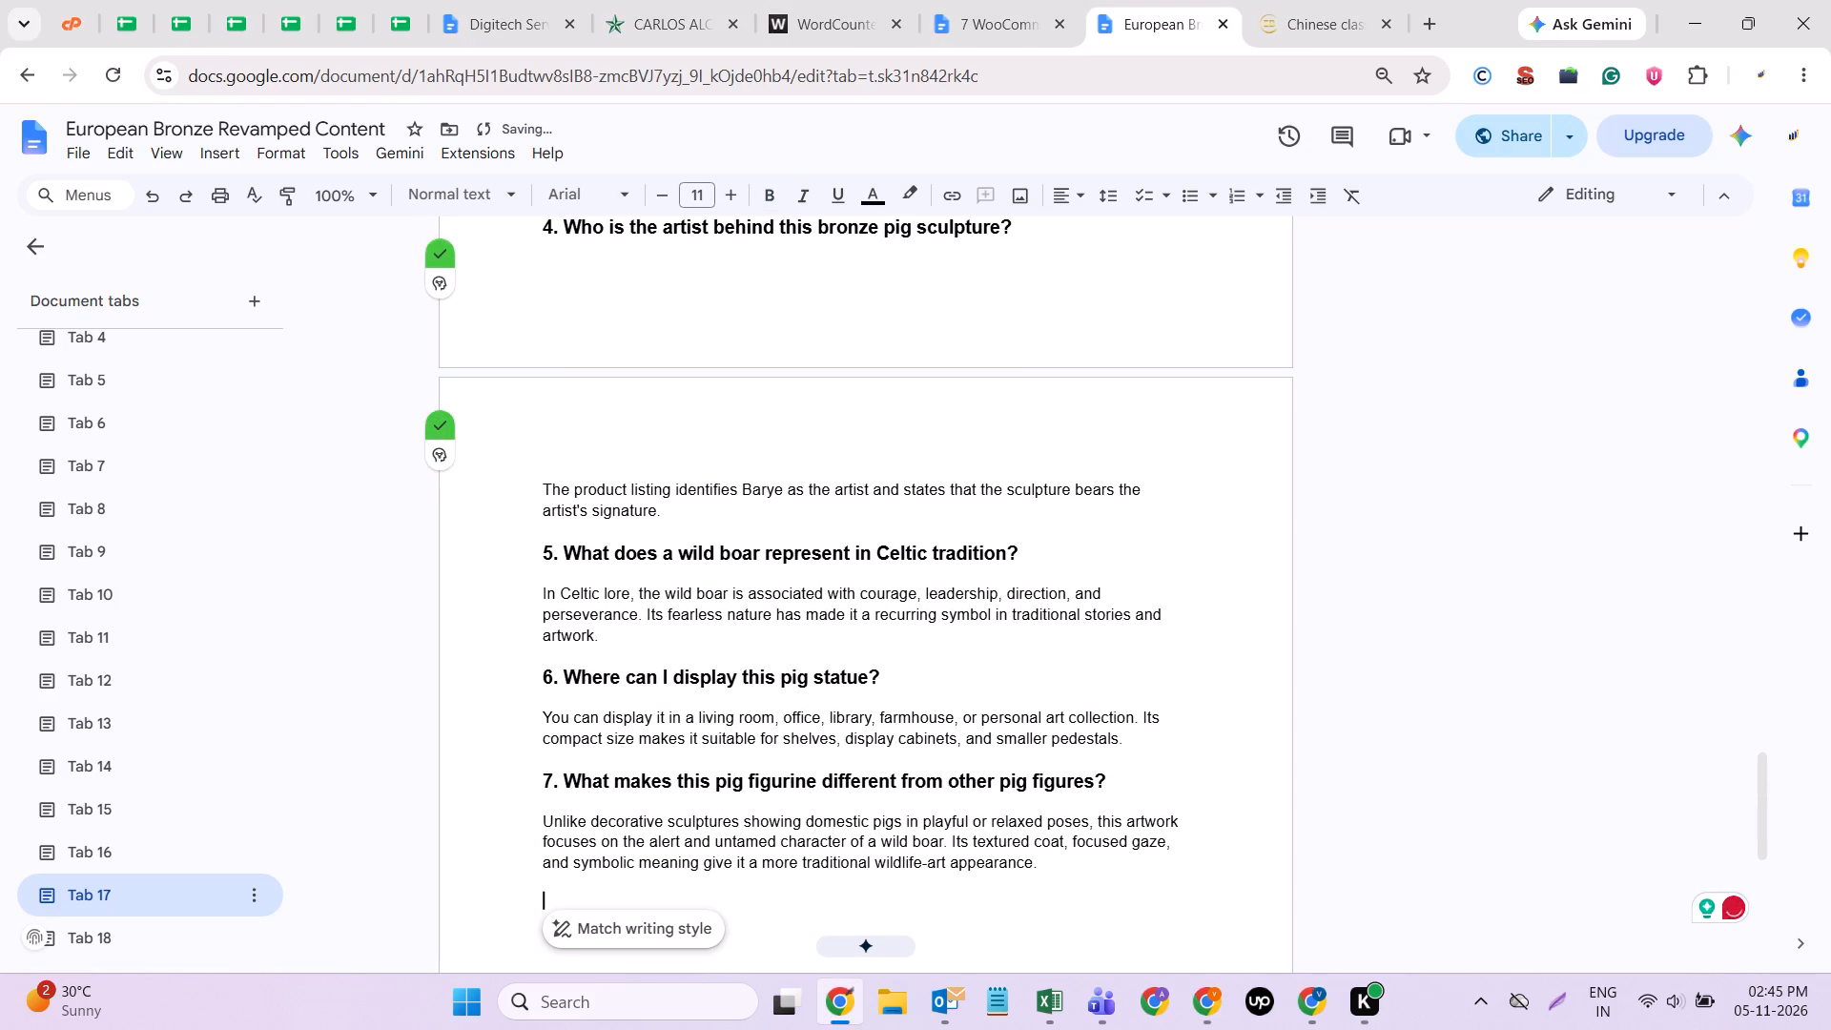
# Review the pasted wild boar content in Tab 17, from the product description through features, placement, benefits and FAQs.
pyautogui.scroll(2, 884, 630)
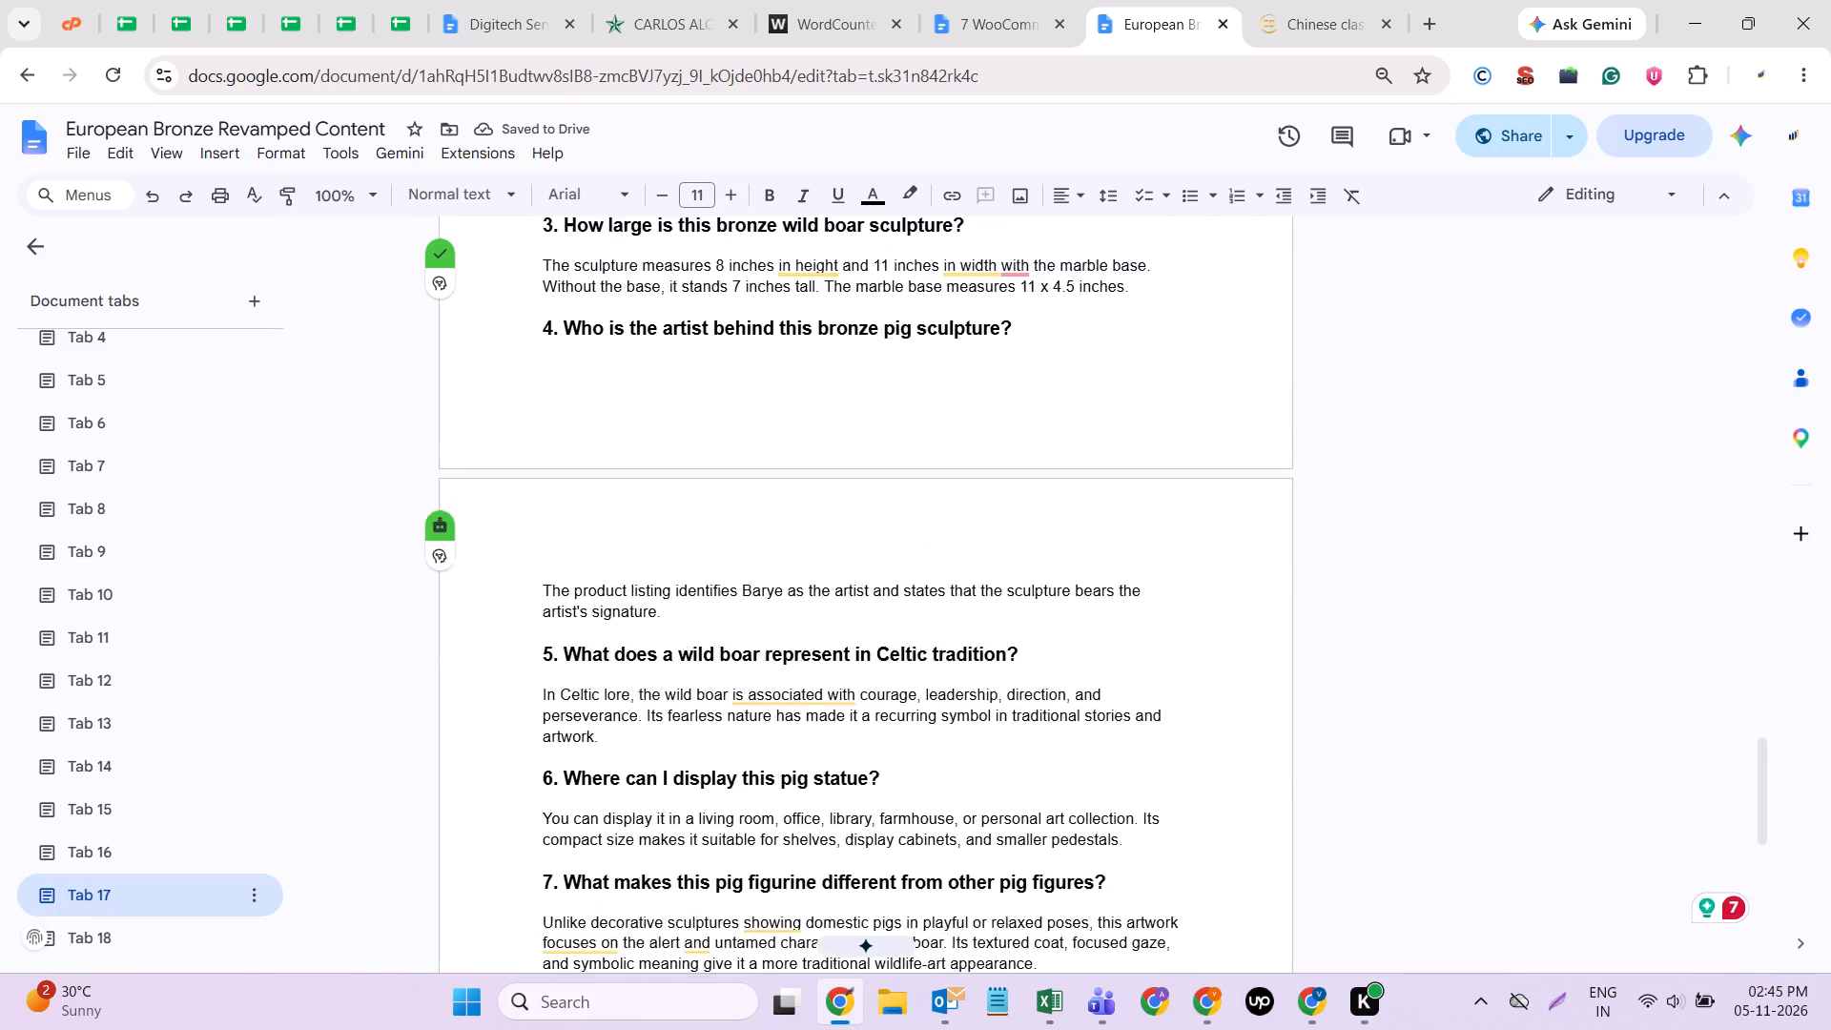
pyautogui.scroll(14, 884, 630)
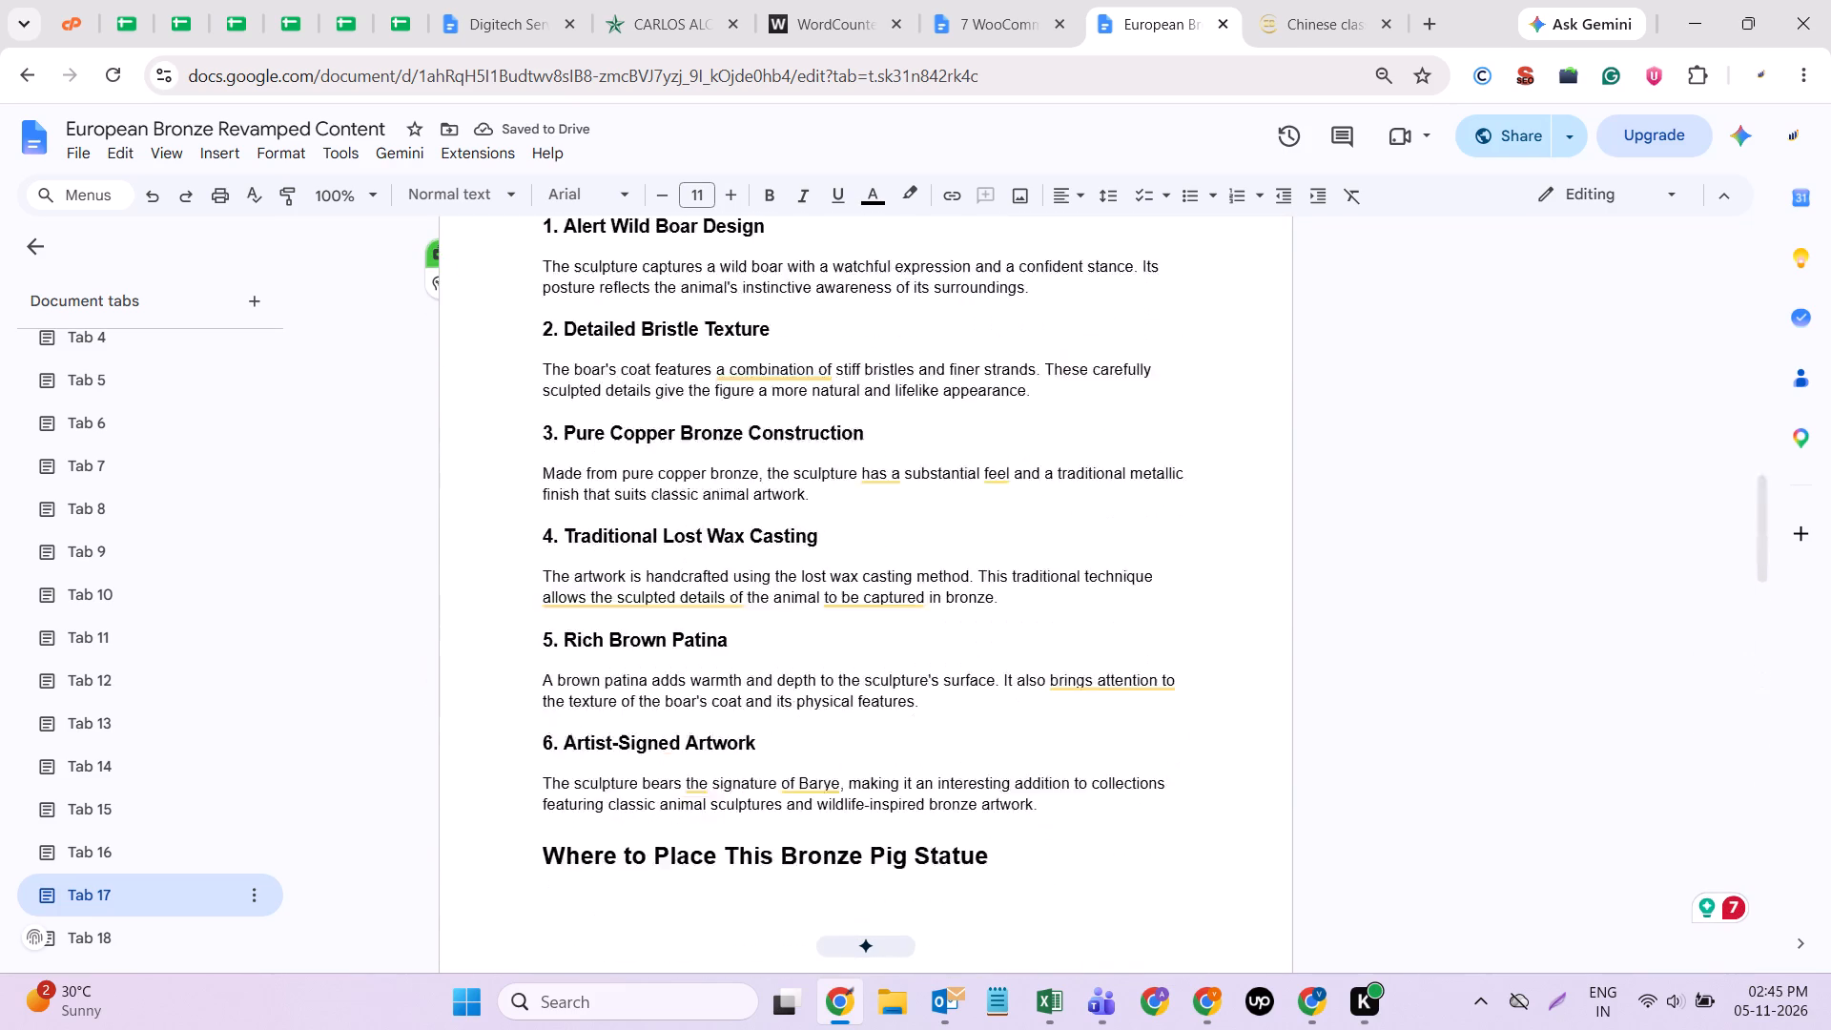
pyautogui.scroll(4, 884, 630)
pyautogui.scroll(-4, 884, 630)
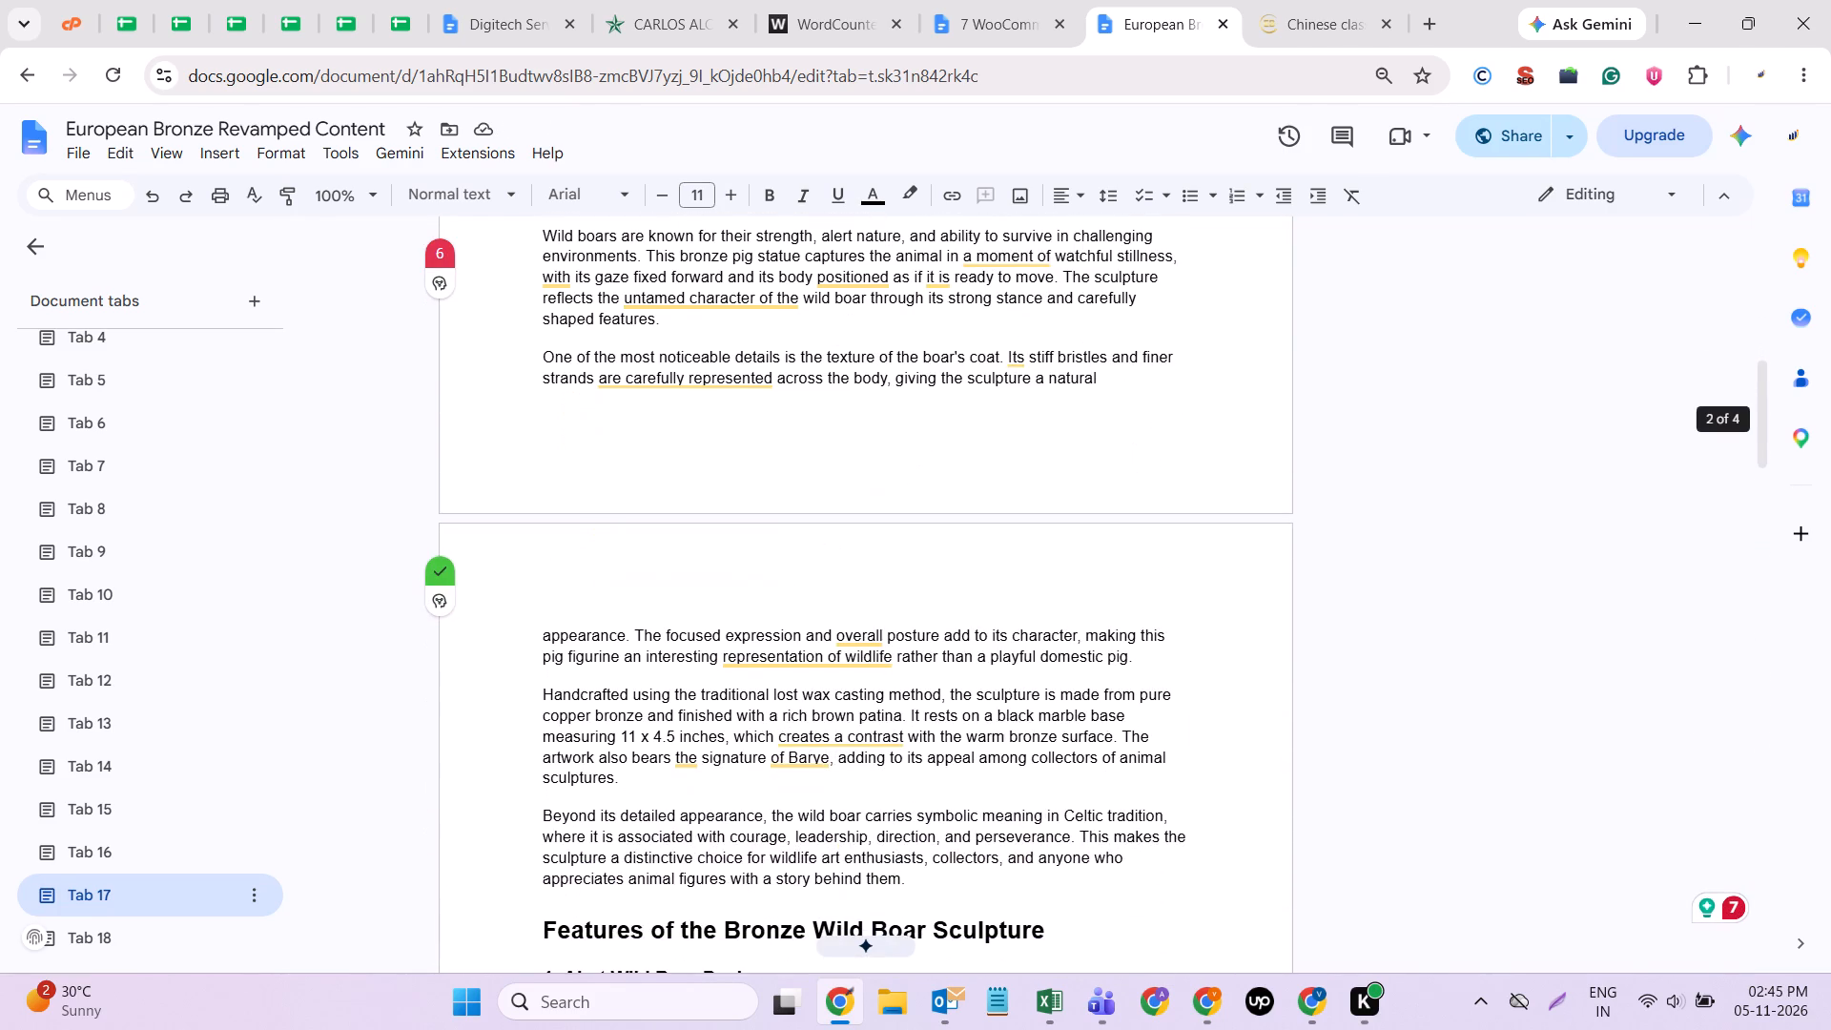
pyautogui.scroll(-4, 884, 630)
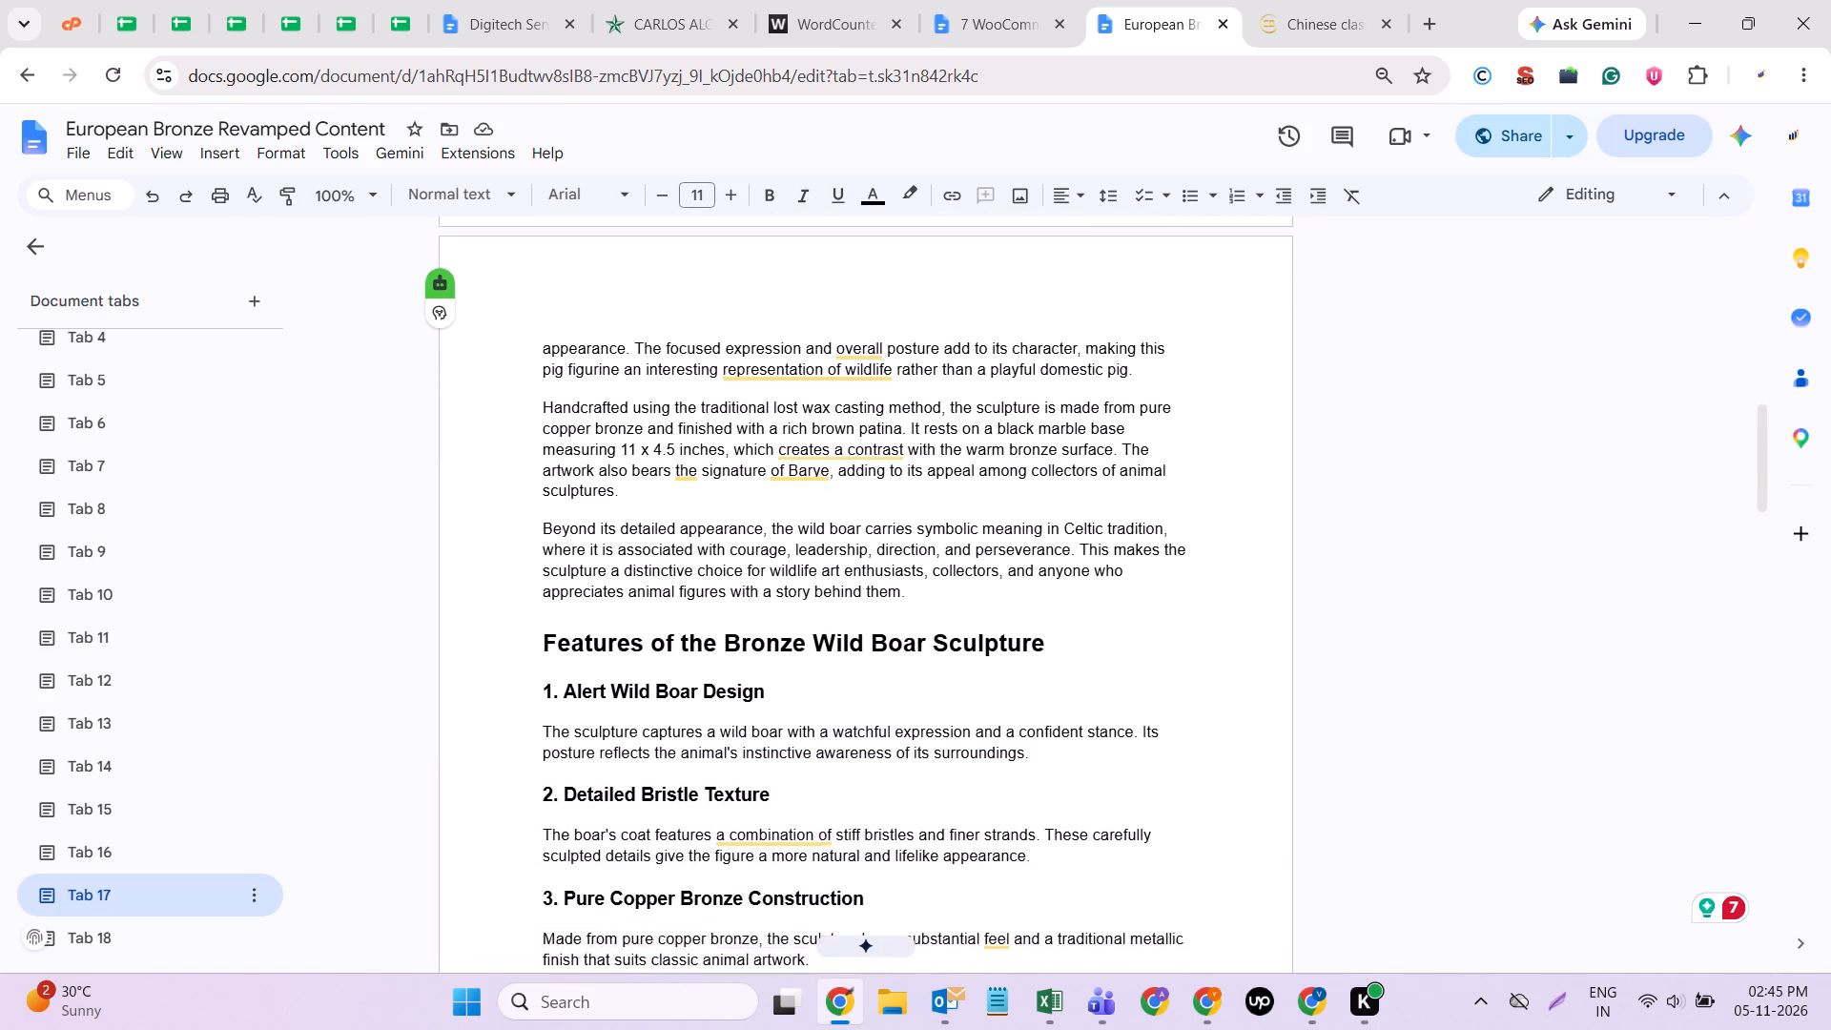
pyautogui.scroll(-4, 884, 630)
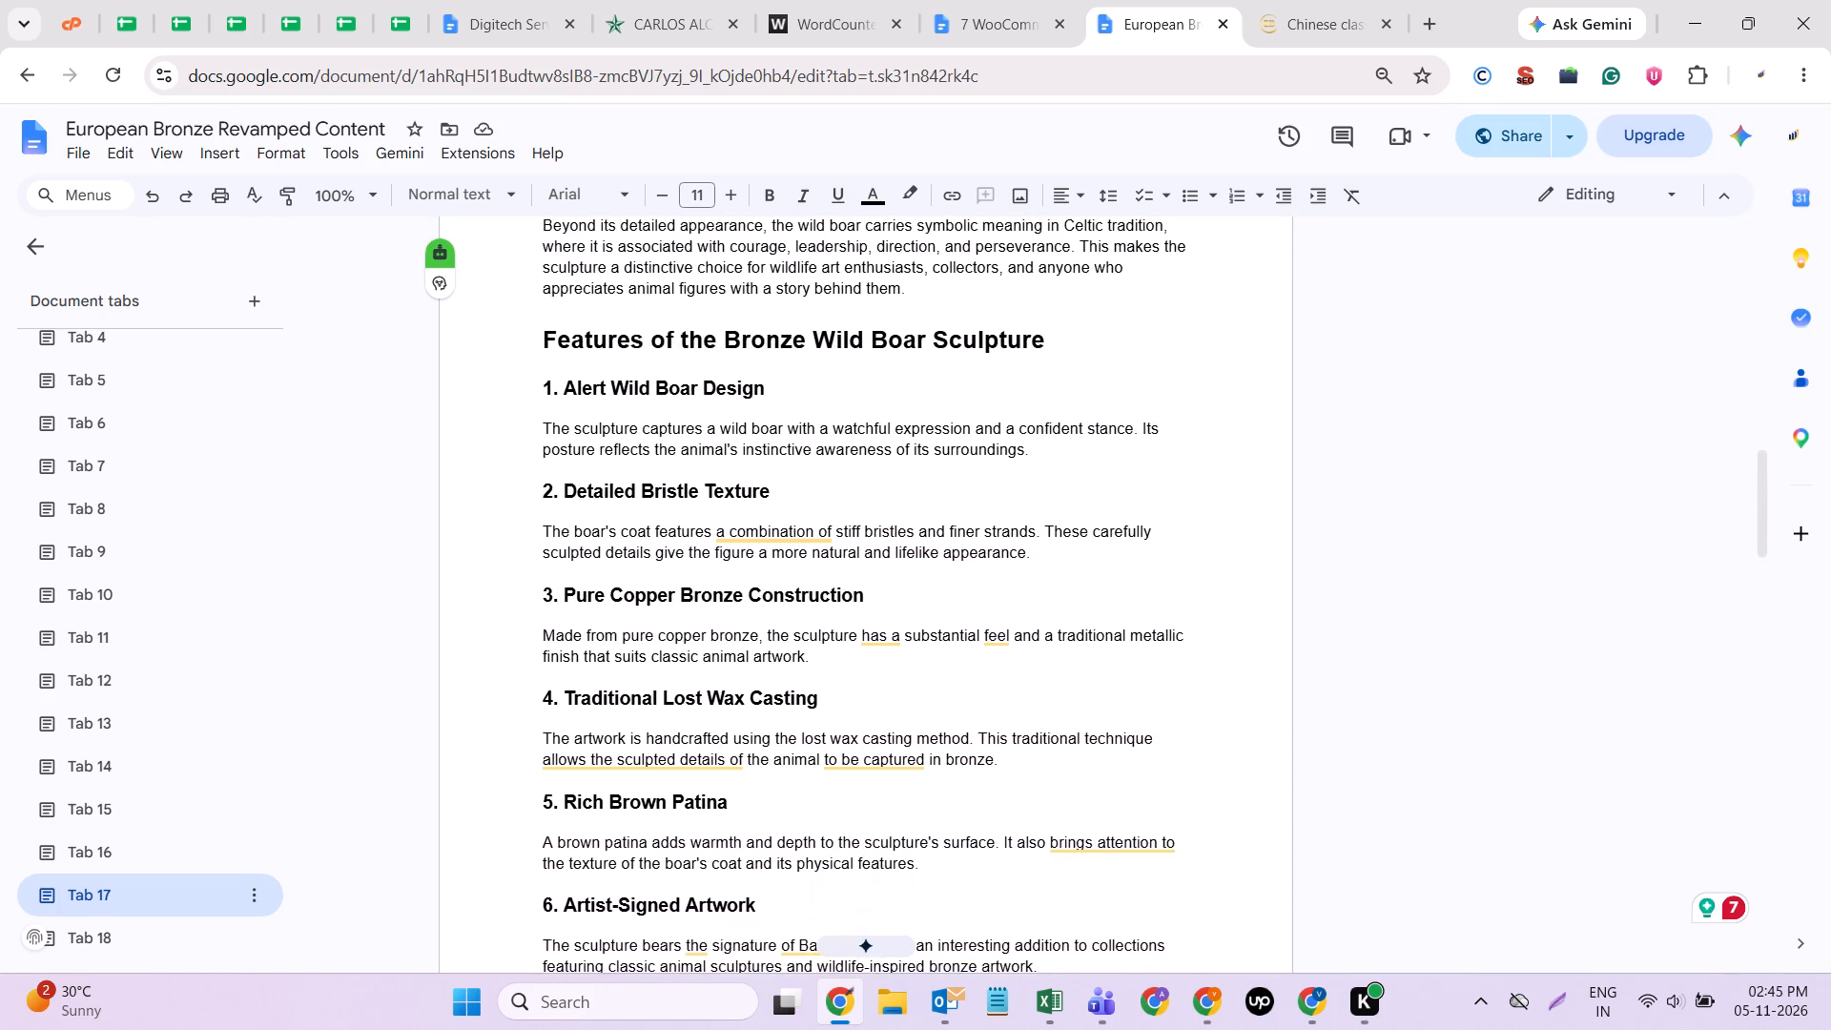
pyautogui.scroll(-3, 884, 630)
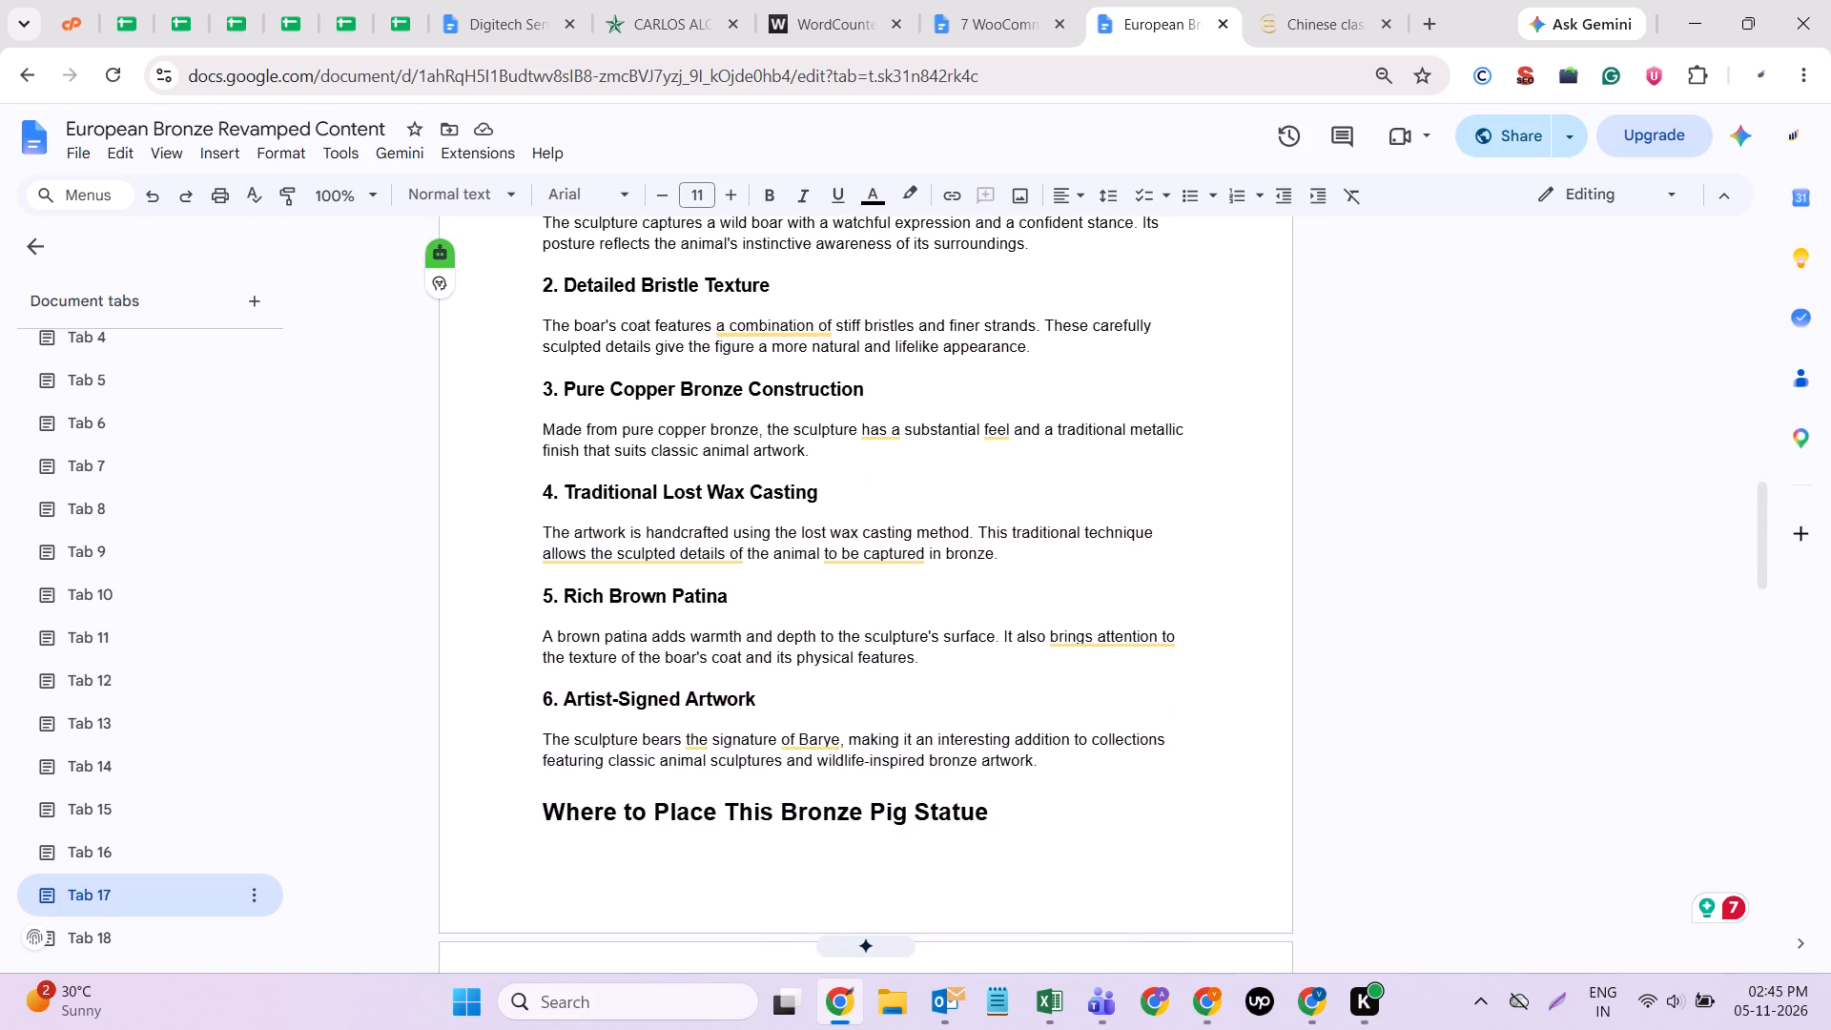
pyautogui.scroll(-2, 884, 630)
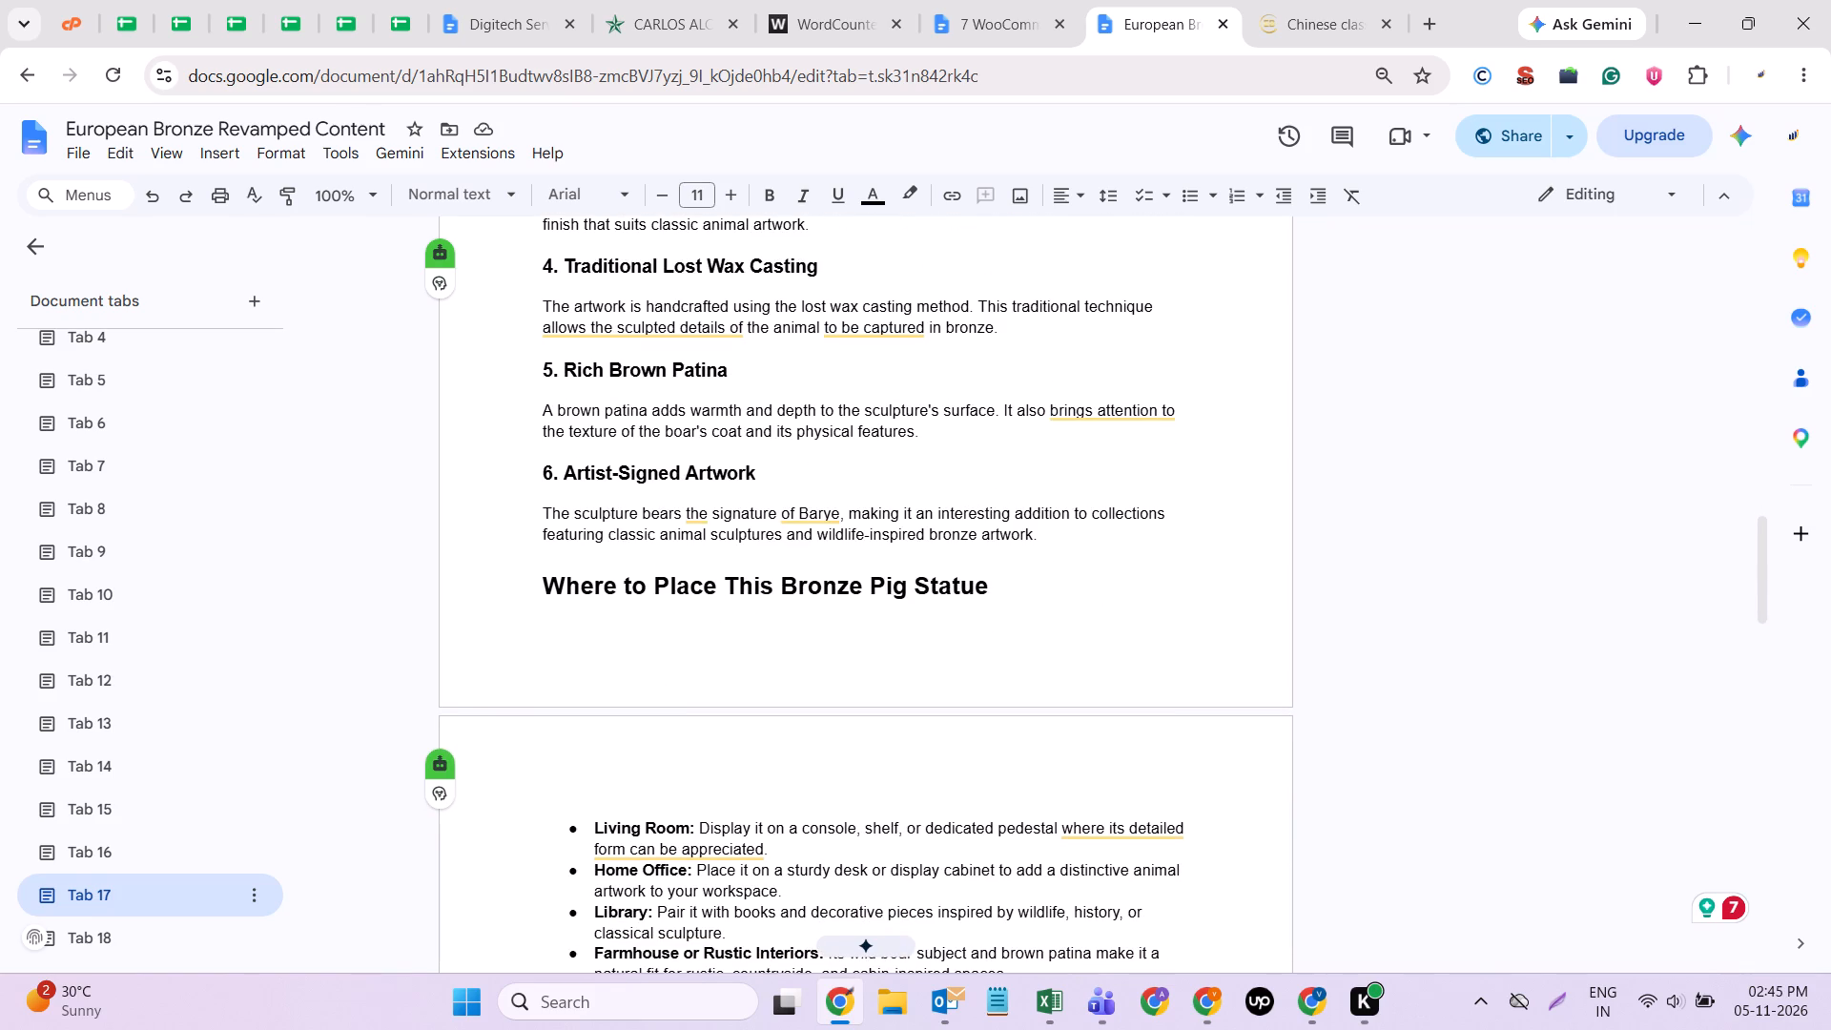
pyautogui.scroll(-1, 884, 630)
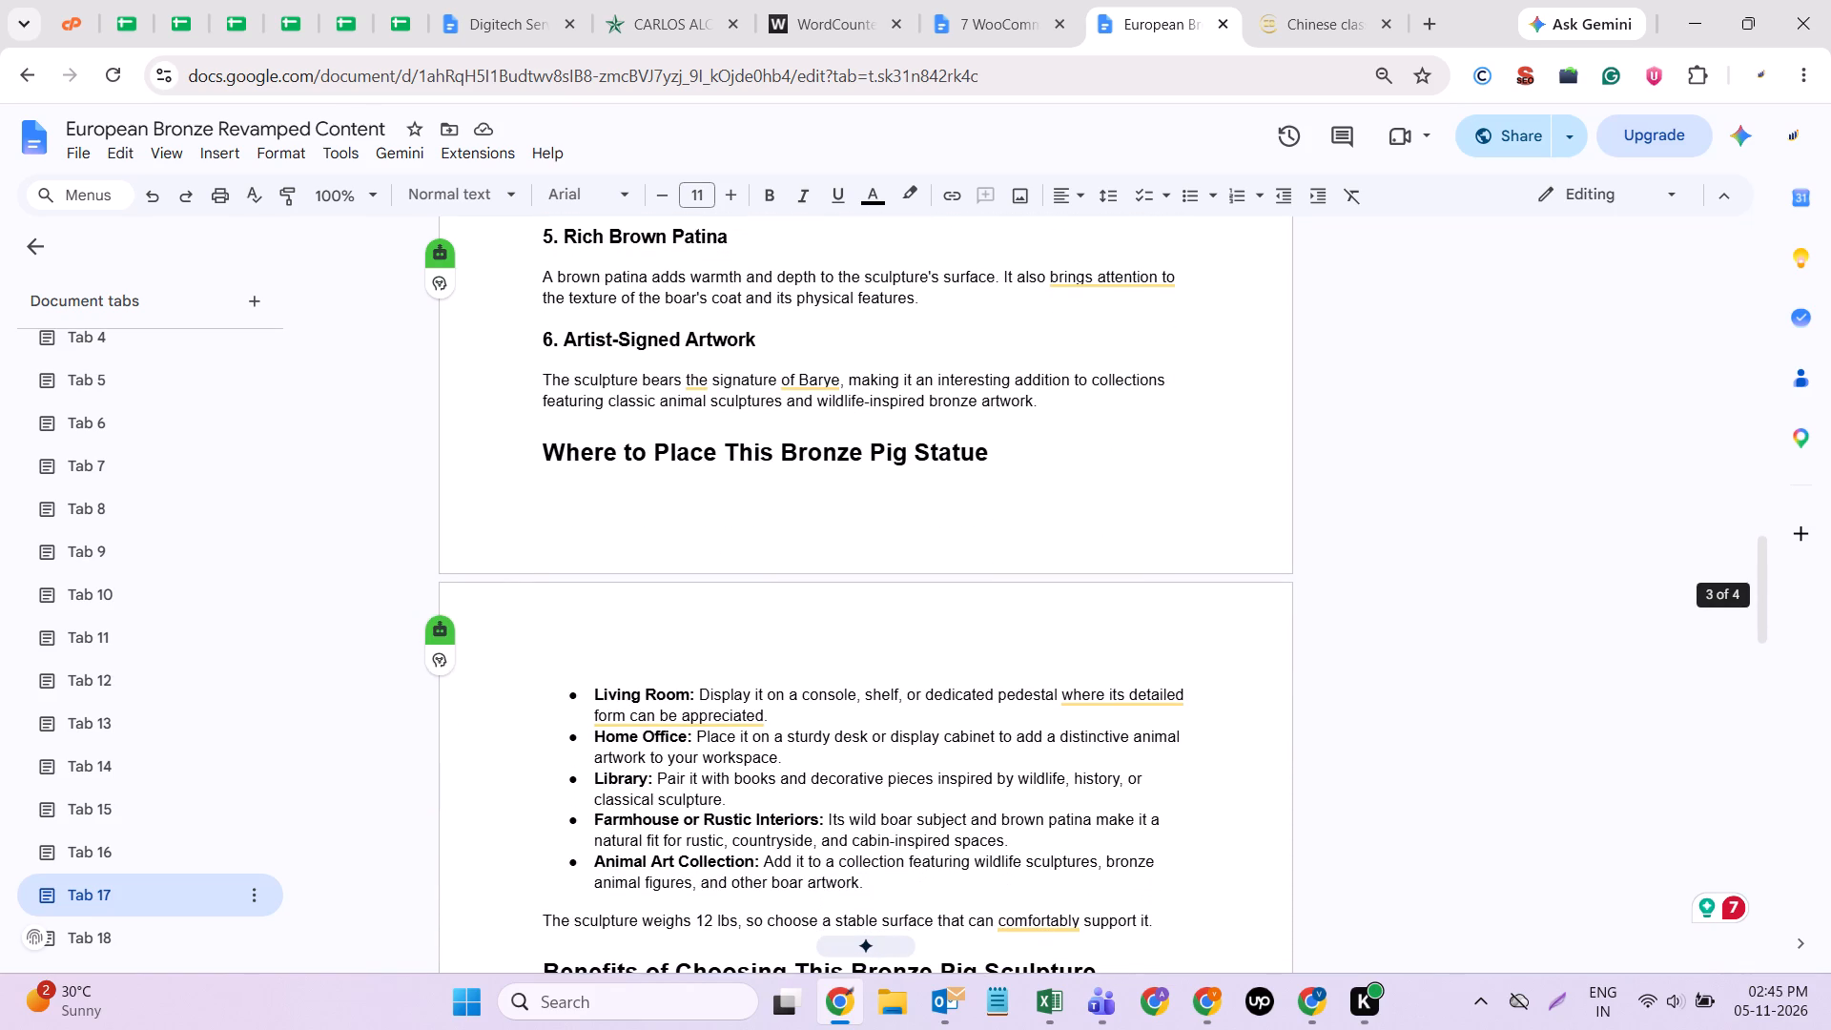
pyautogui.scroll(-2, 884, 630)
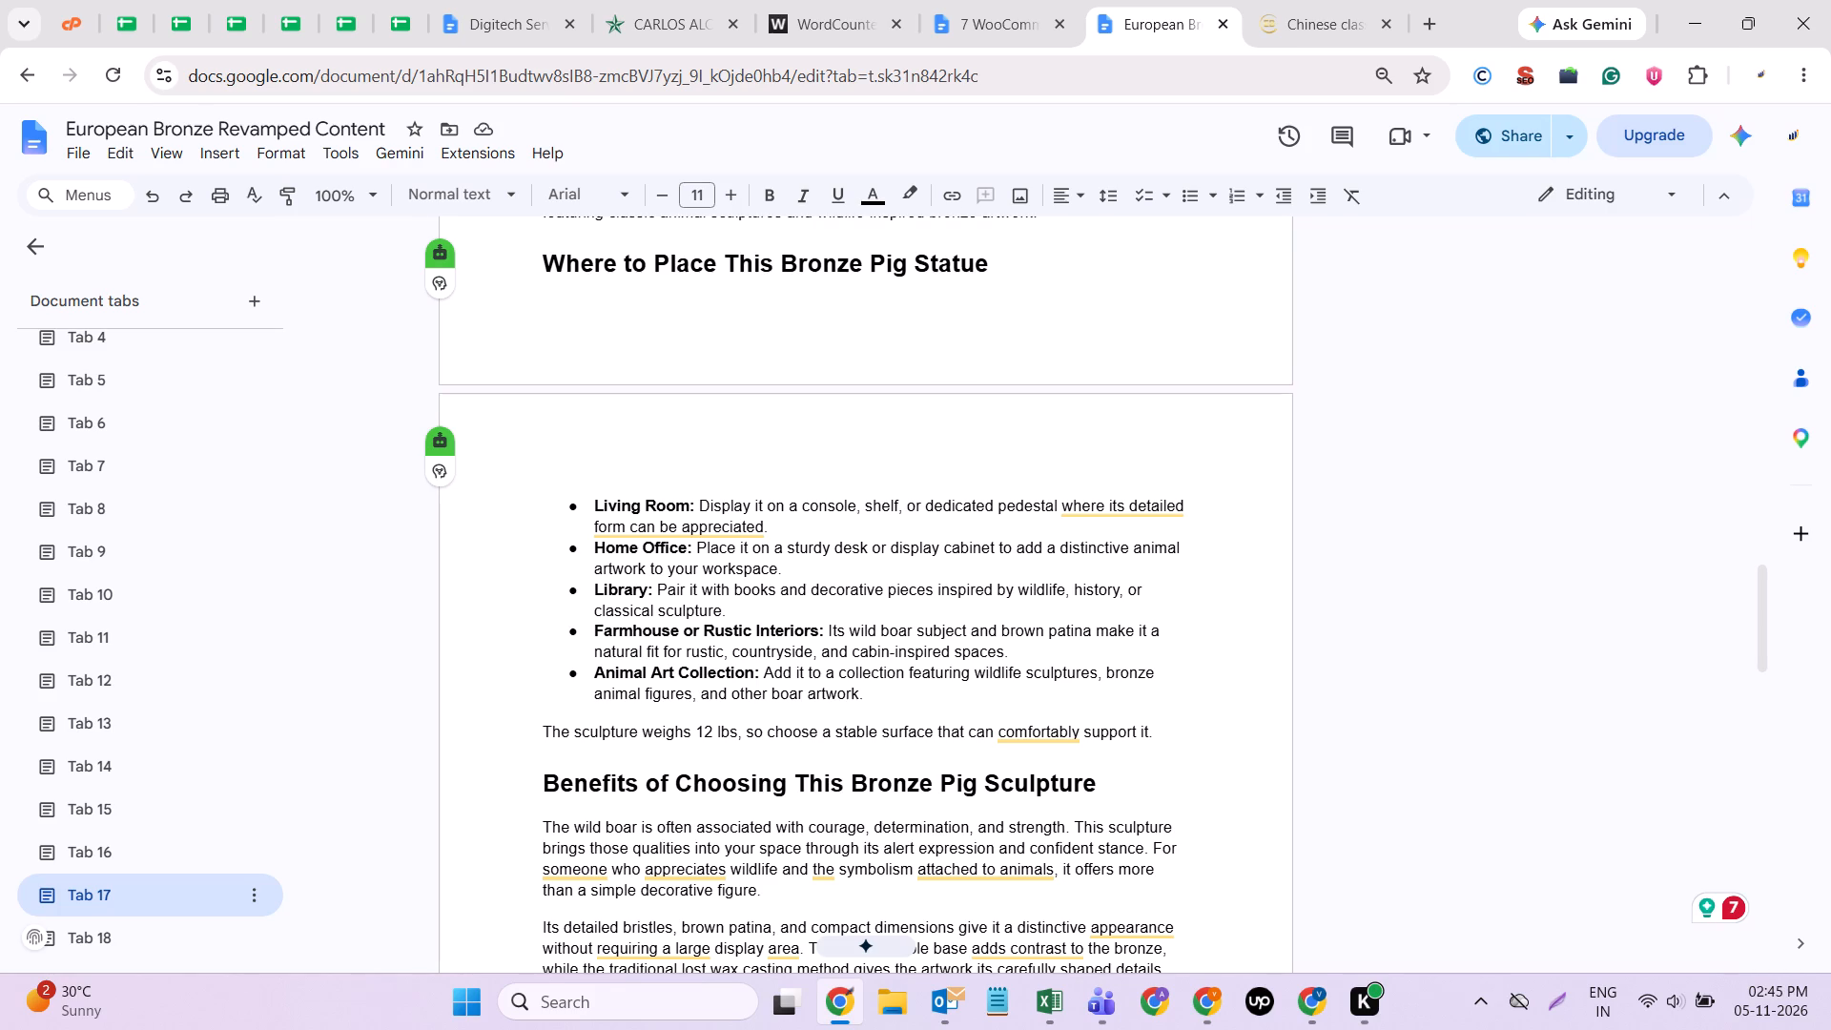
pyautogui.scroll(-3, 828, 652)
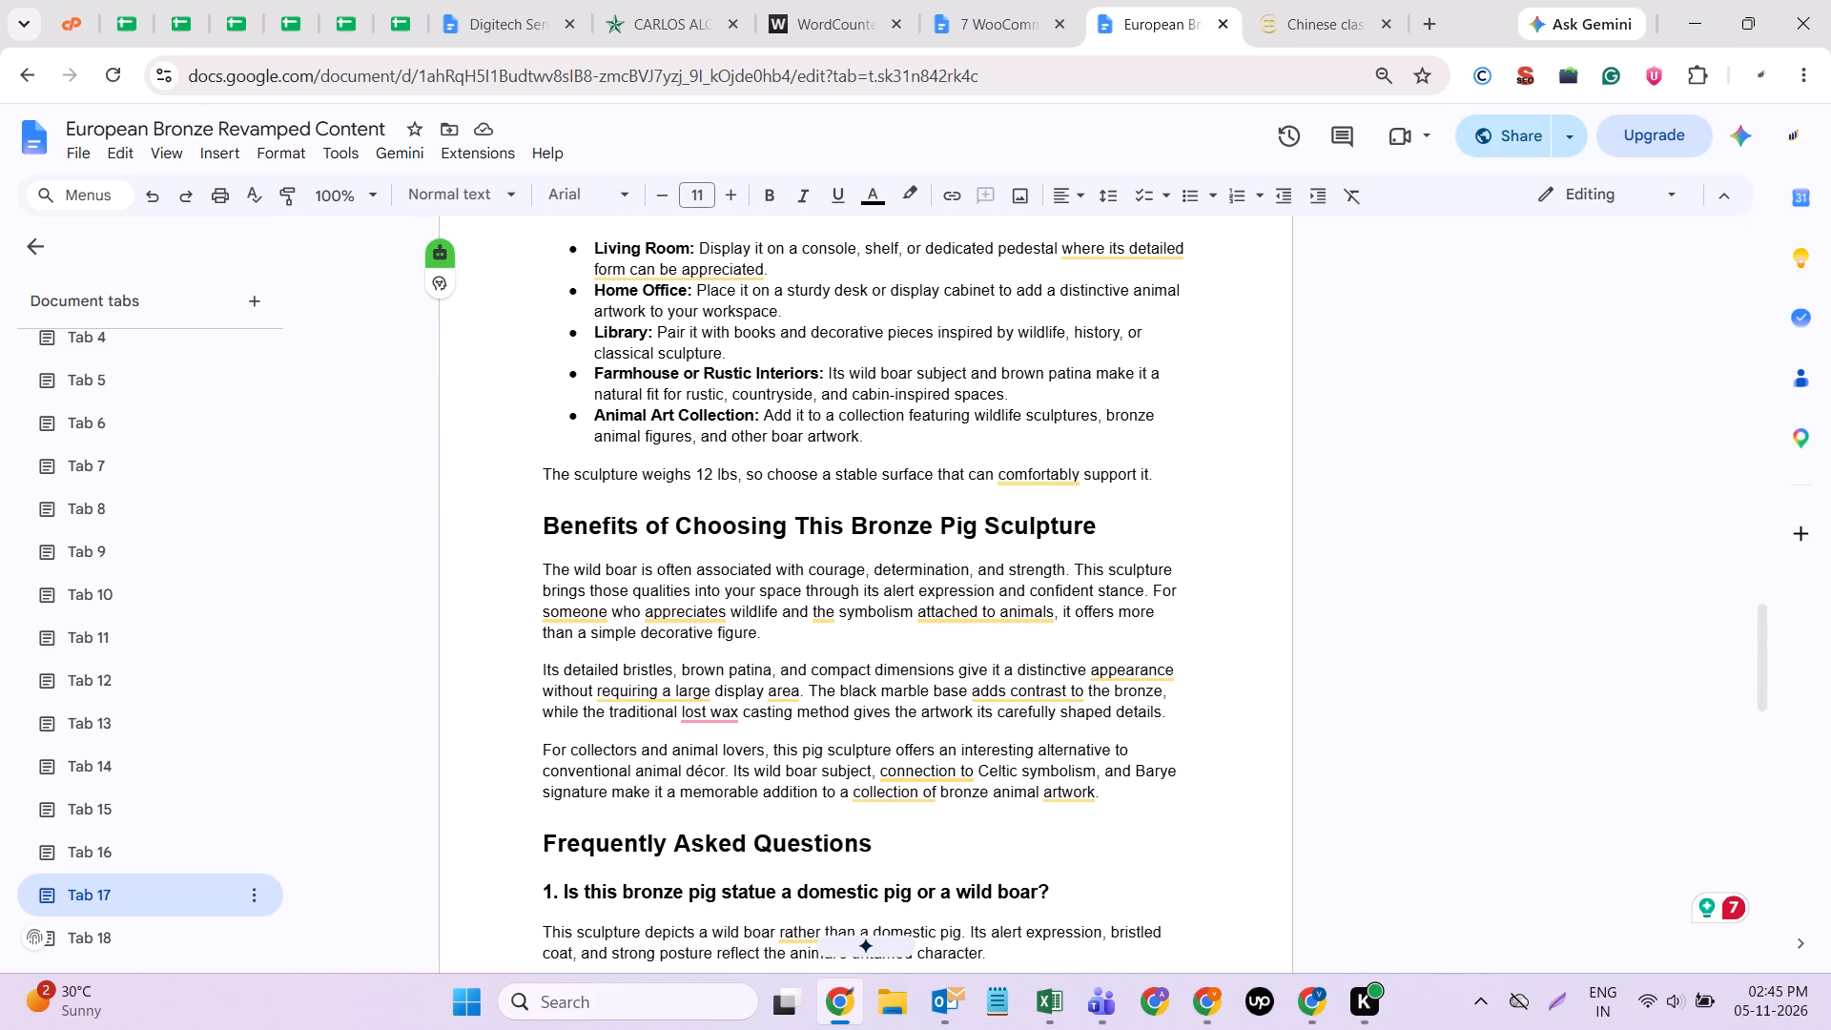
pyautogui.scroll(-3, 828, 652)
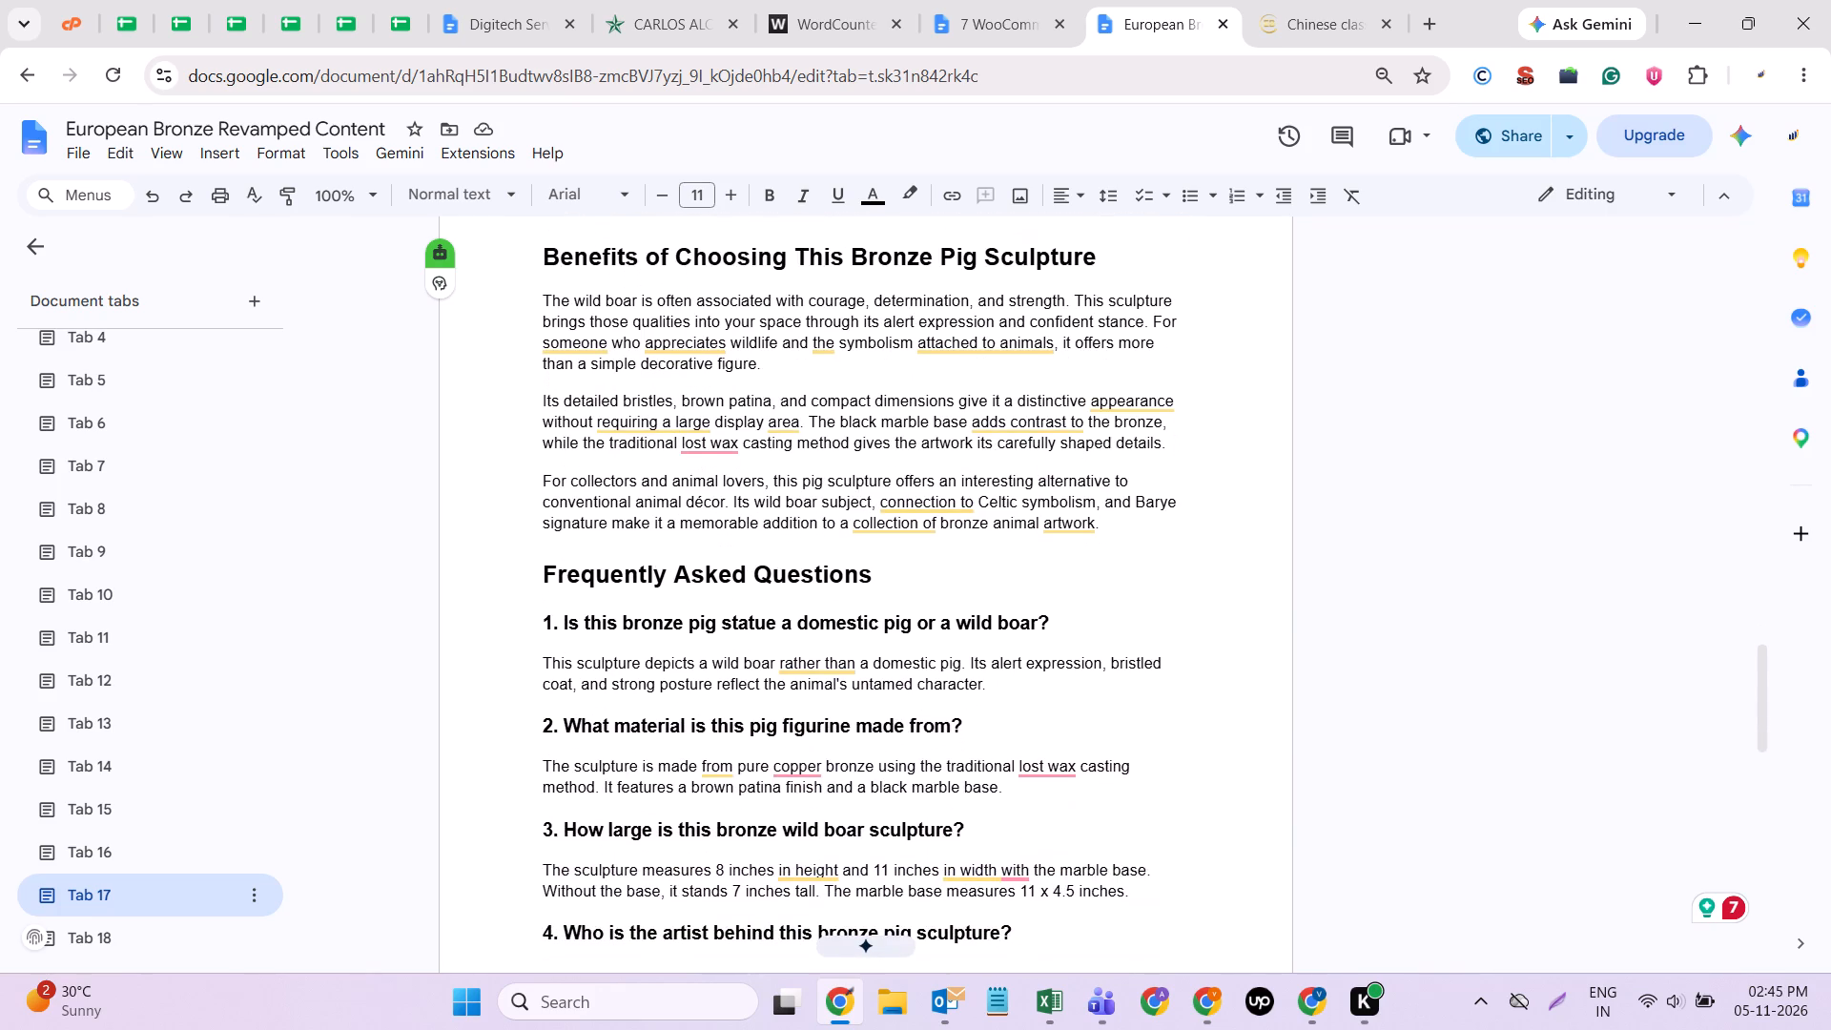
pyautogui.scroll(-2, 828, 652)
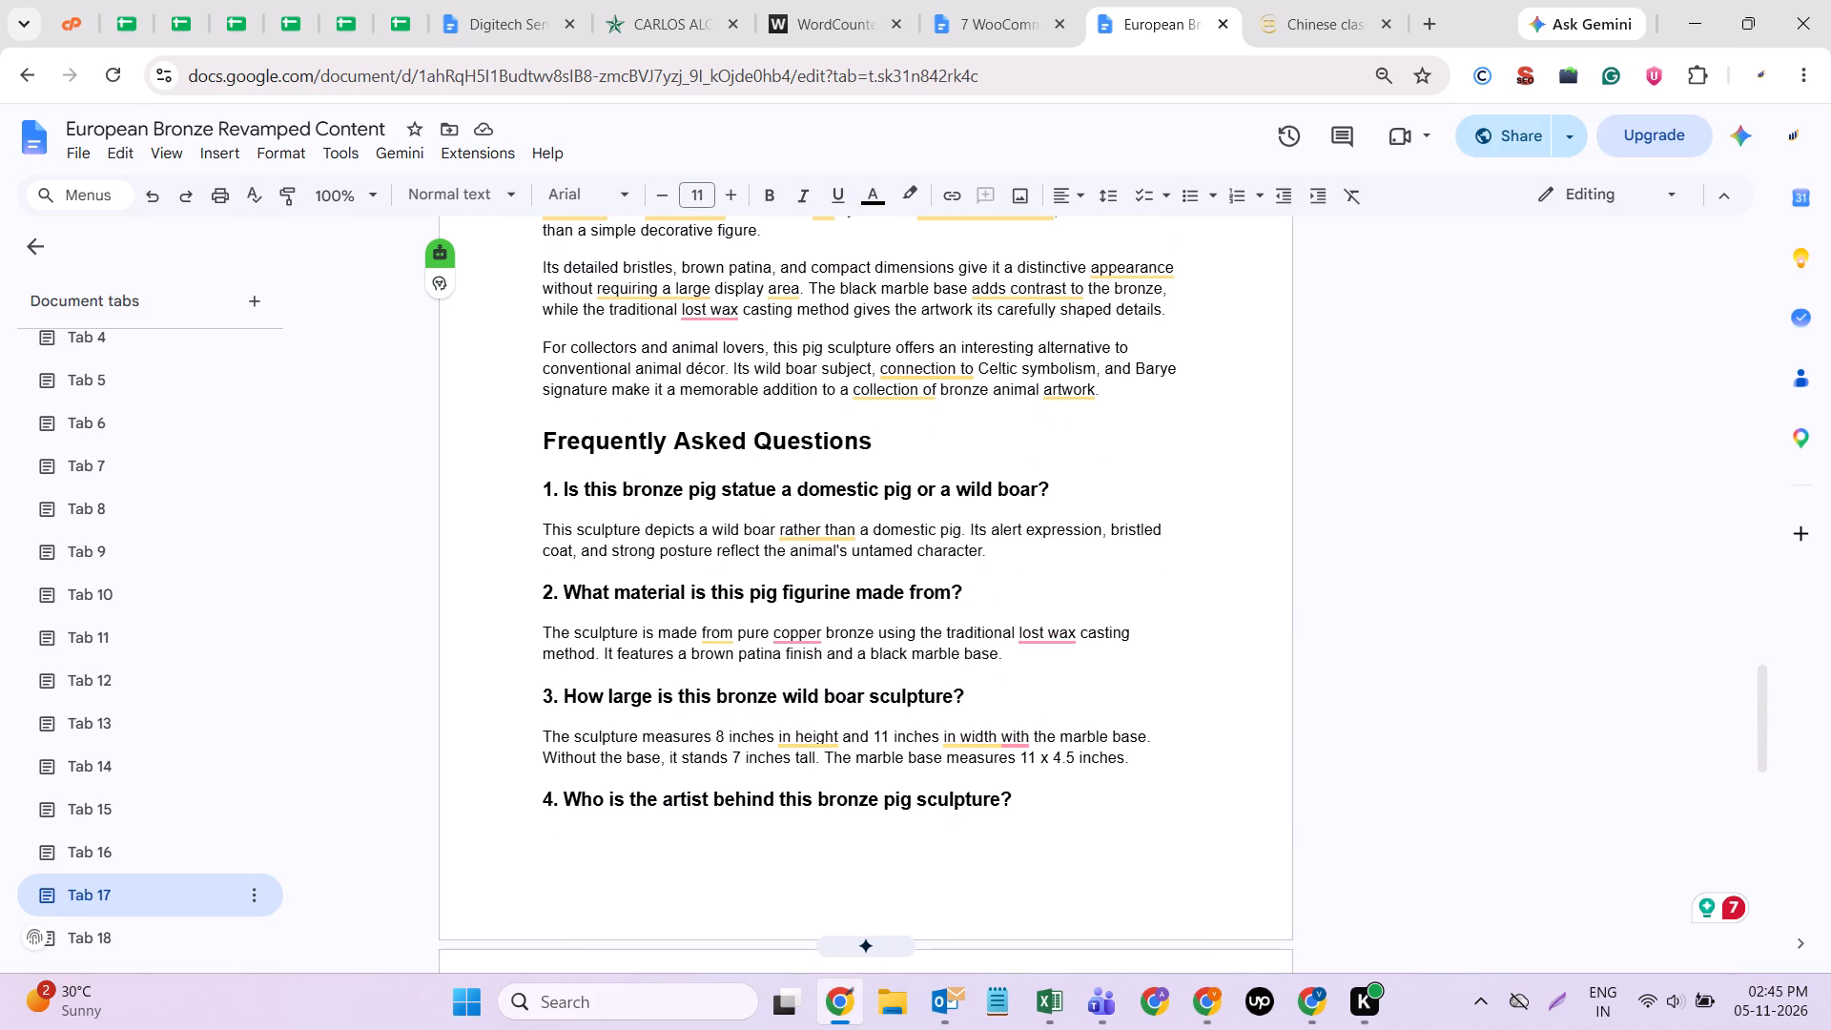
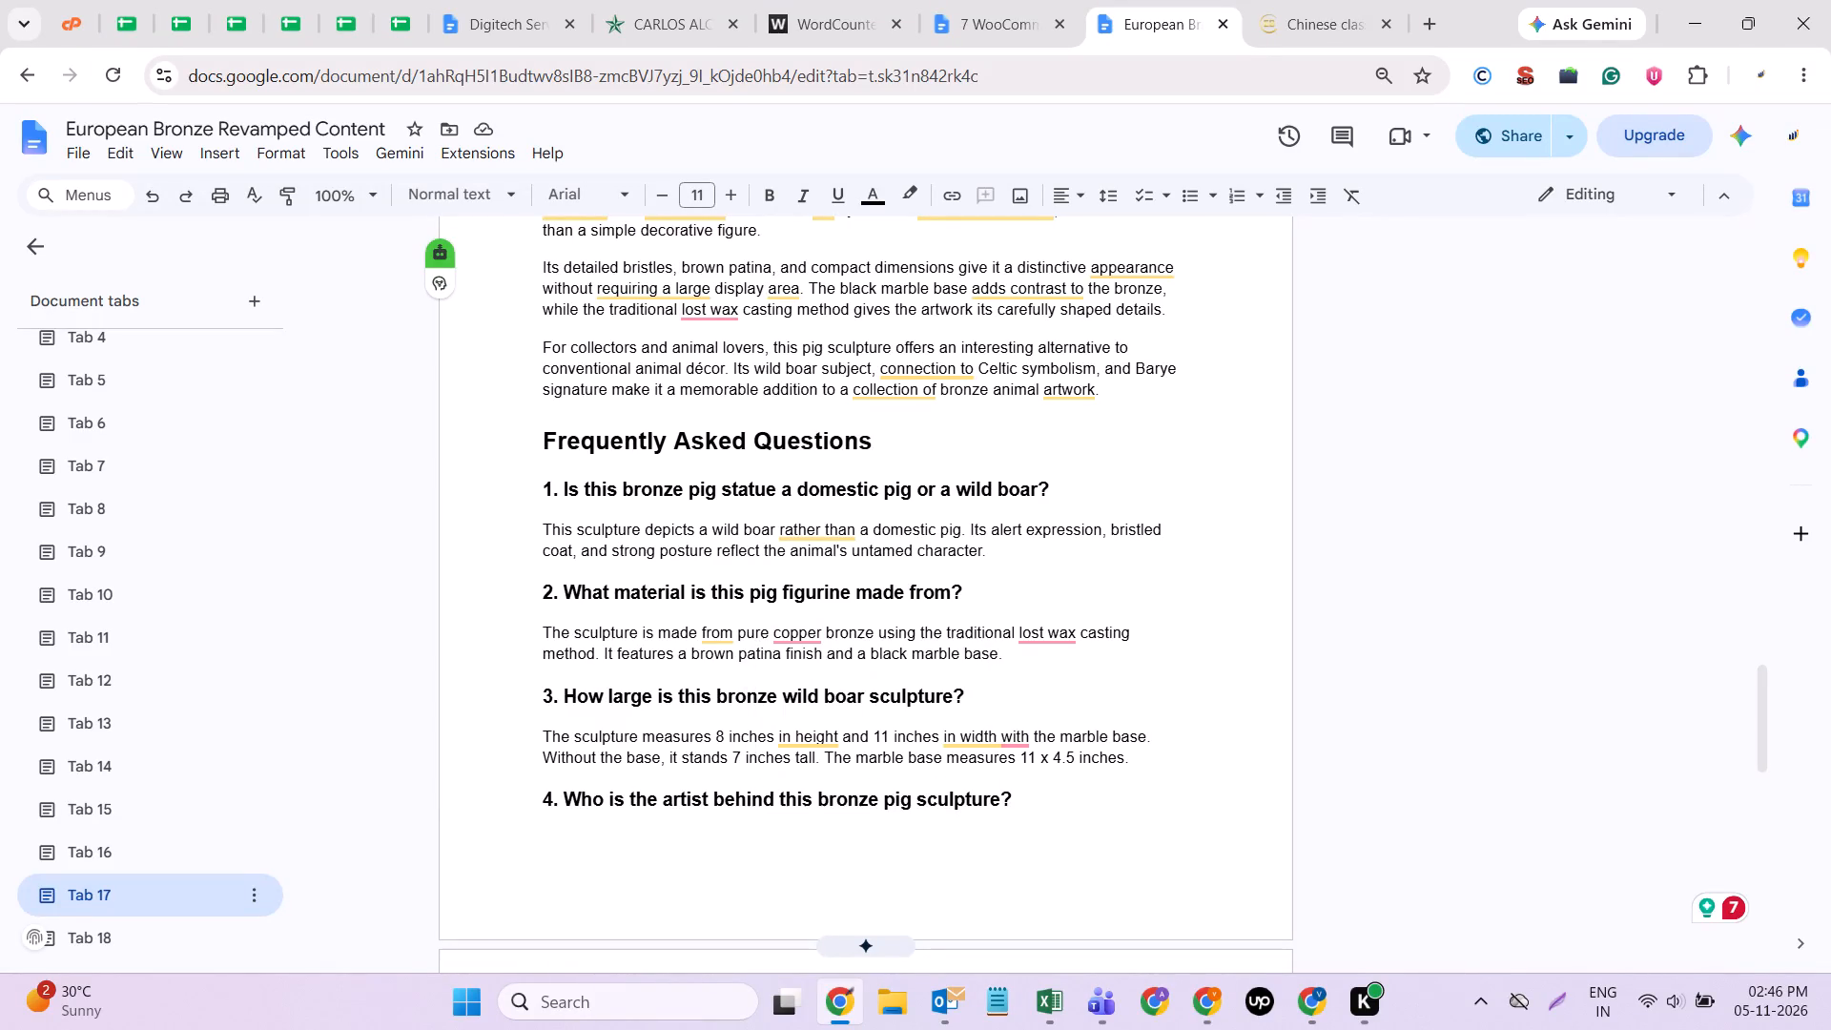
# Proofread the pasted FAQ section in Tab 17, from question 1 through the answer to question 7.
pyautogui.click(1125, 566)
pyautogui.scroll(-2, 1125, 566)
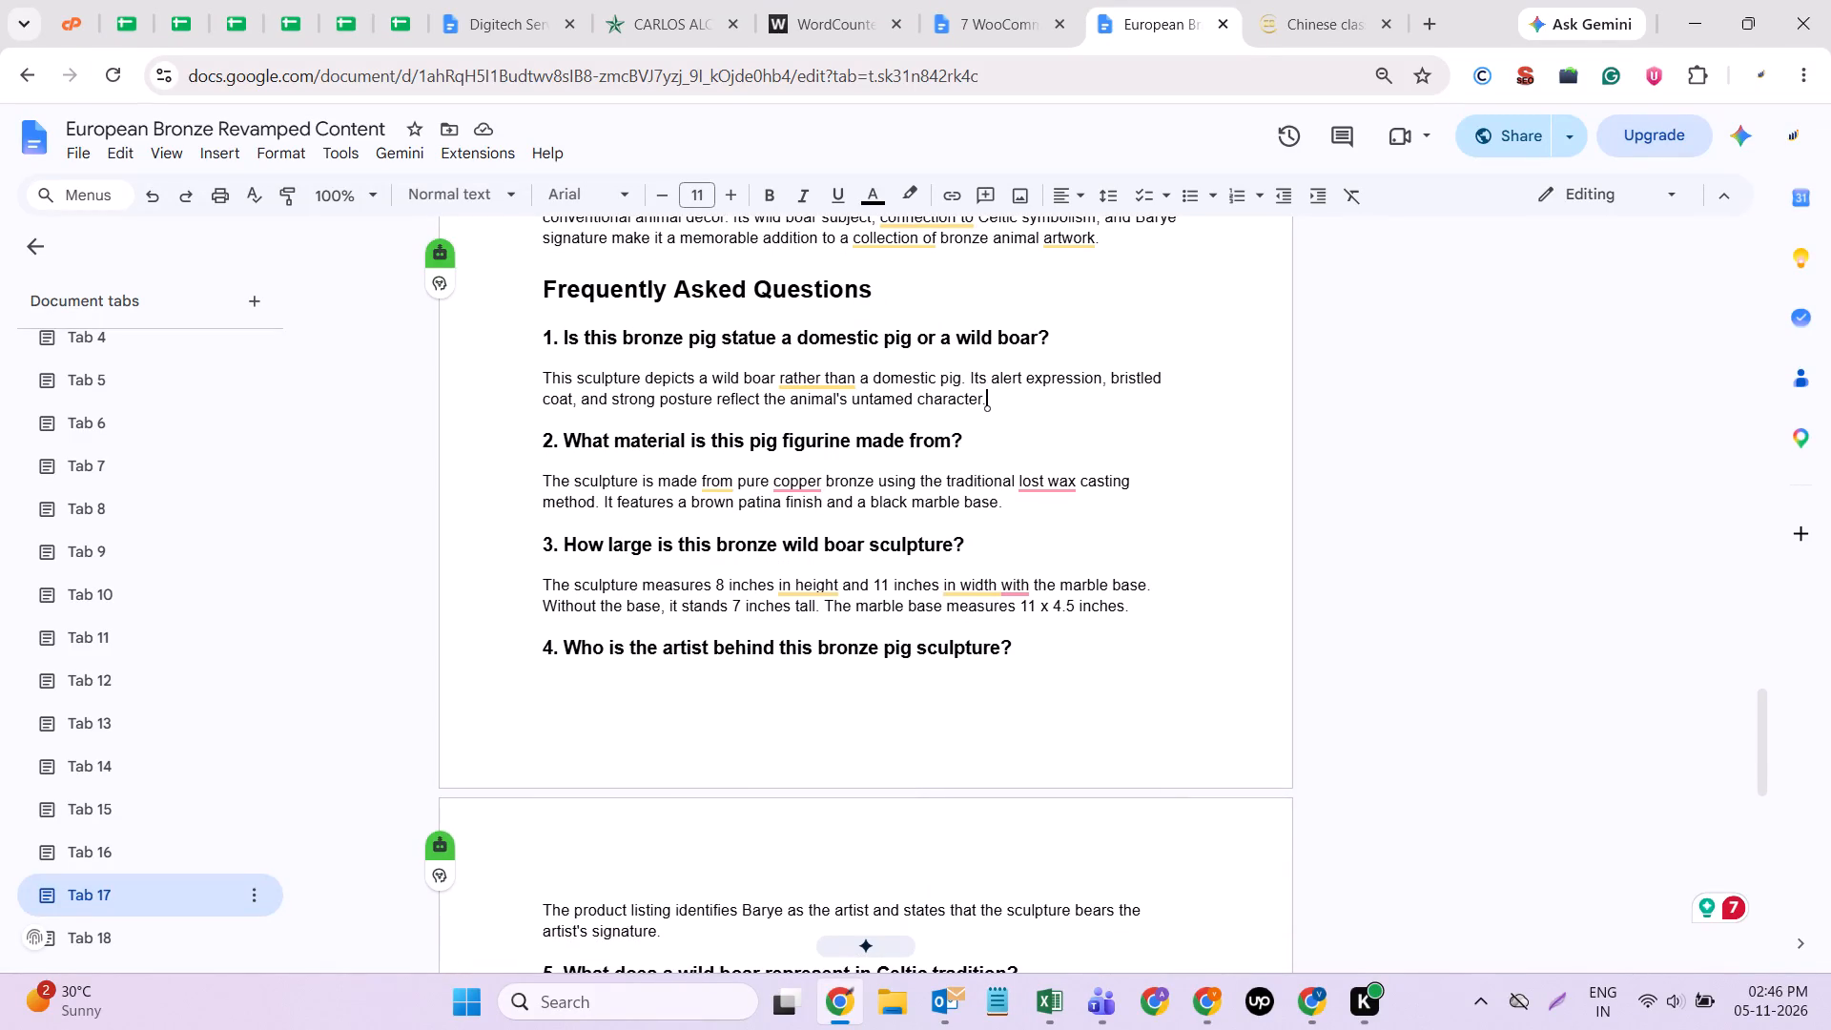
pyautogui.click(1107, 544)
pyautogui.scroll(1, 1107, 544)
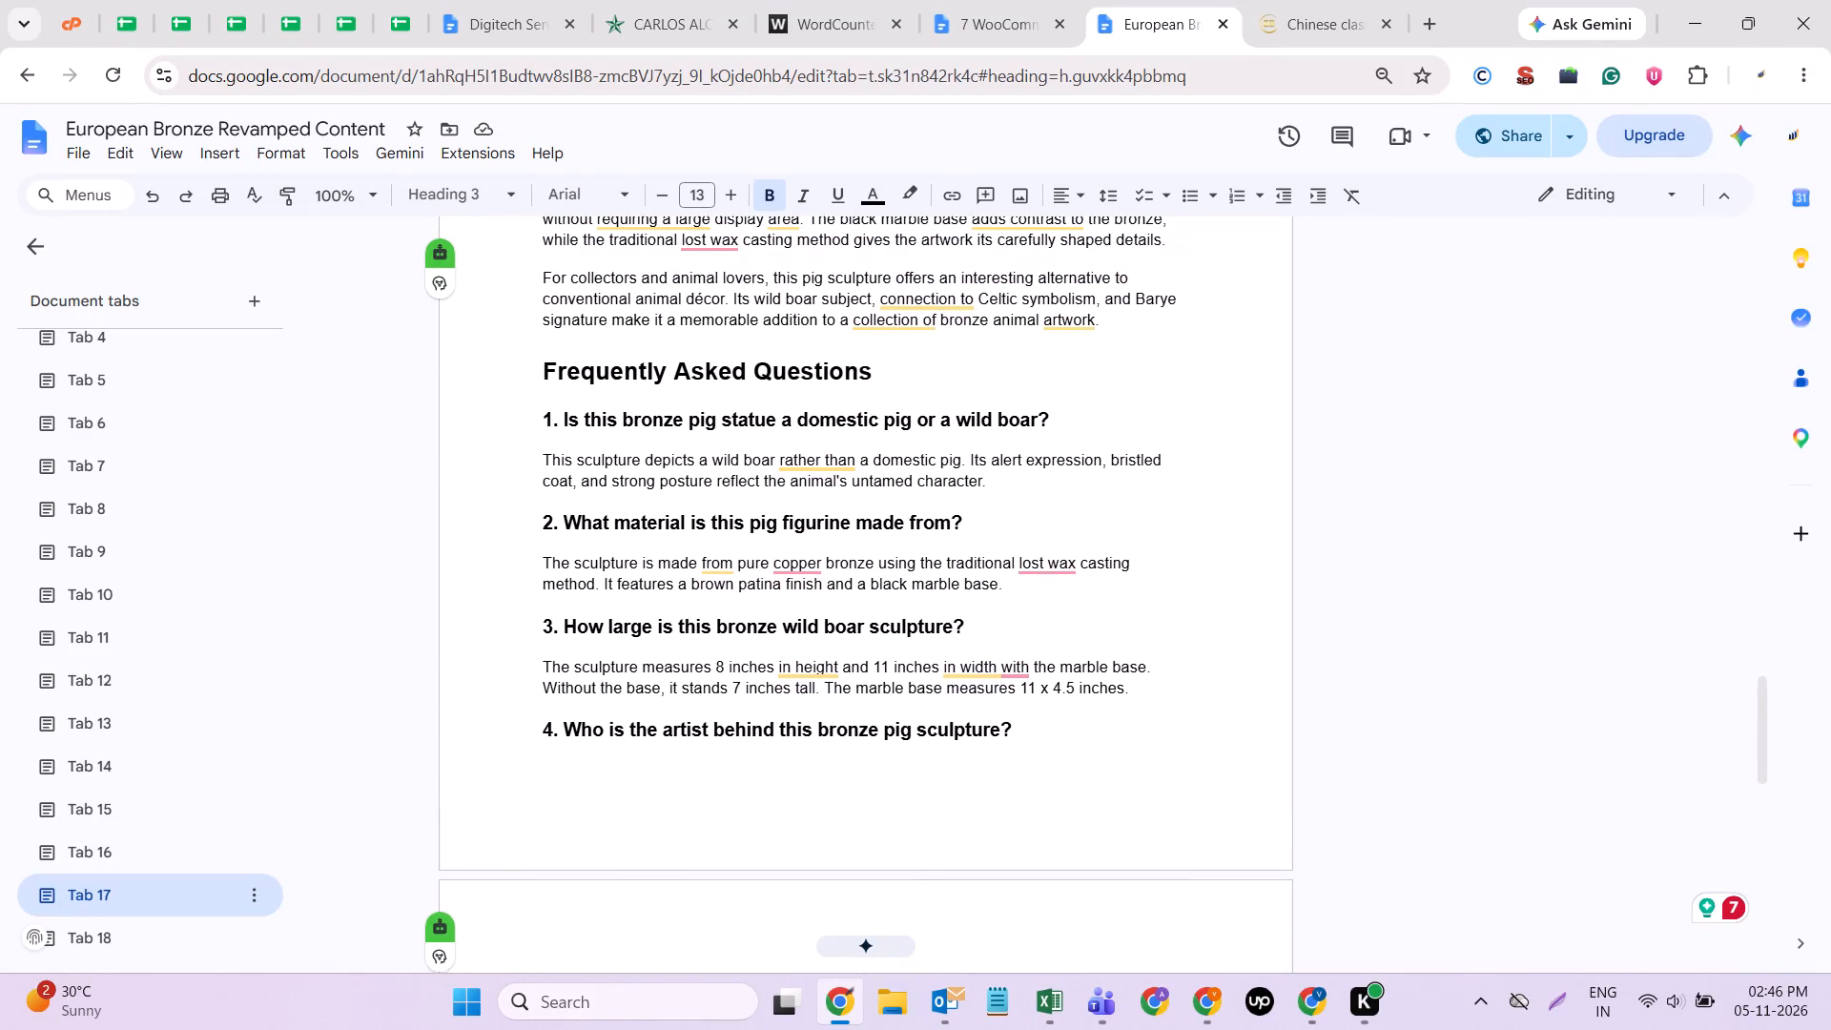
pyautogui.scroll(1, 1107, 544)
pyautogui.click(1107, 544)
pyautogui.scroll(-1, 1107, 544)
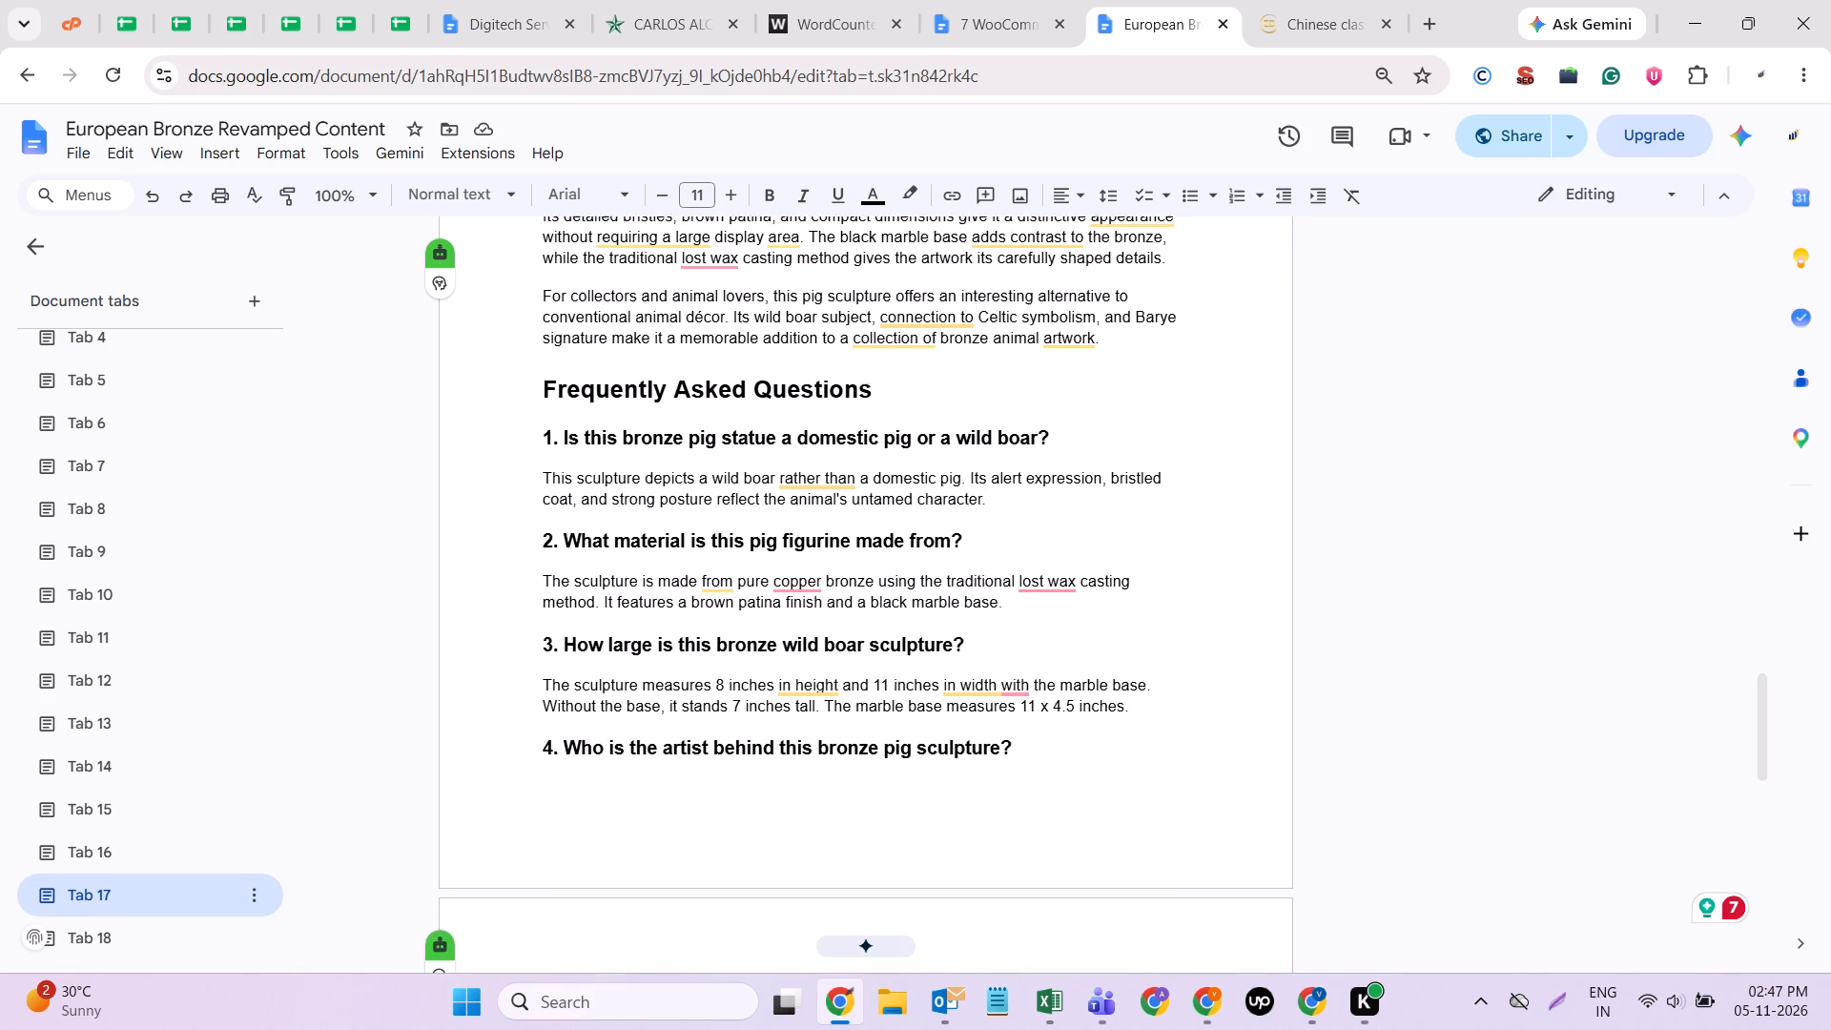
pyautogui.scroll(-1, 1107, 544)
pyautogui.click(1107, 544)
pyautogui.scroll(-1, 1107, 544)
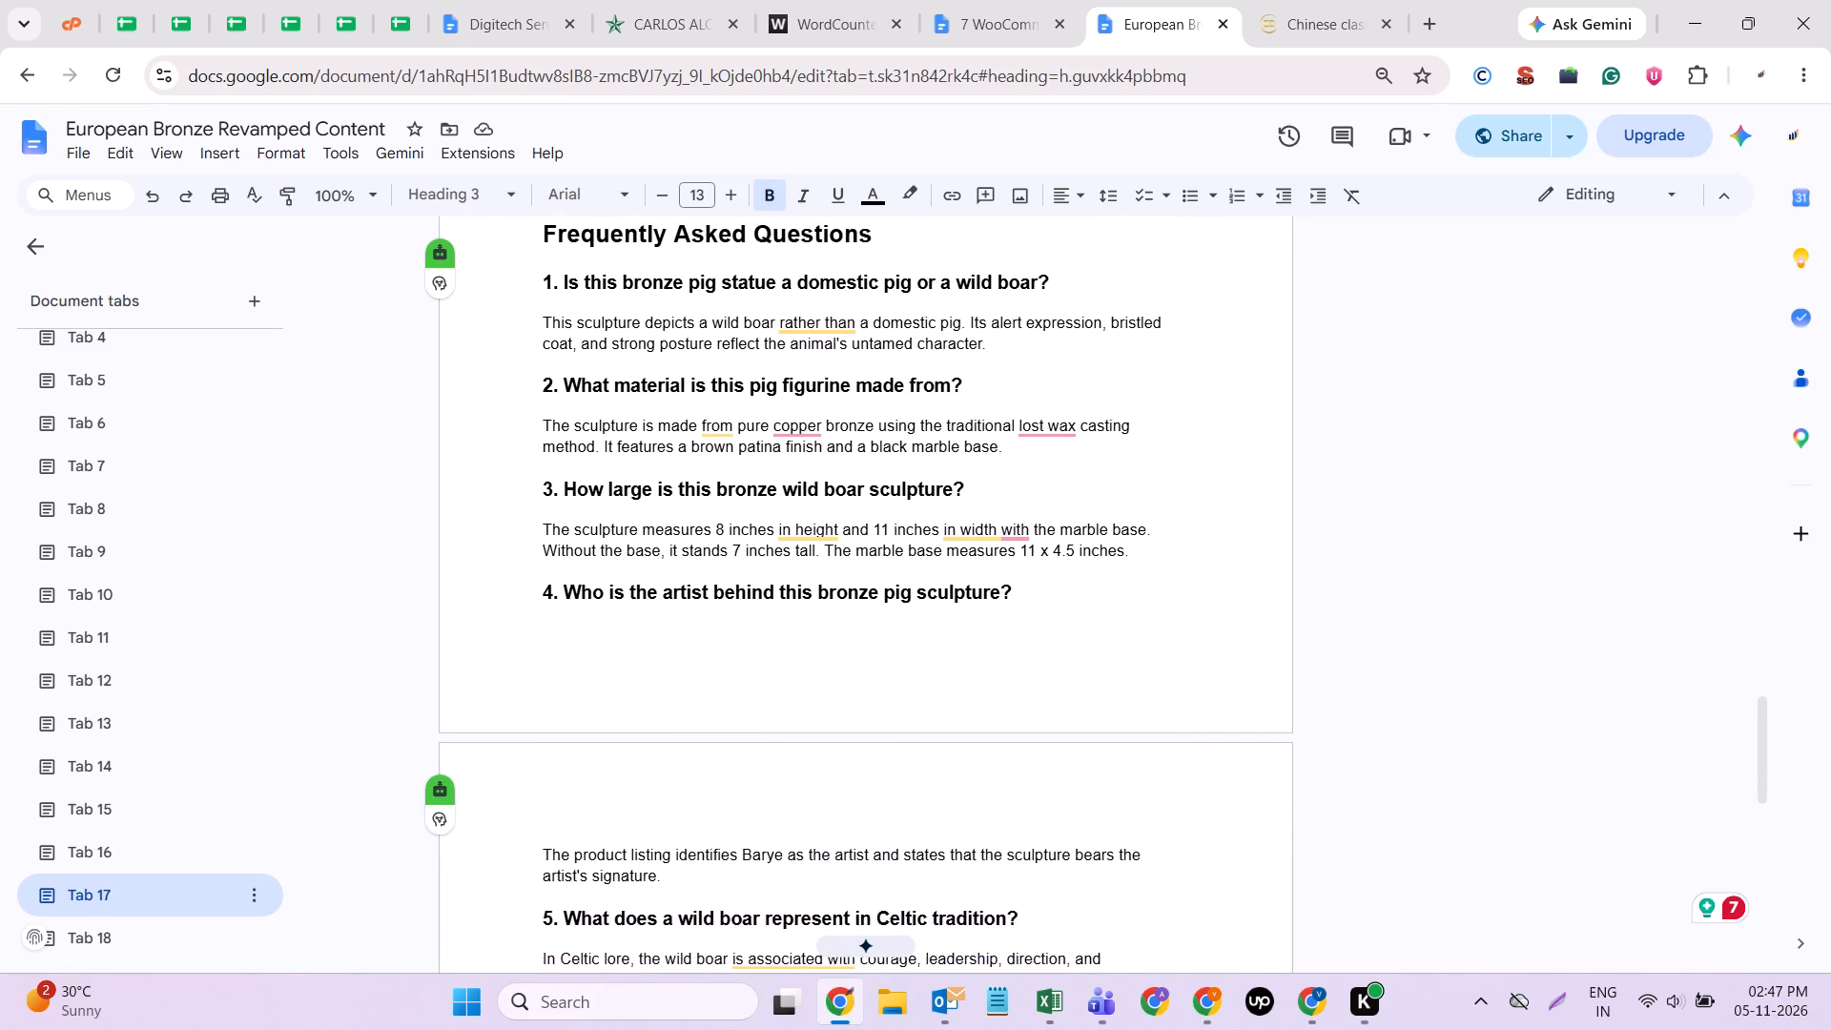
pyautogui.scroll(-1, 1107, 544)
pyautogui.click(1107, 544)
pyautogui.scroll(-1, 1107, 544)
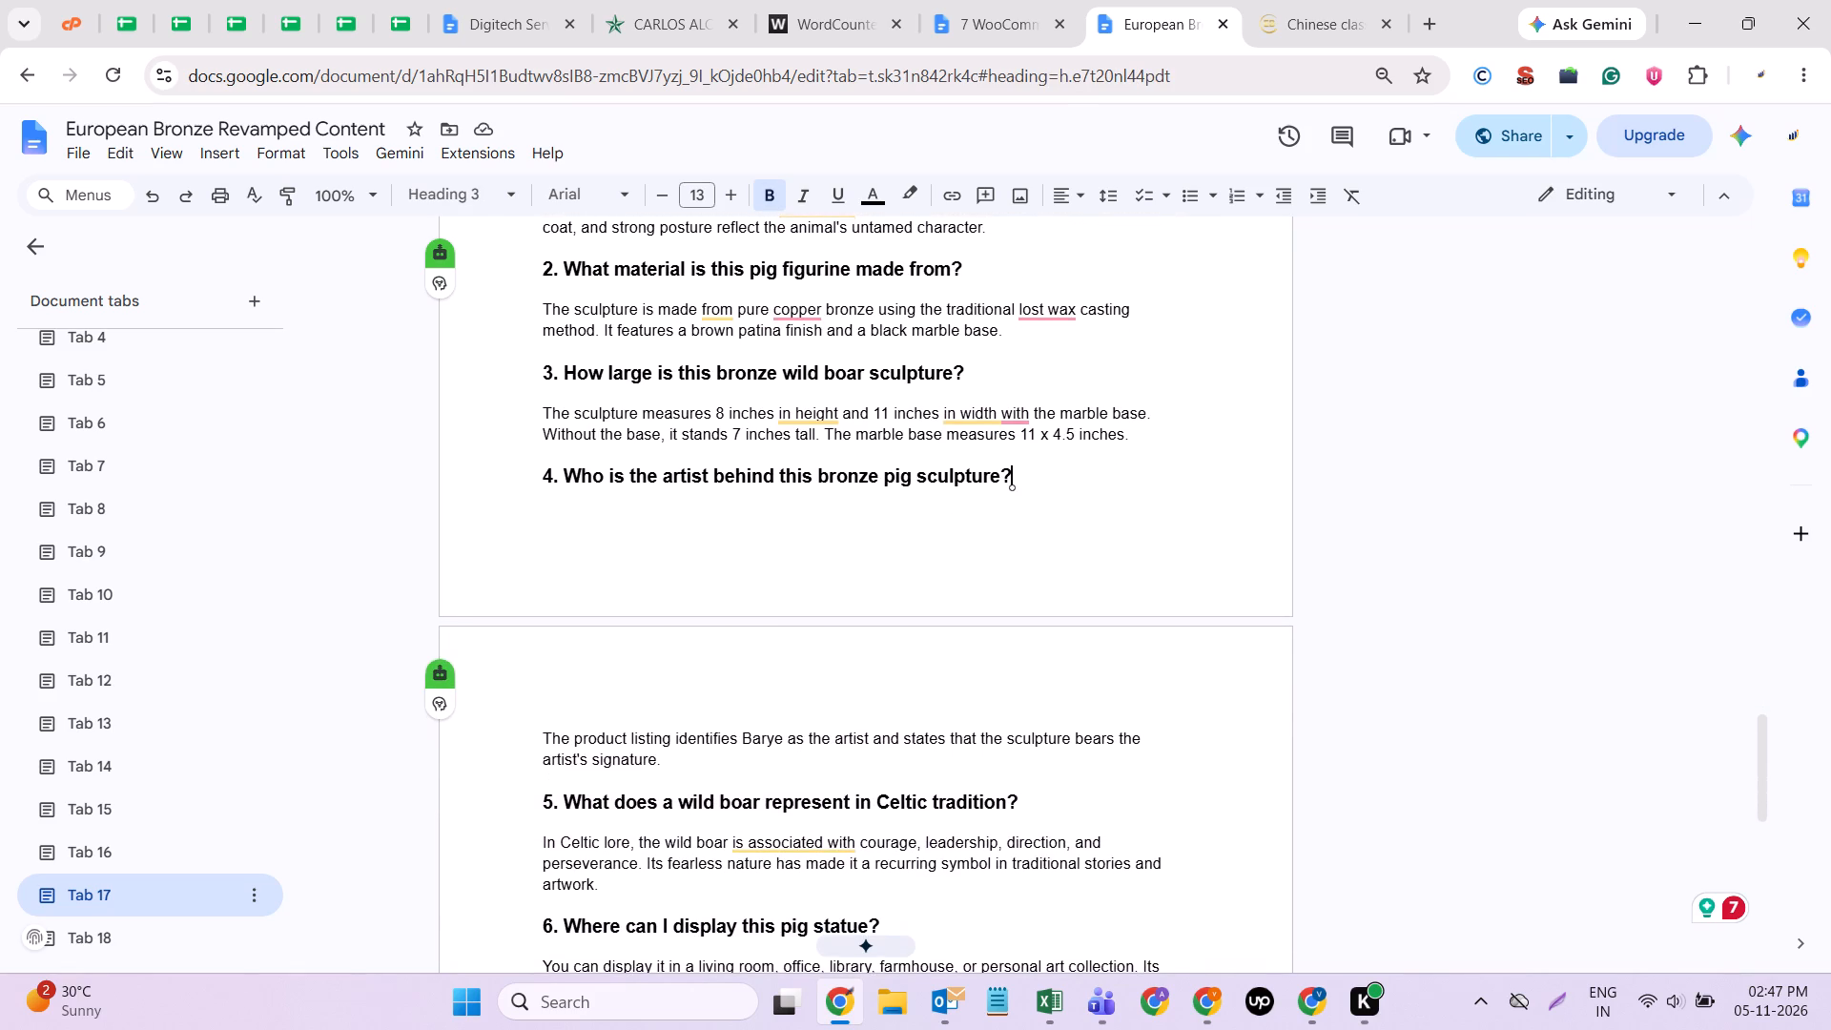
pyautogui.click(1107, 544)
pyautogui.scroll(-2, 1107, 544)
pyautogui.click(1107, 544)
pyautogui.scroll(-1, 1107, 544)
pyautogui.click(1107, 544)
pyautogui.scroll(-2, 1107, 544)
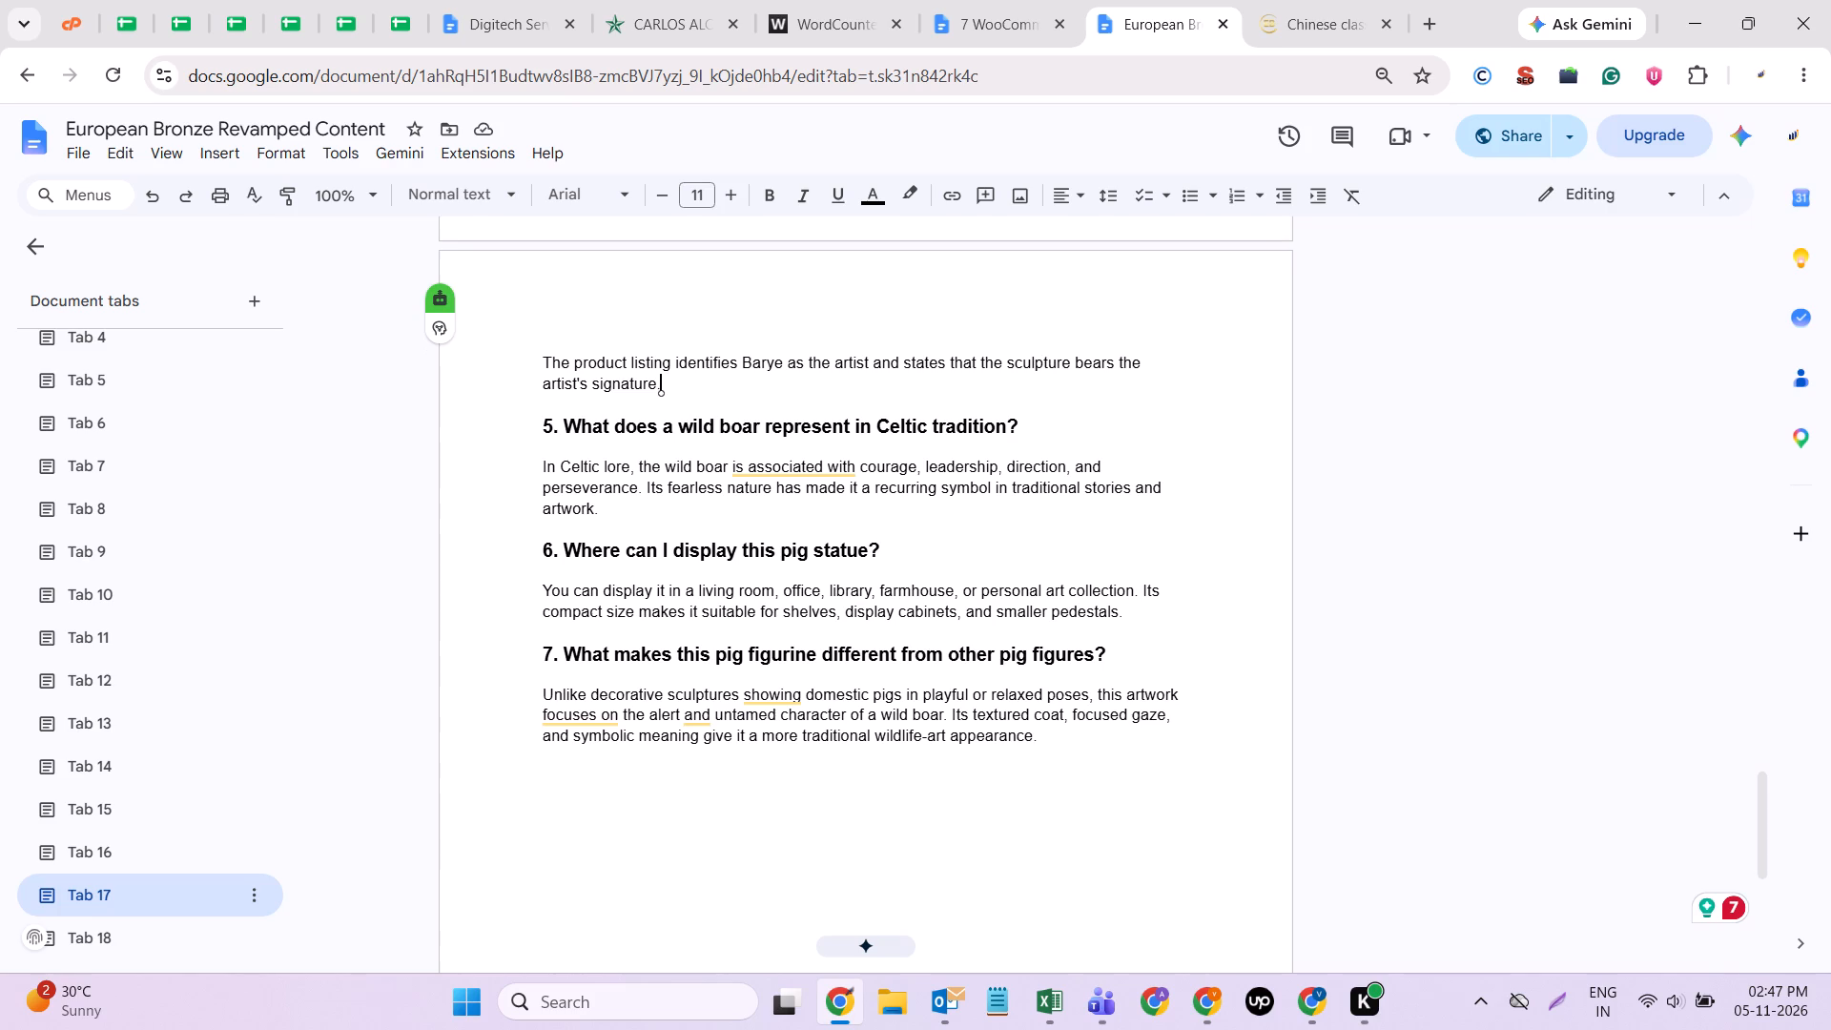
pyautogui.click(1107, 544)
pyautogui.scroll(-1, 1107, 544)
pyautogui.click(1141, 531)
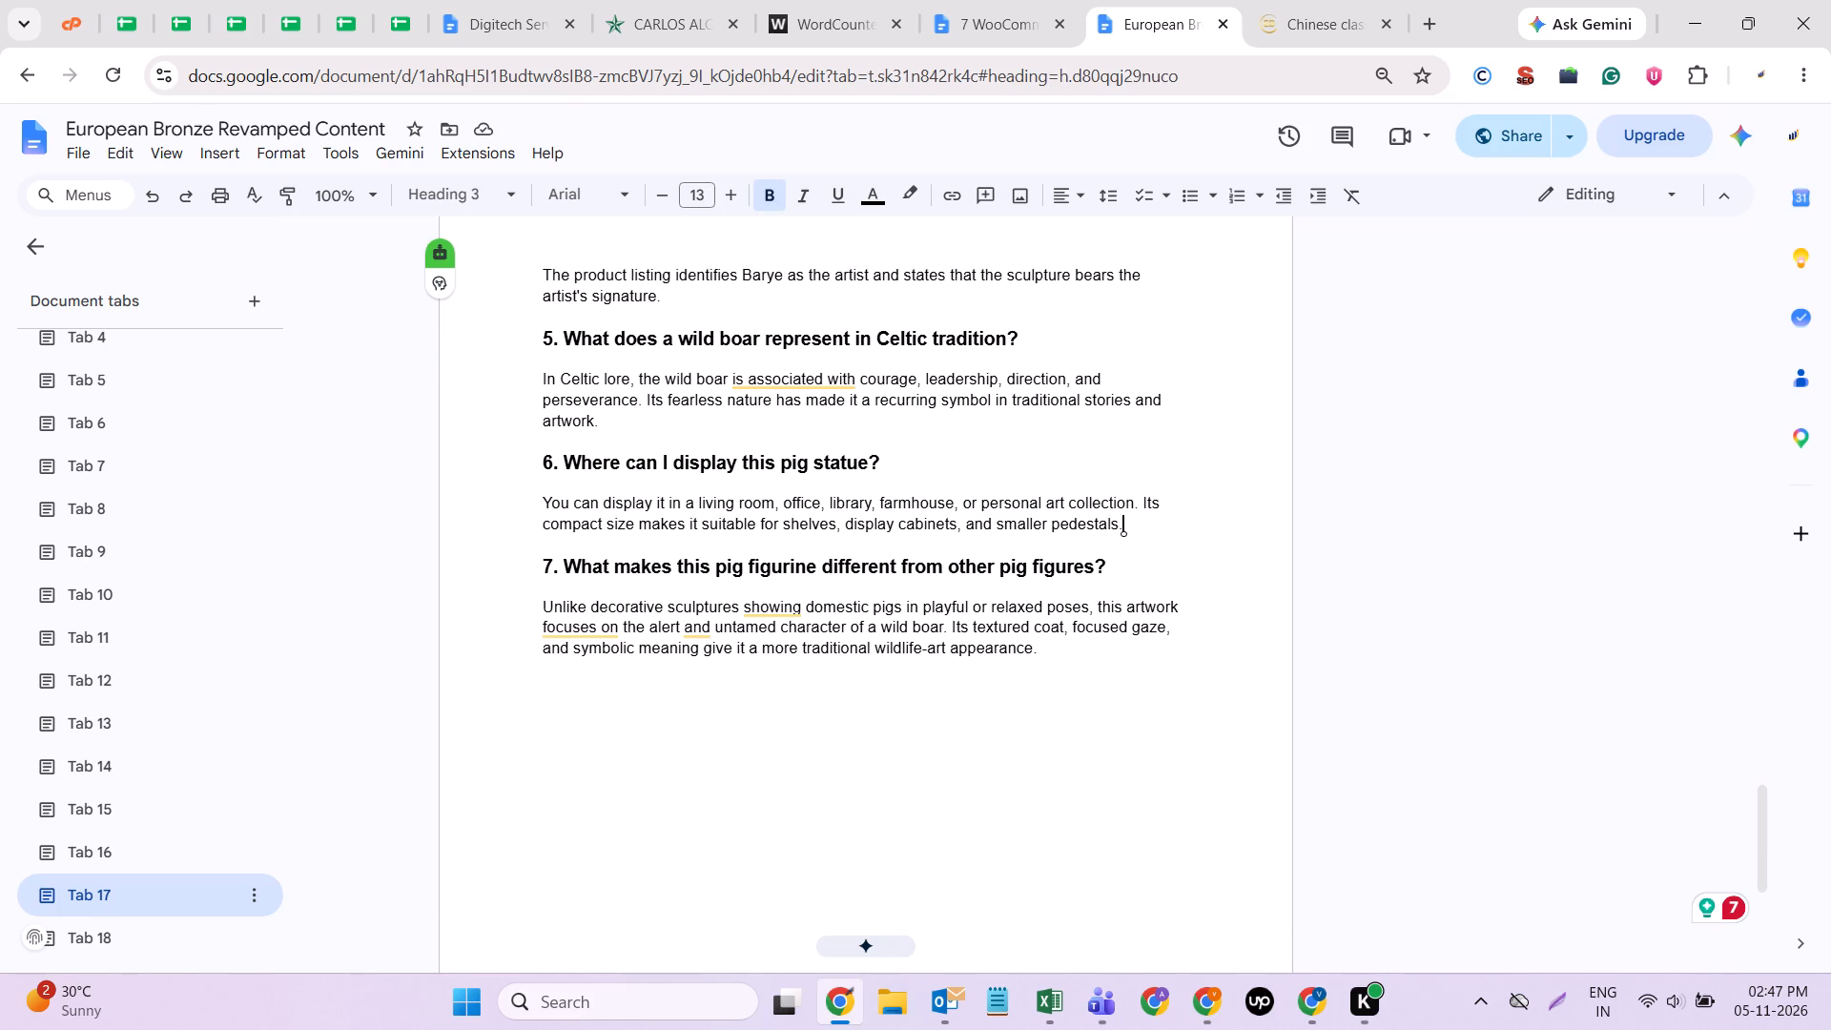
pyautogui.scroll(-2, 1141, 531)
pyautogui.click(1141, 531)
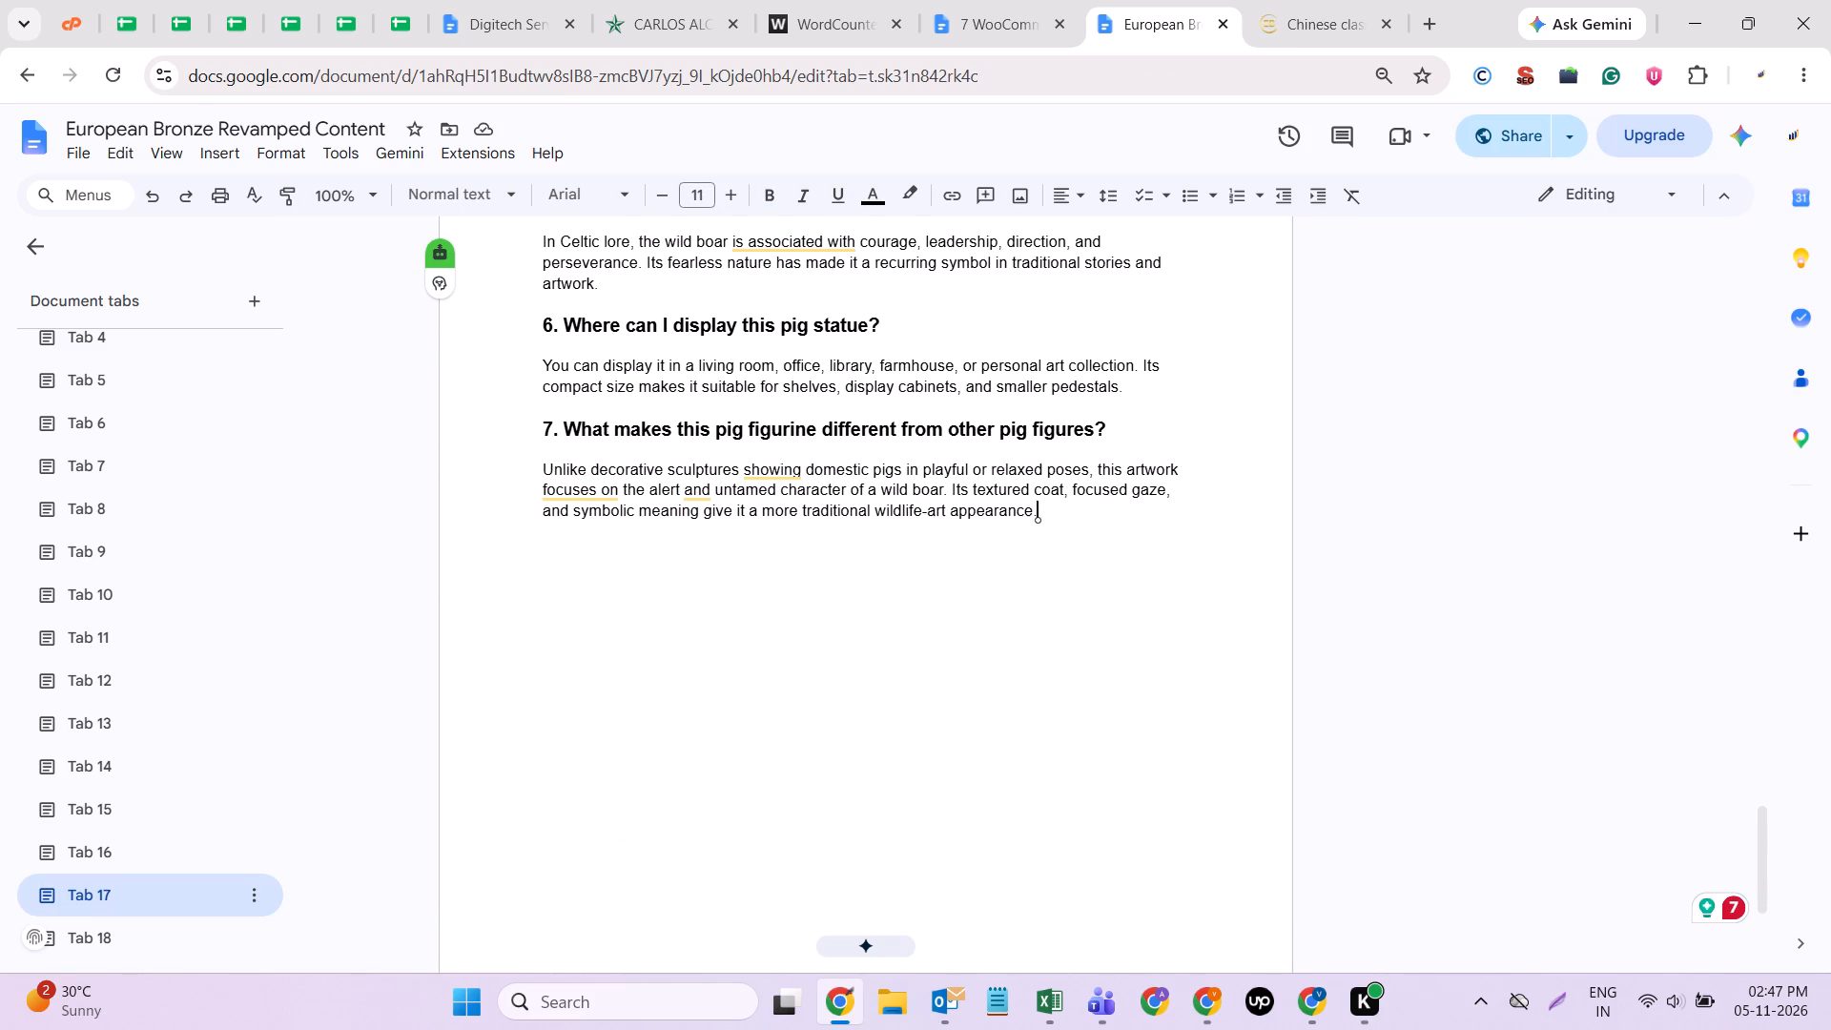
# Review the wild boar content in reverse order, from the FAQs back through the benefits, placement and features sections.
pyautogui.scroll(1, 1141, 531)
pyautogui.click(1141, 531)
pyautogui.scroll(1, 1141, 531)
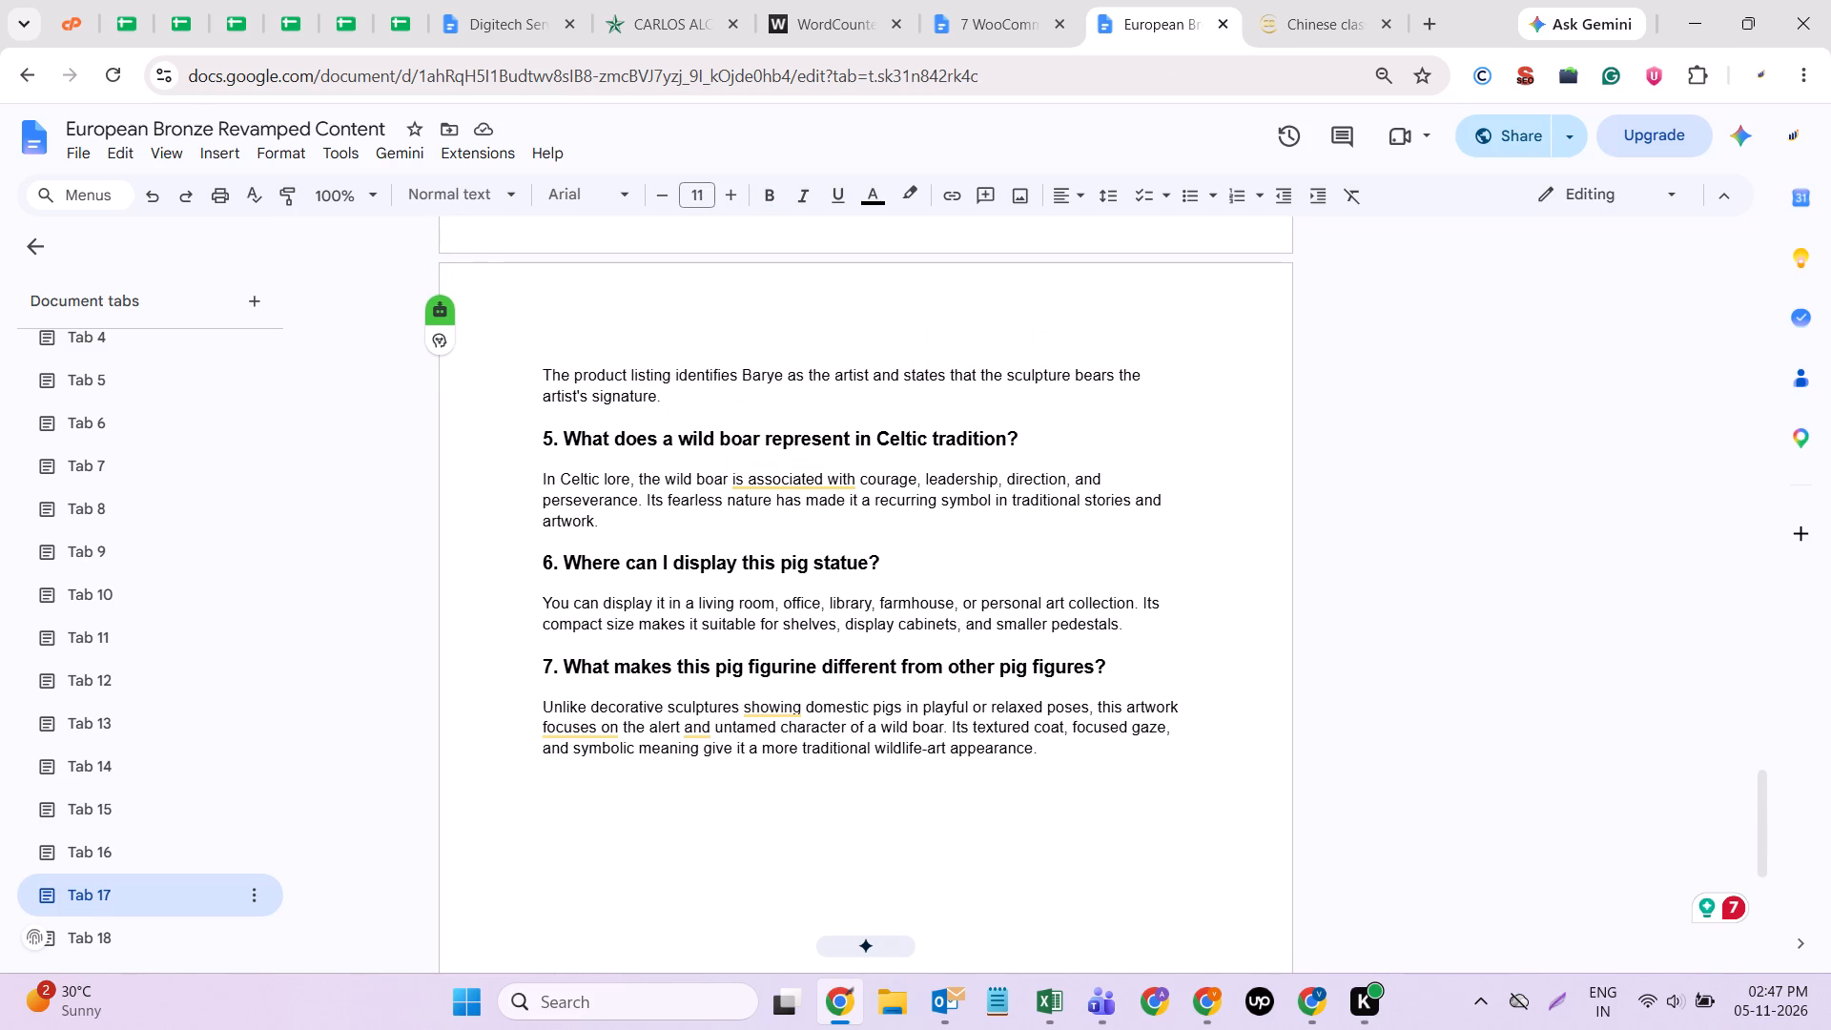
pyautogui.click(1141, 531)
pyautogui.scroll(2, 1141, 531)
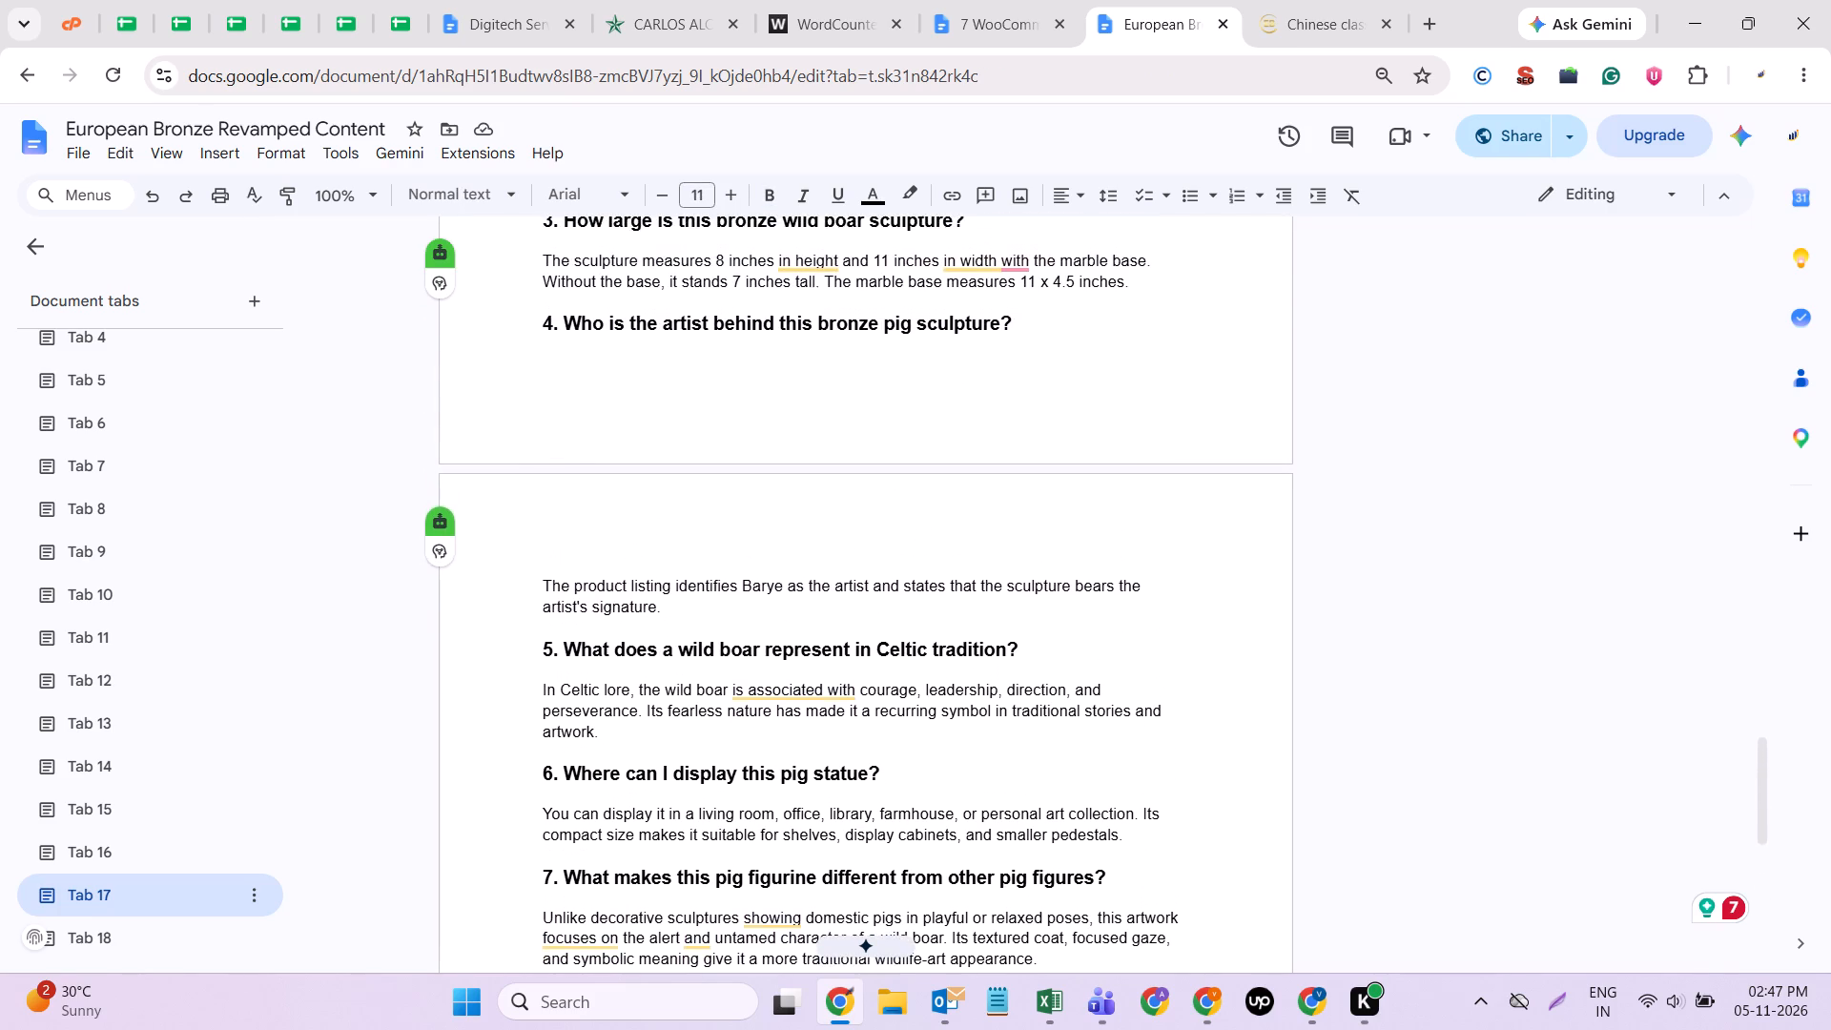
pyautogui.scroll(4, 1141, 531)
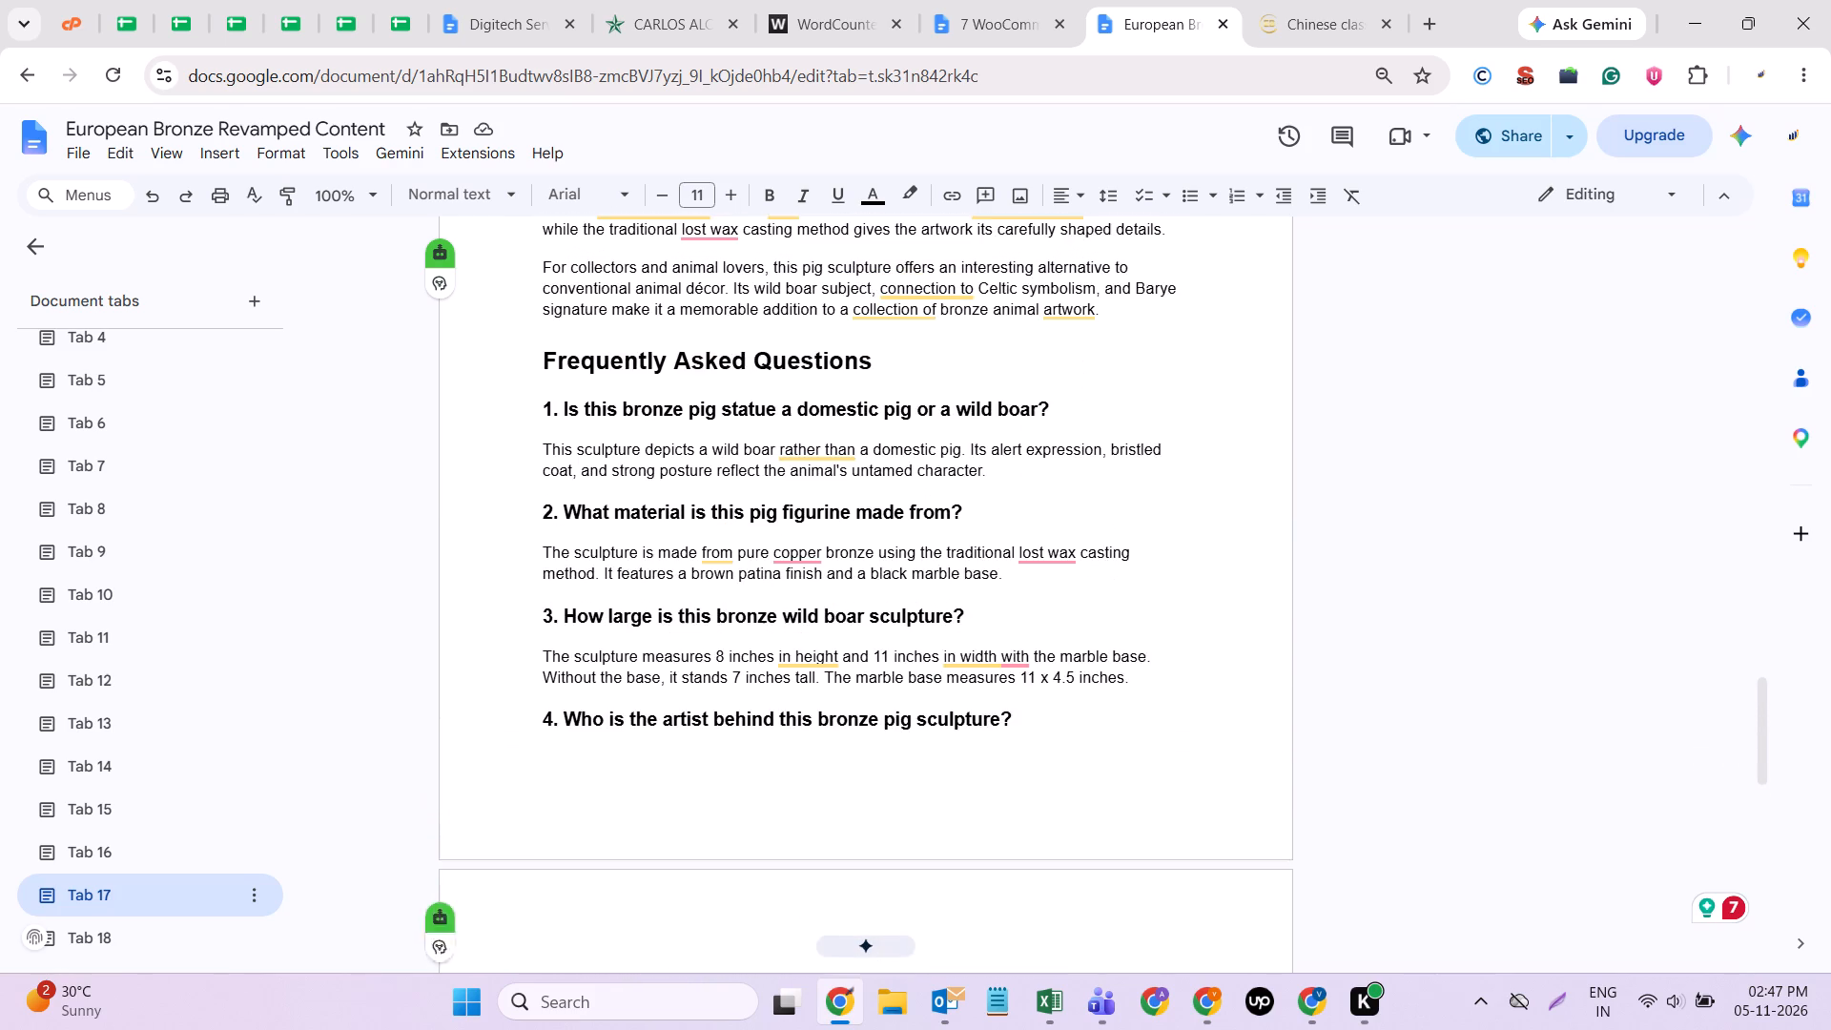
pyautogui.scroll(2, 1141, 531)
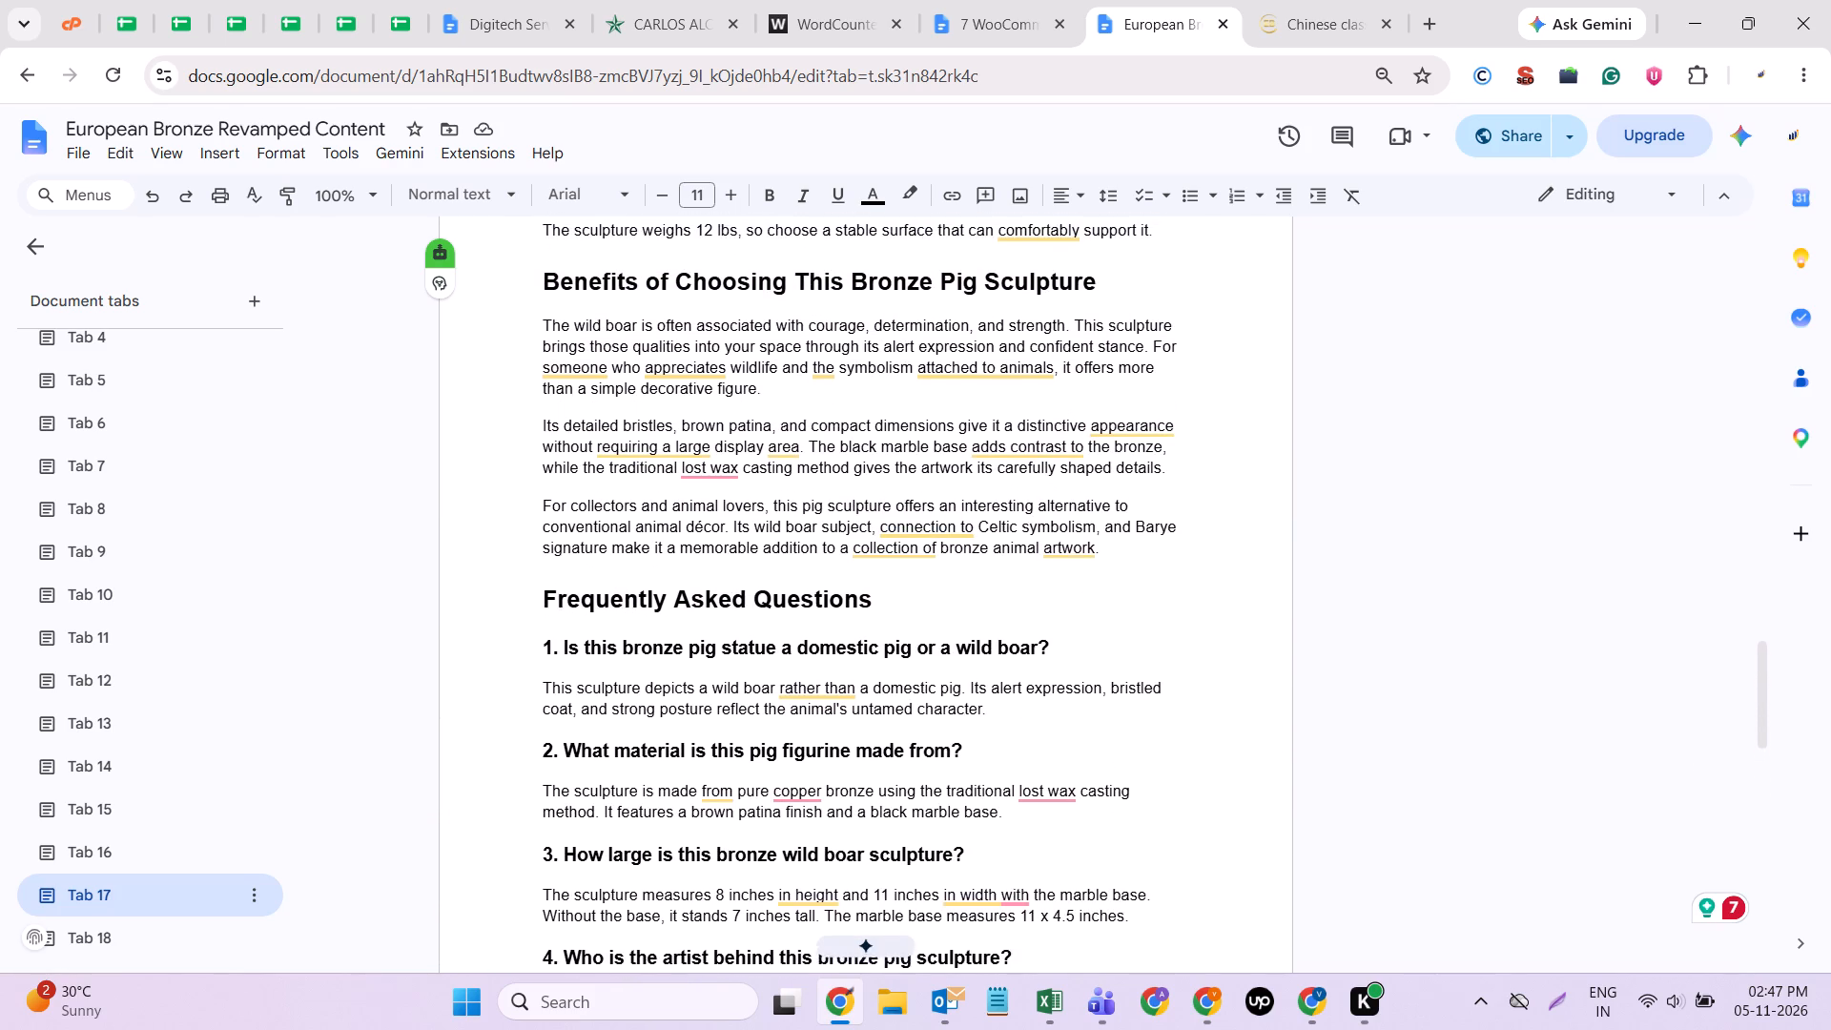
pyautogui.scroll(3, 1141, 531)
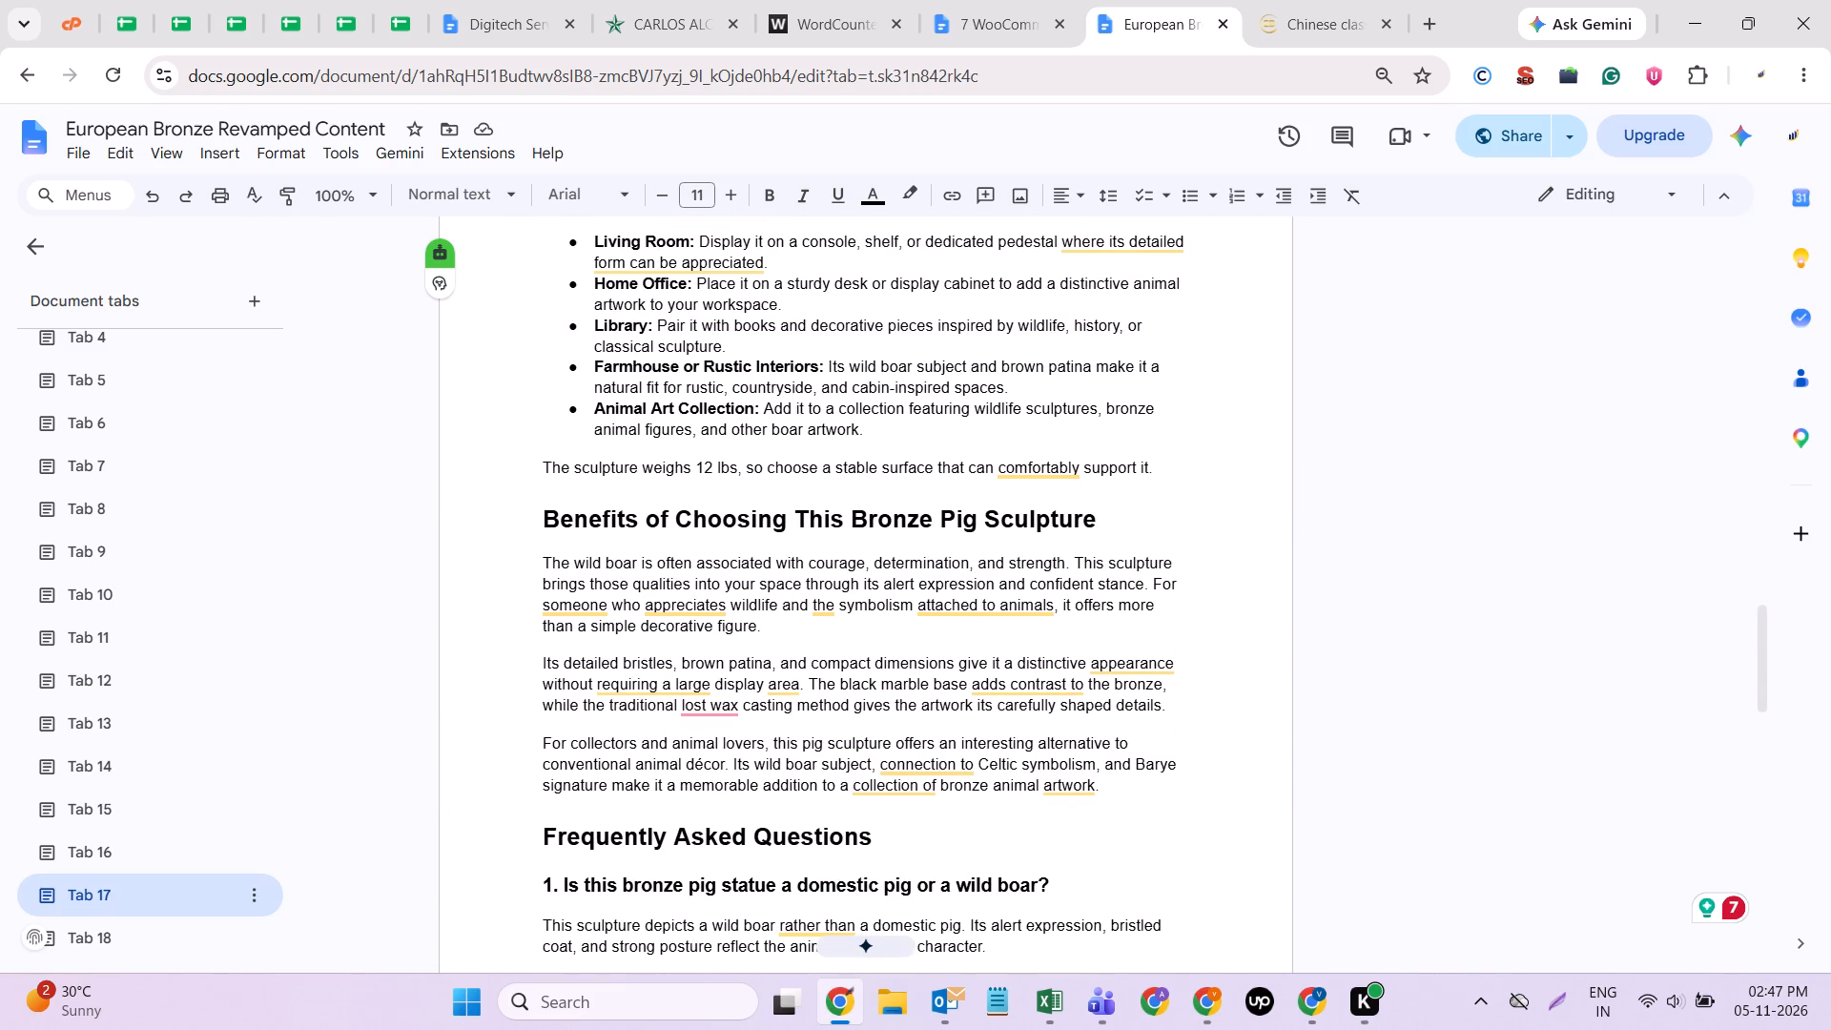
pyautogui.scroll(3, 1141, 531)
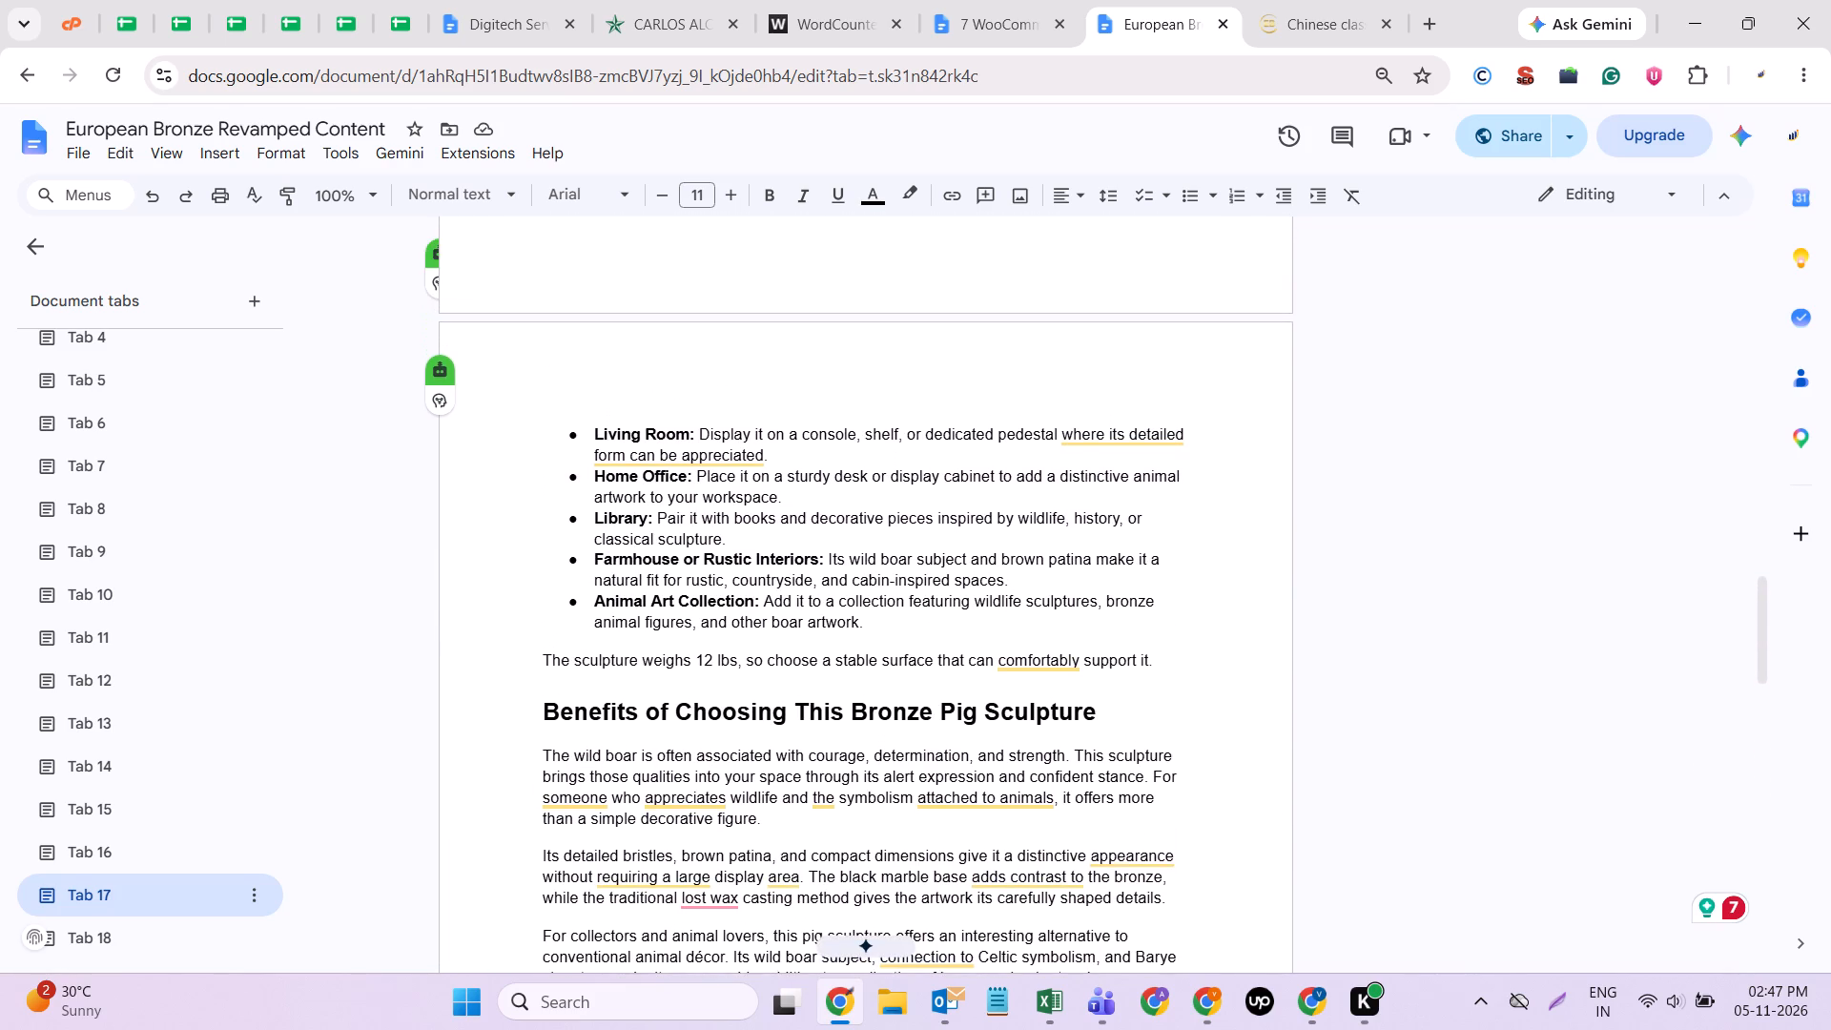
pyautogui.scroll(3, 1141, 531)
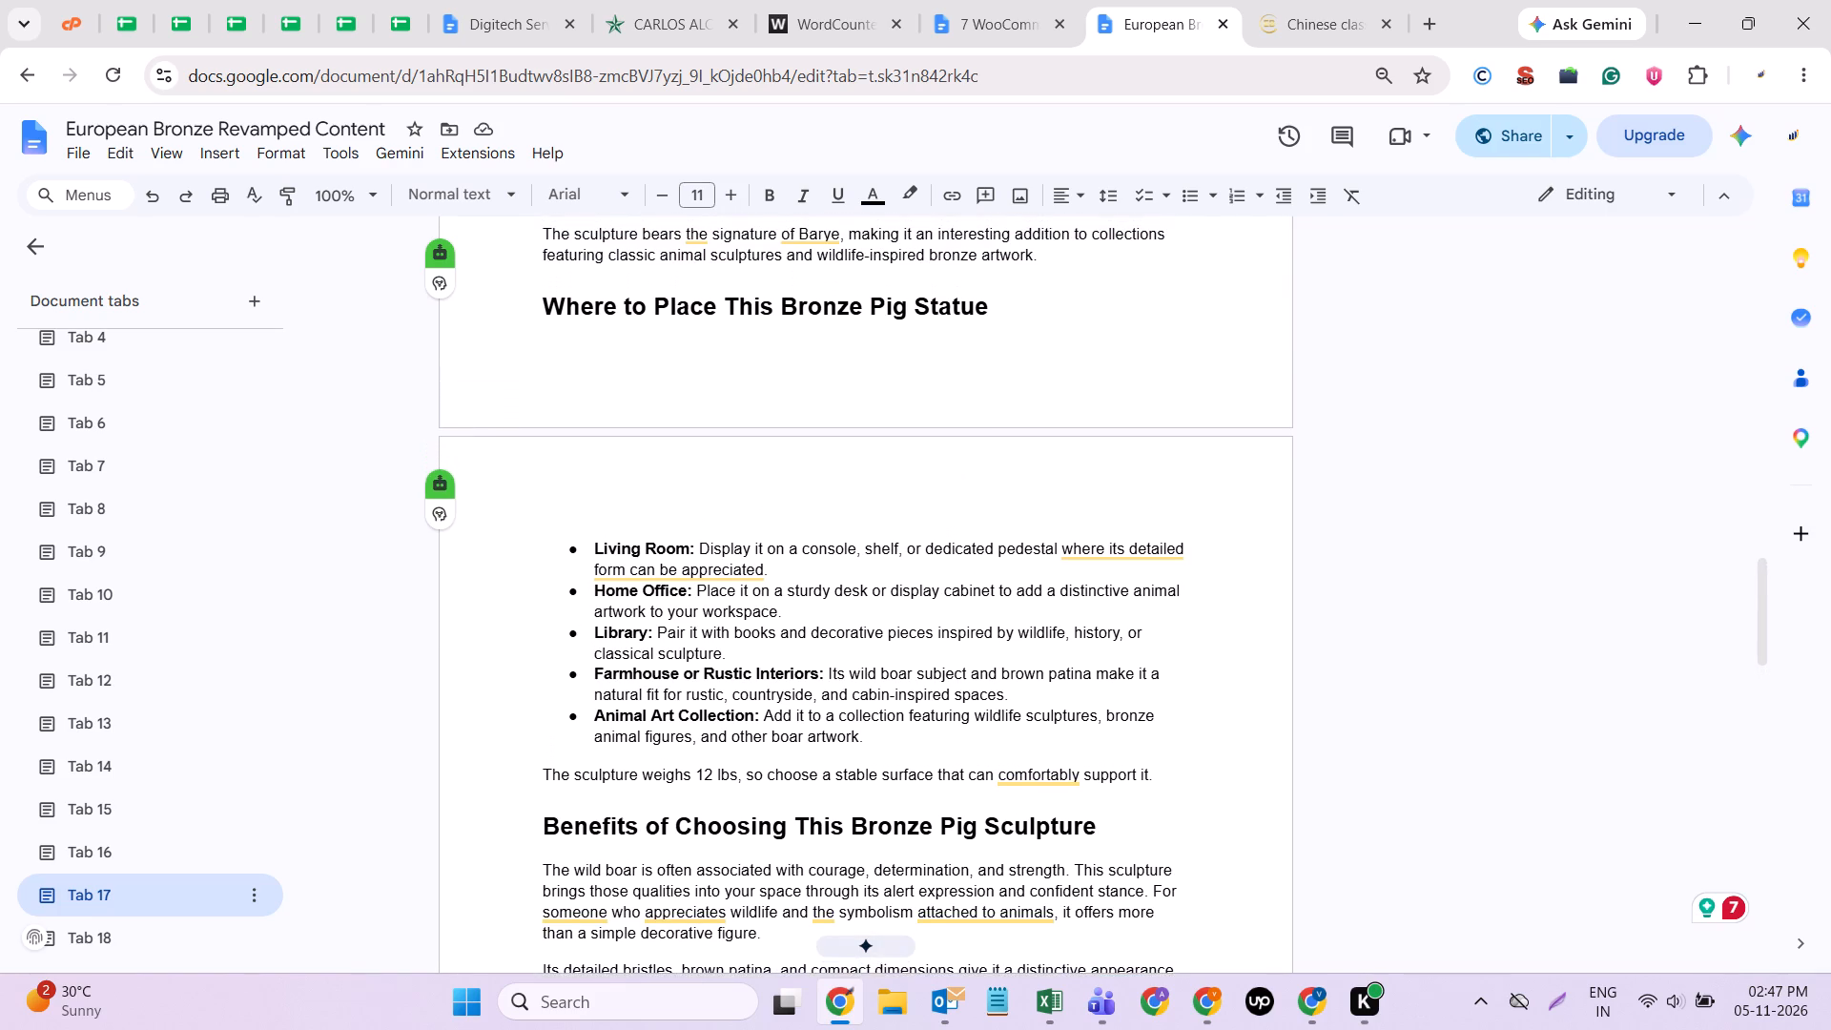
pyautogui.scroll(3, 1141, 531)
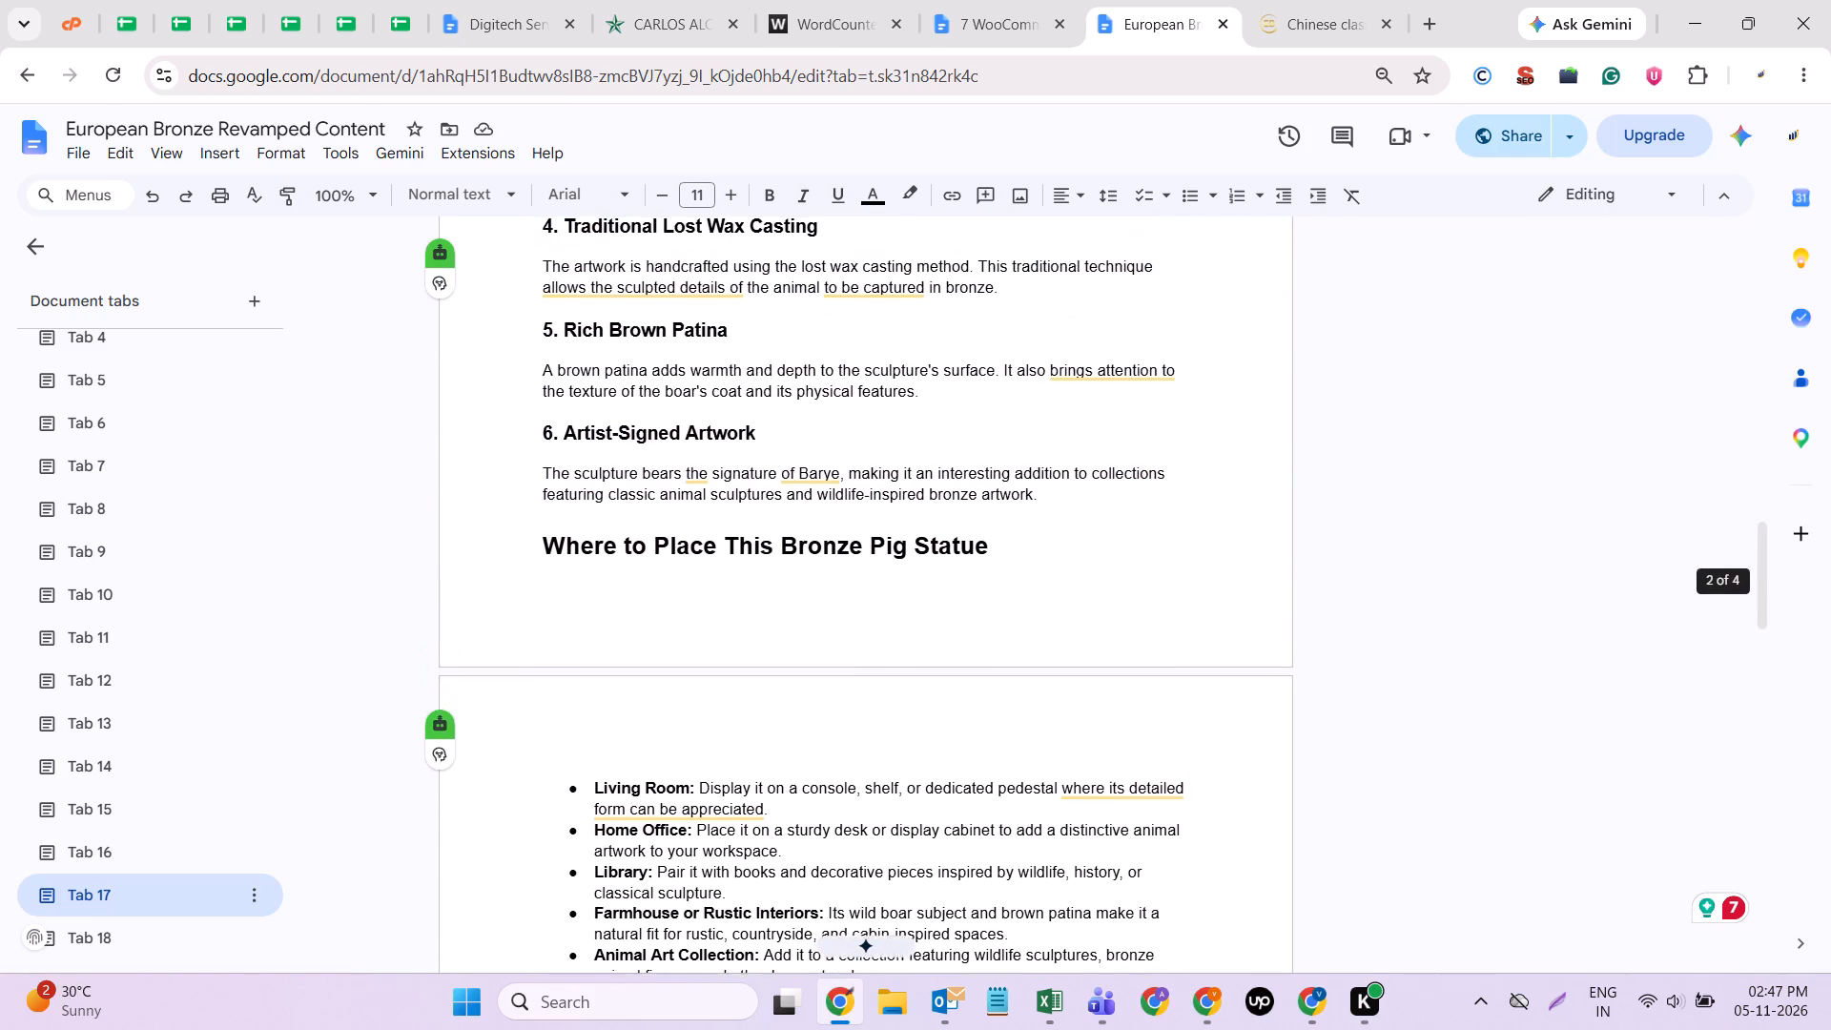
pyautogui.scroll(3, 1141, 531)
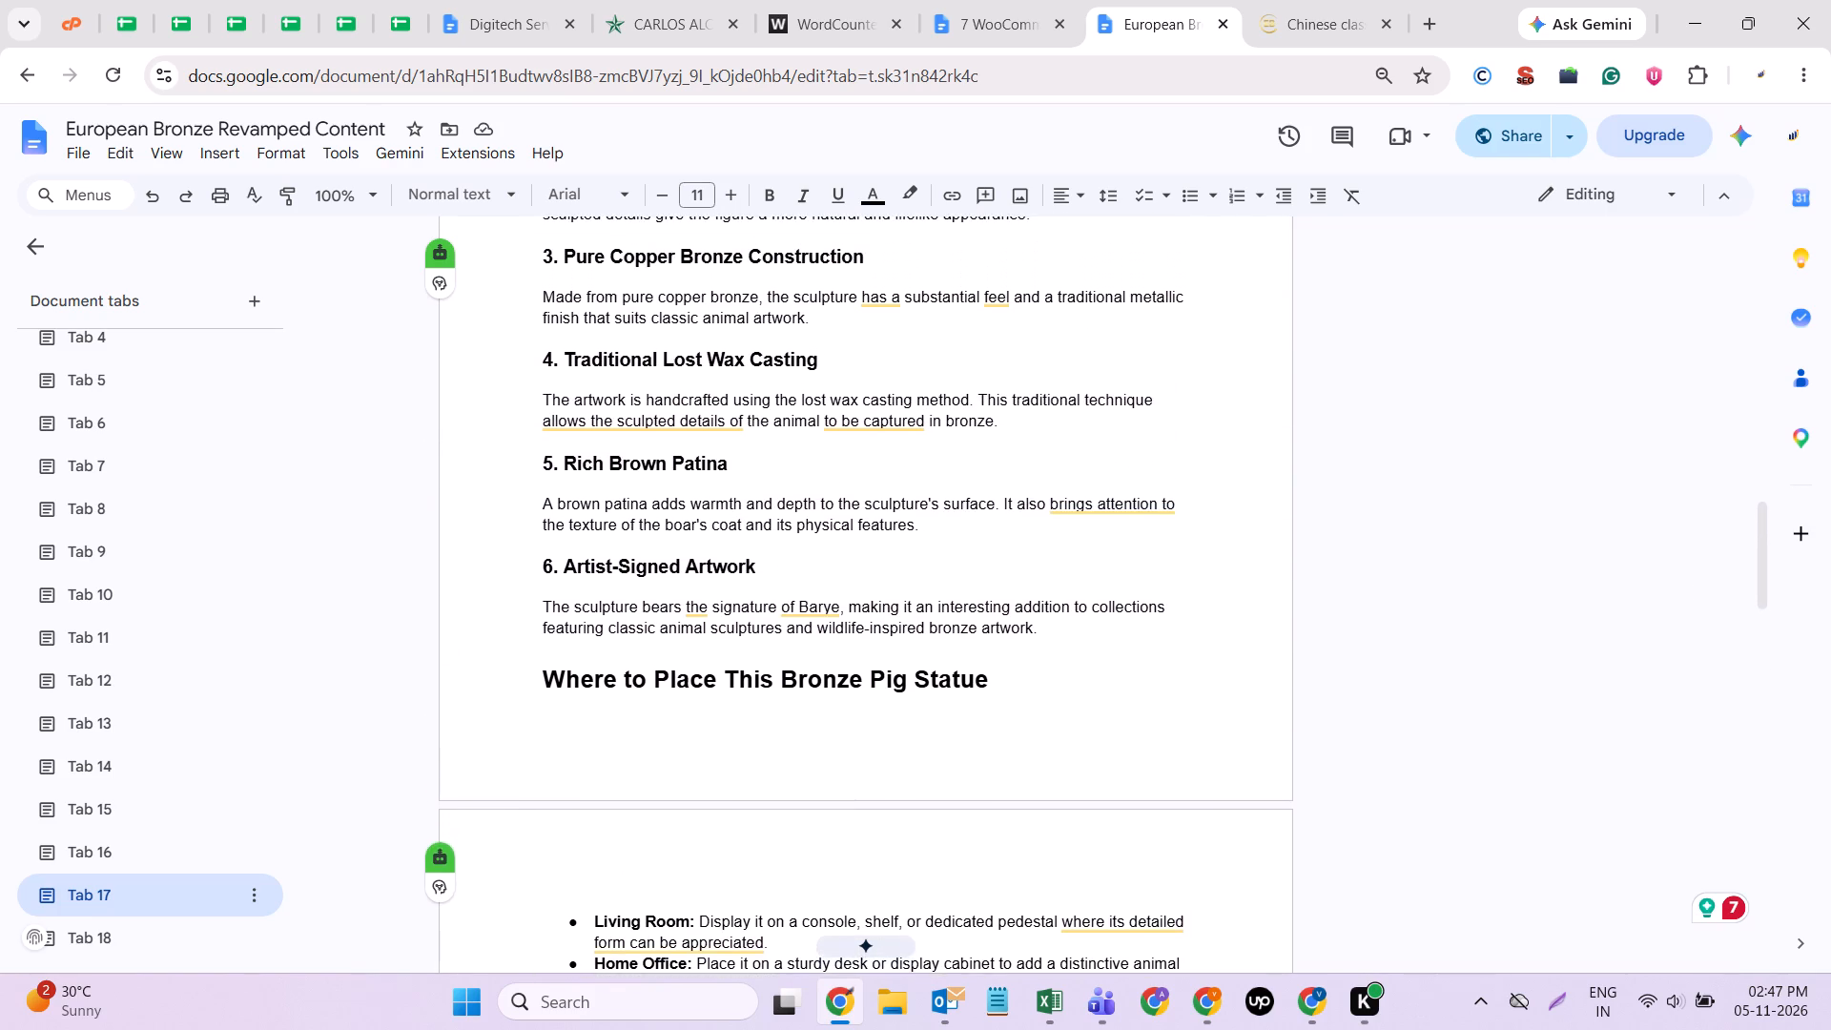
pyautogui.scroll(3, 1141, 531)
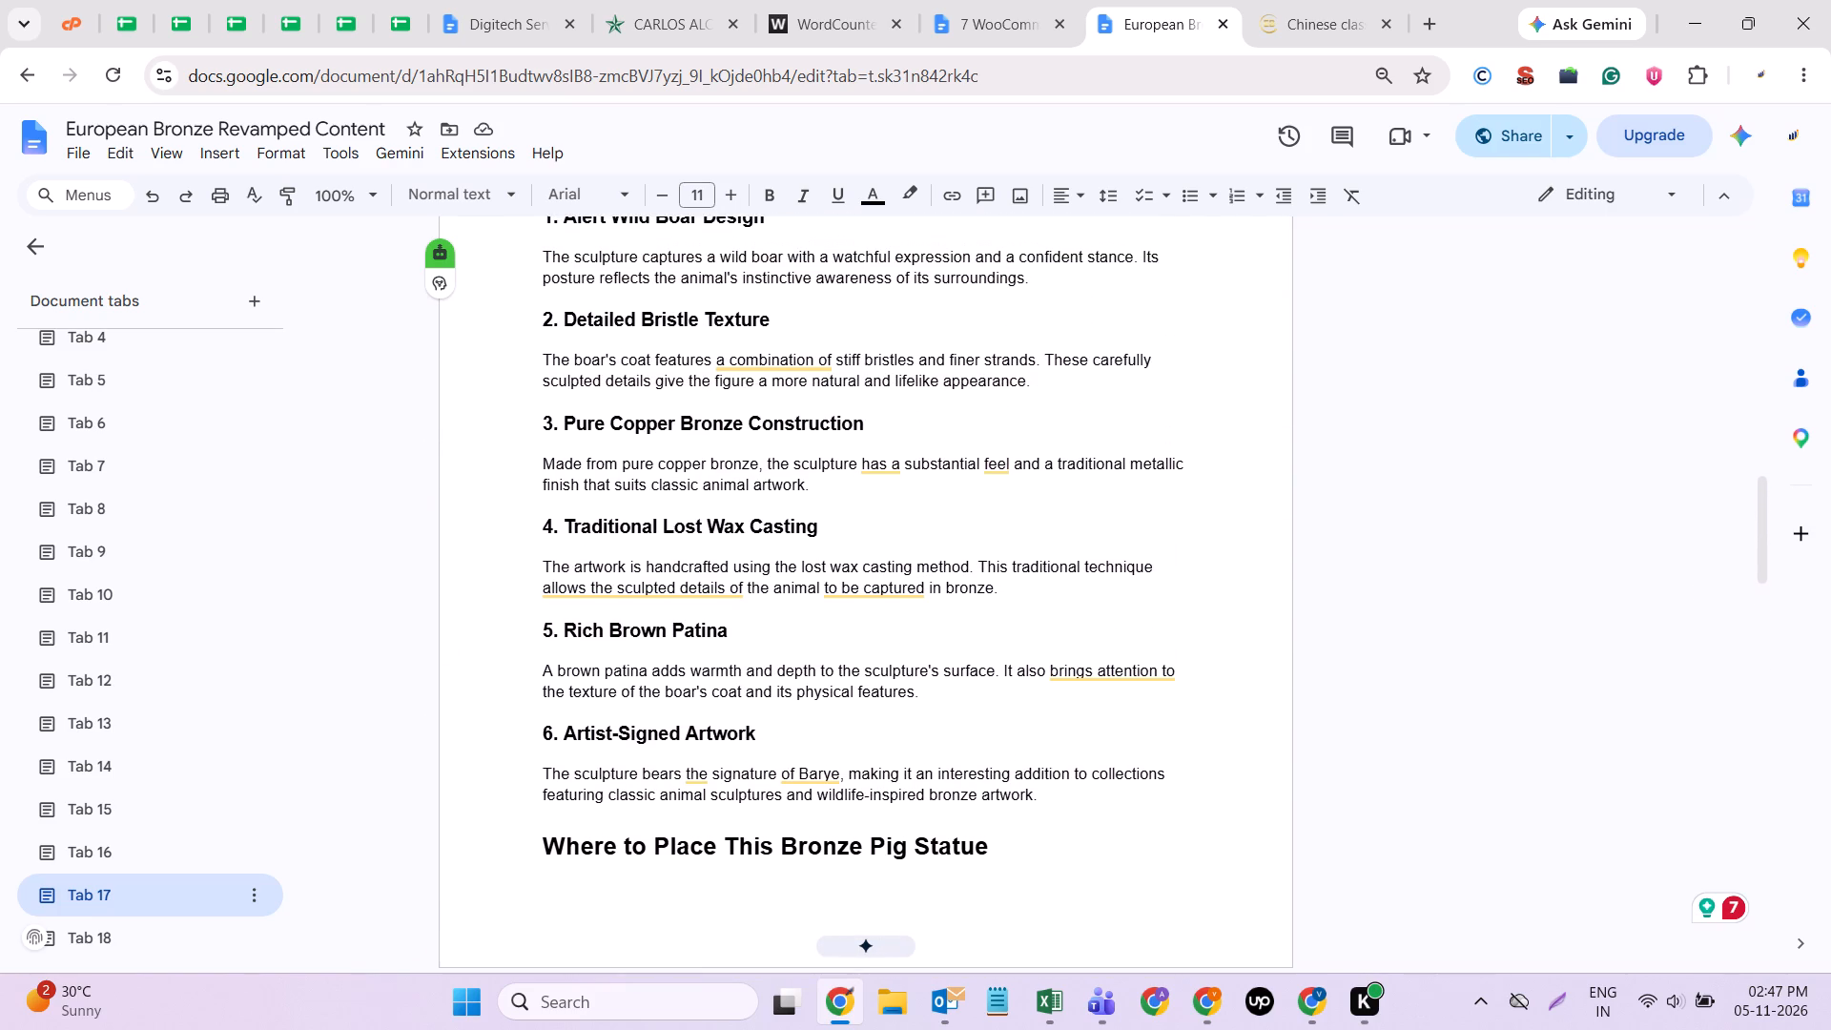
pyautogui.scroll(3, 1141, 531)
# In the answer to FAQ 3, accept Grammarly's suggestion replacing "with" before "the marble base" with ", including".
pyautogui.scroll(-1, 1141, 531)
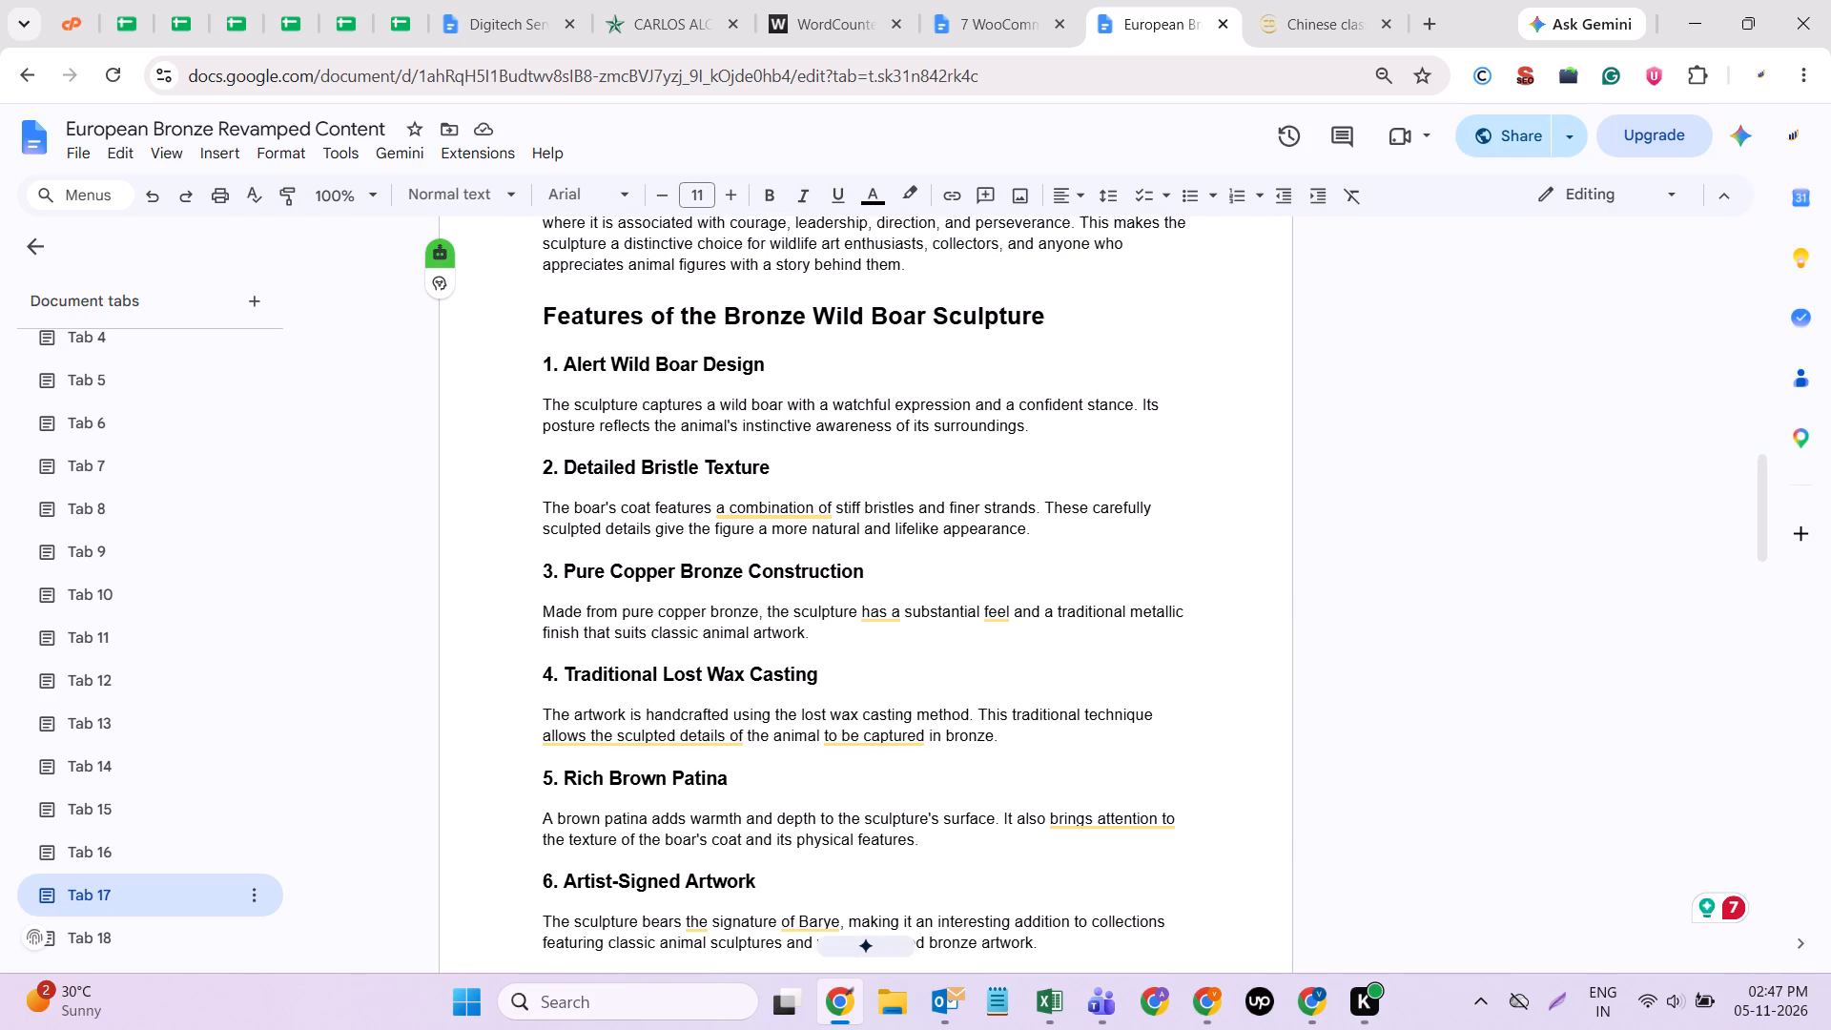
pyautogui.scroll(-4, 1141, 531)
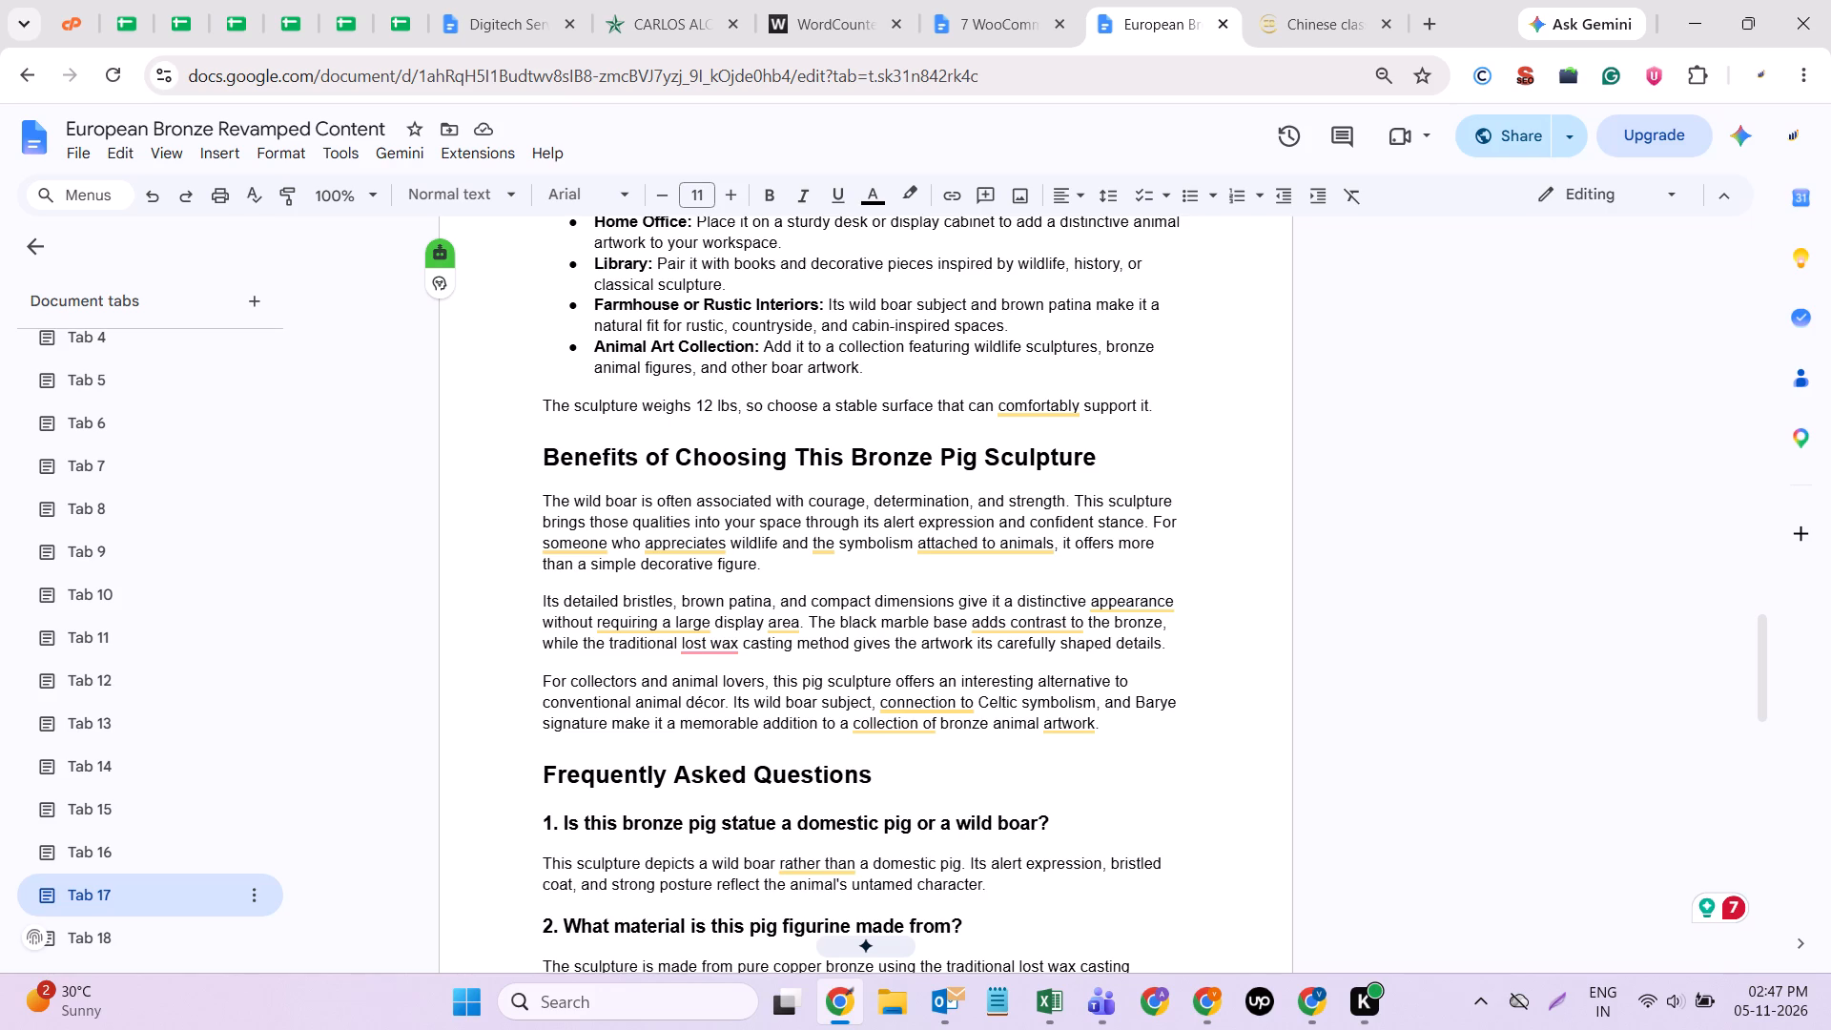
pyautogui.scroll(-3, 1149, 564)
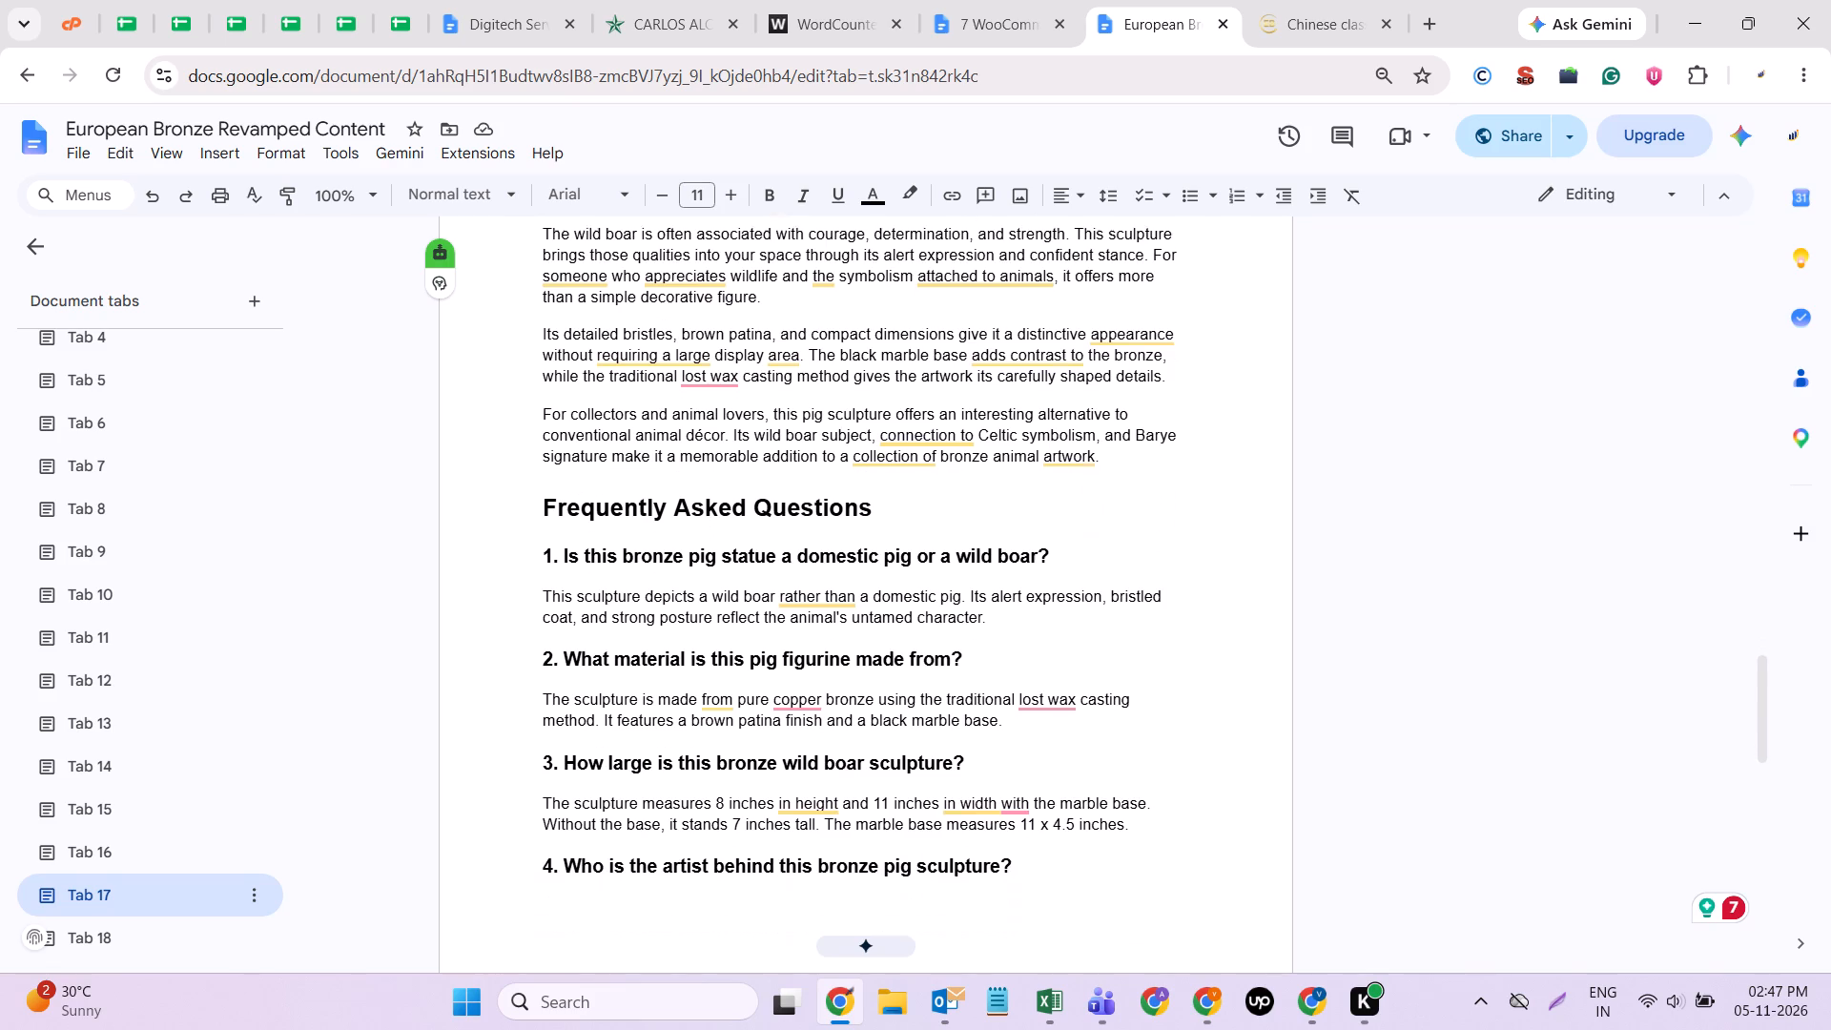
pyautogui.scroll(-3, 1149, 564)
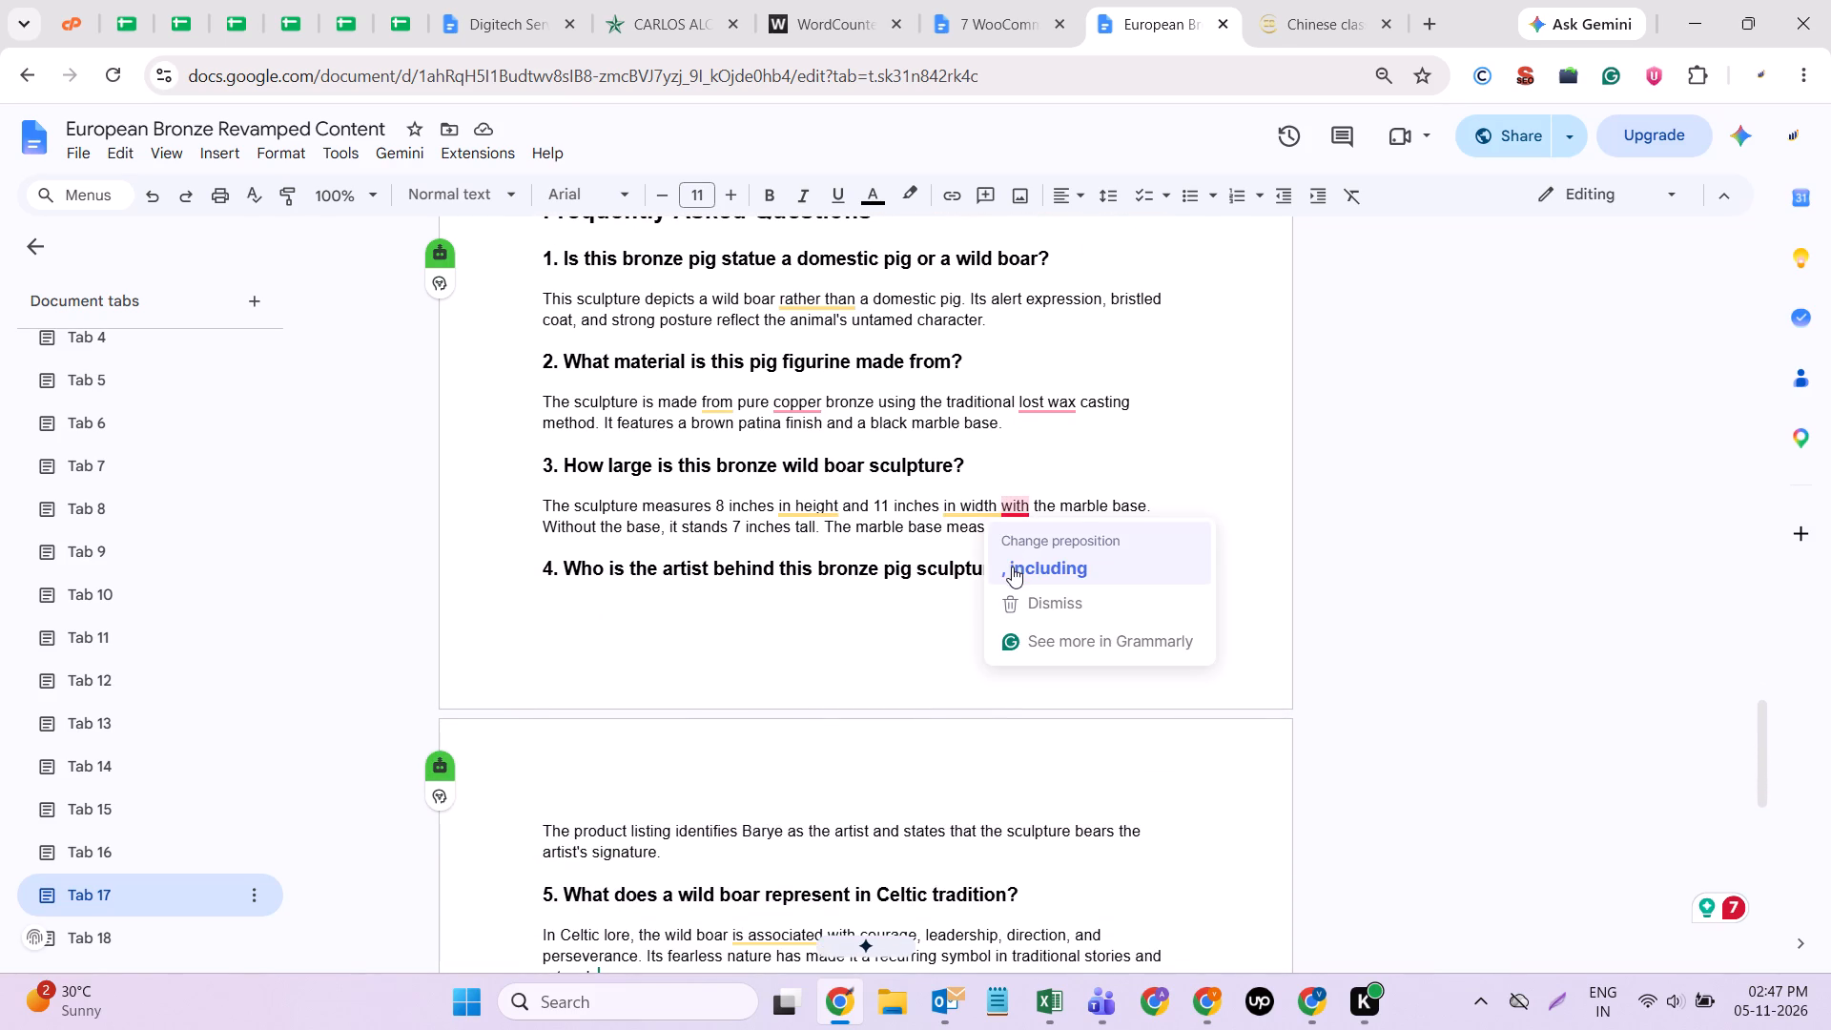
pyautogui.click(1012, 566)
# Proofread the remaining FAQs in Tab 17, from question 4 about the artist through the answer to question 7.
pyautogui.scroll(-1, 1063, 638)
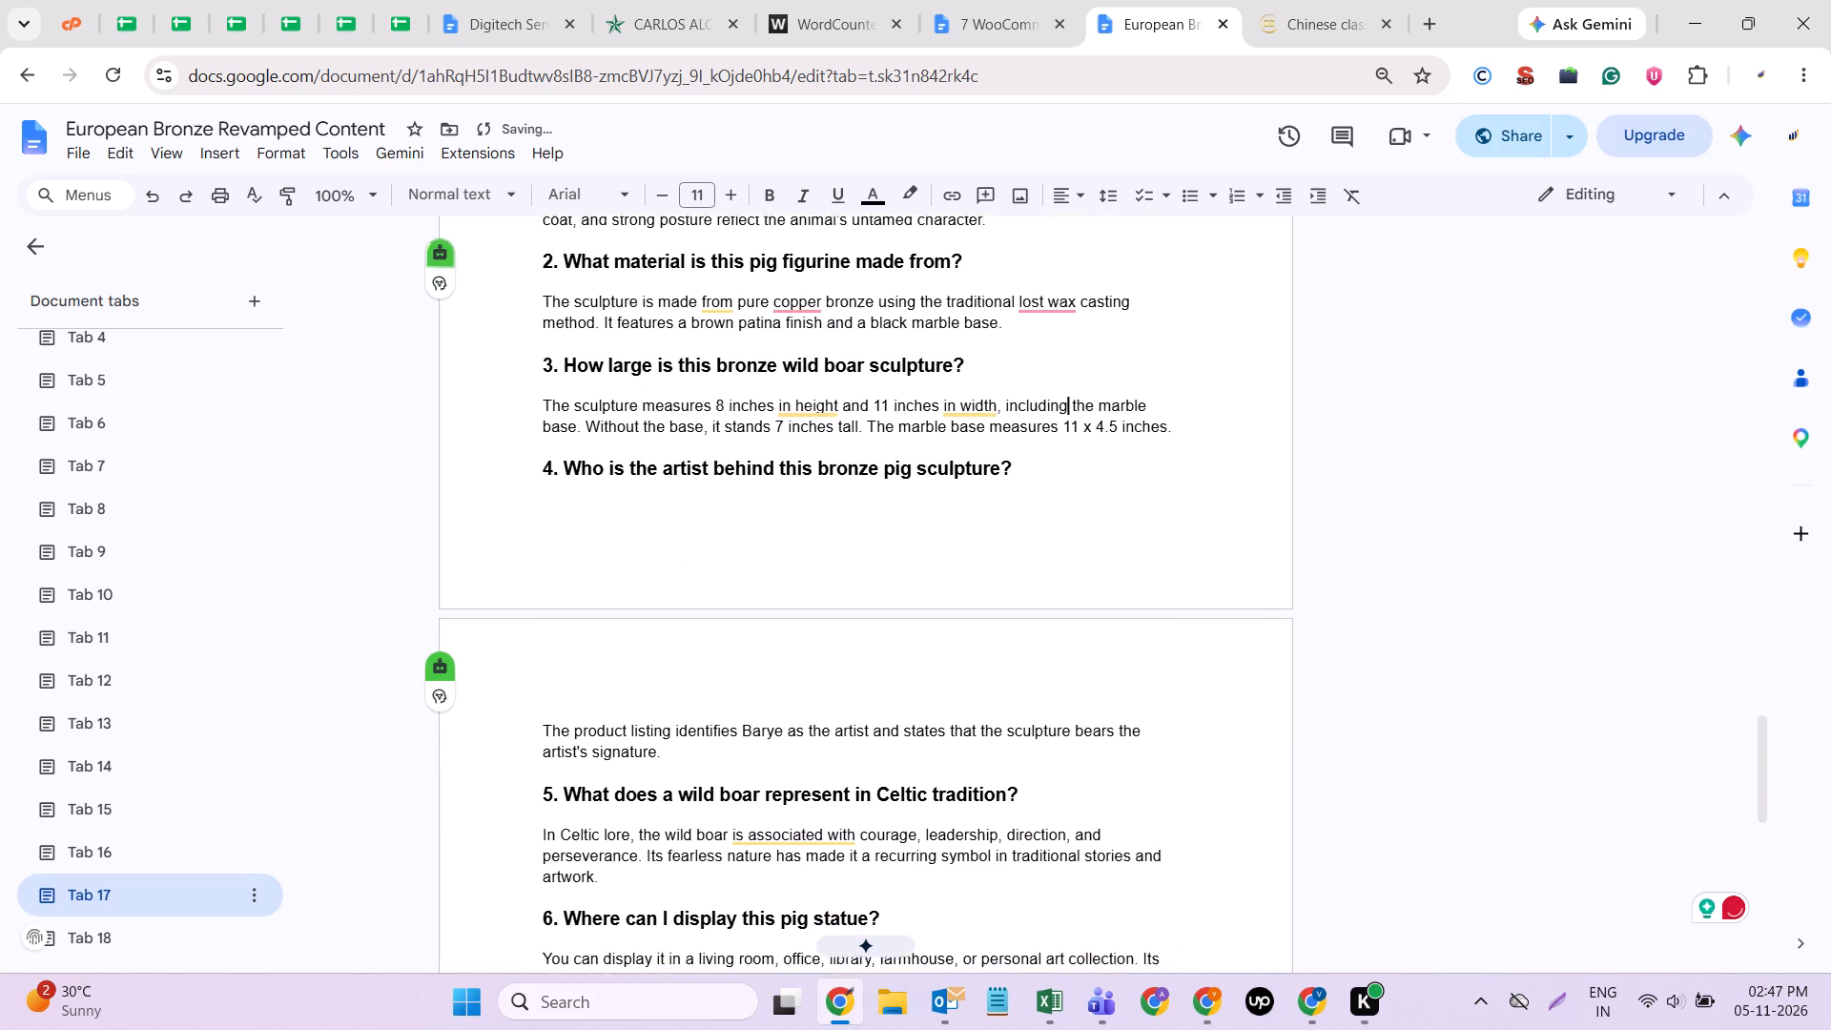
pyautogui.scroll(-4, 1063, 638)
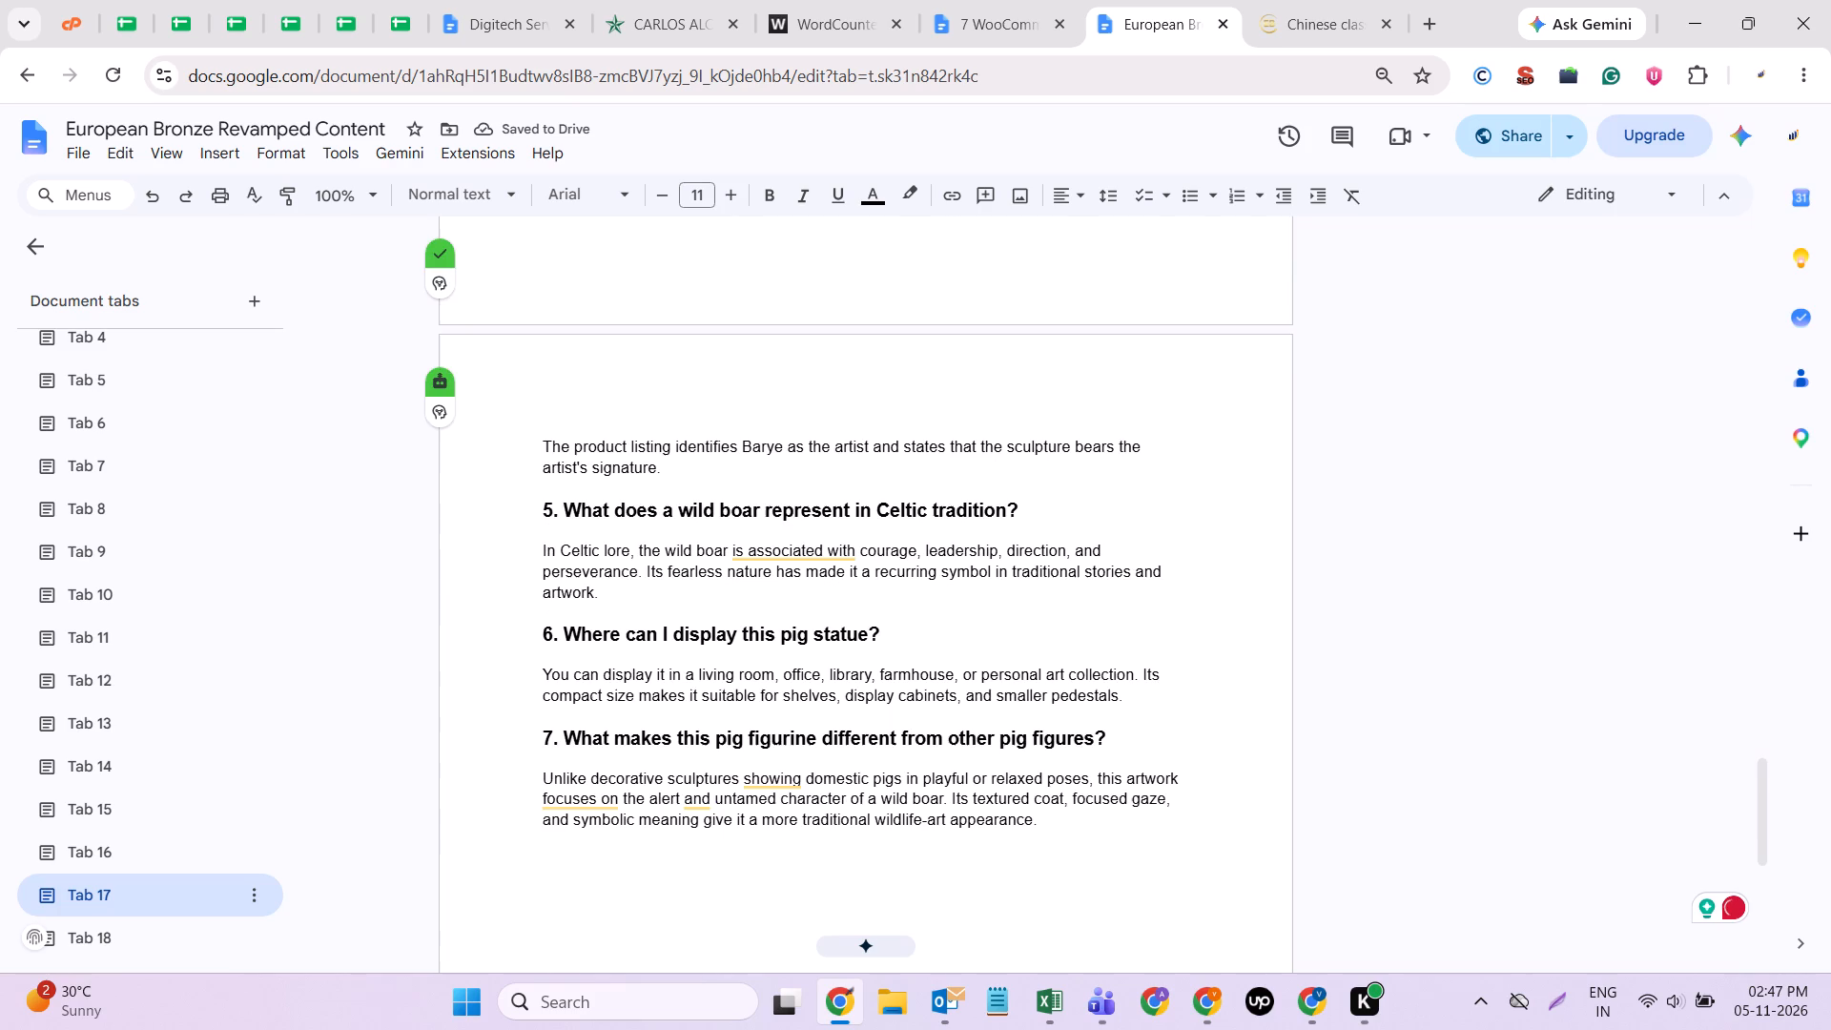
pyautogui.scroll(-1, 1063, 638)
pyautogui.click(1157, 625)
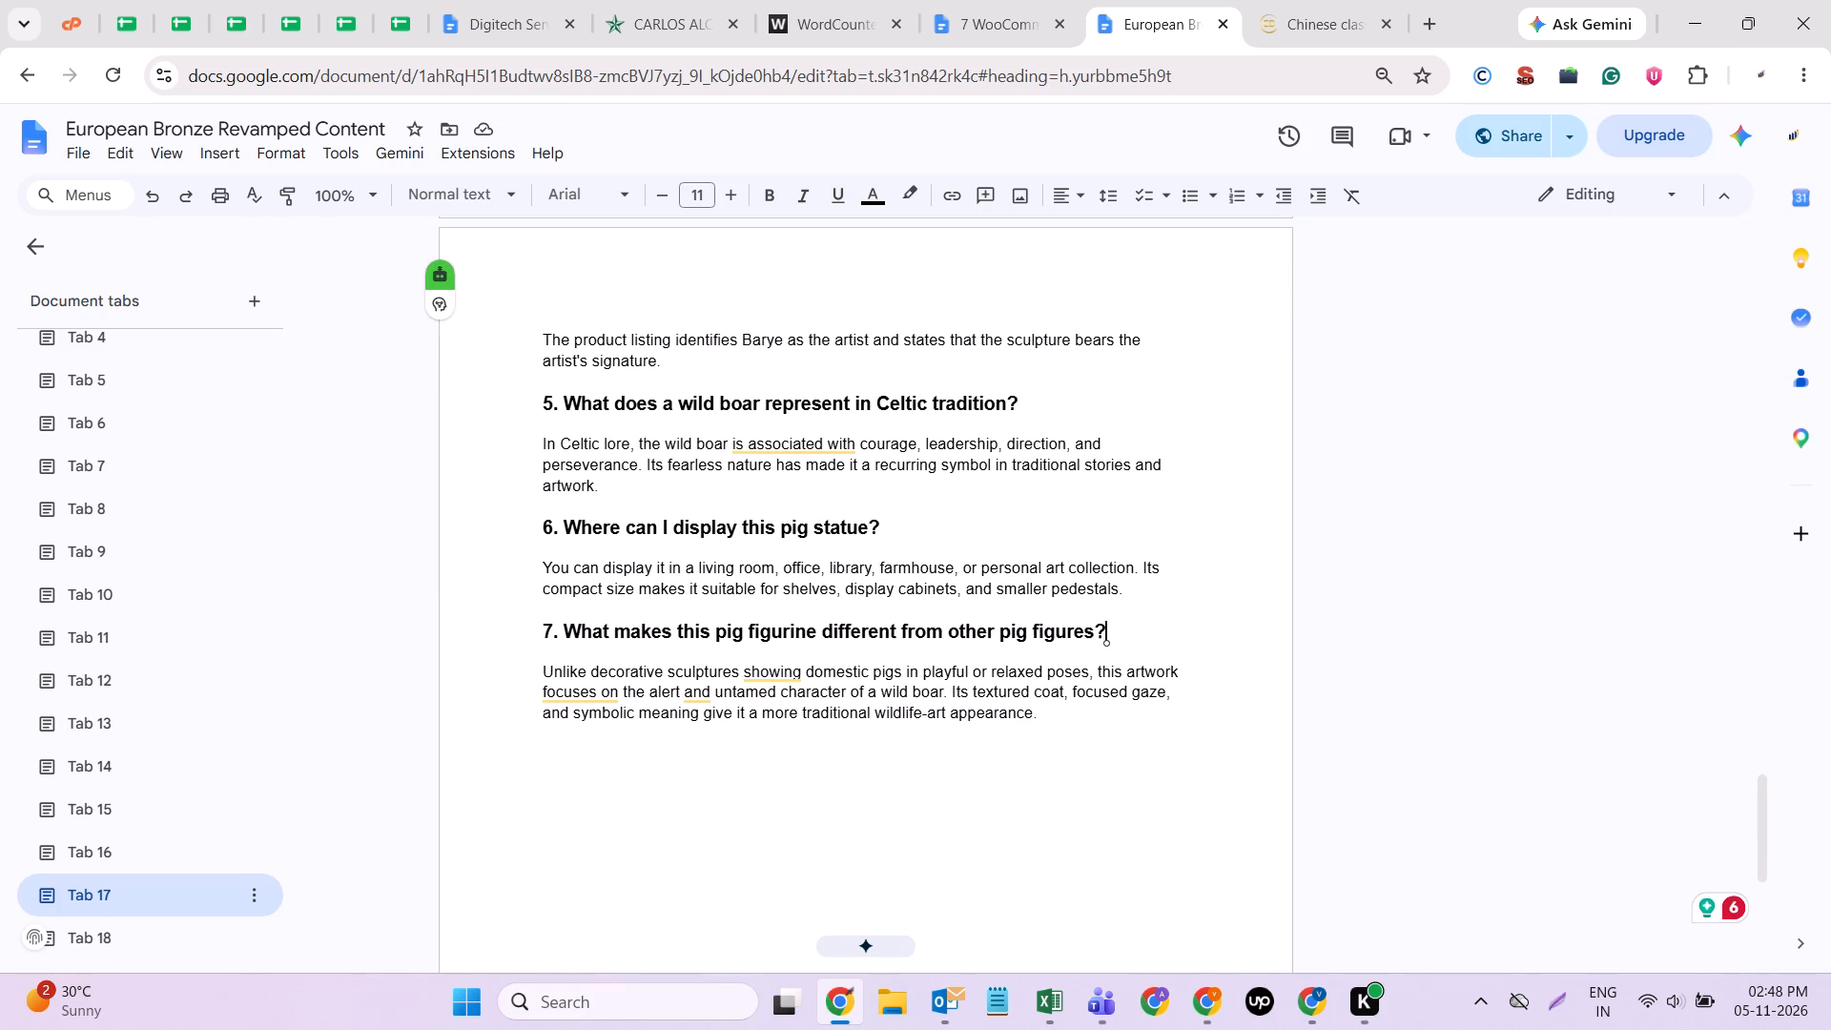
pyautogui.scroll(2, 1157, 625)
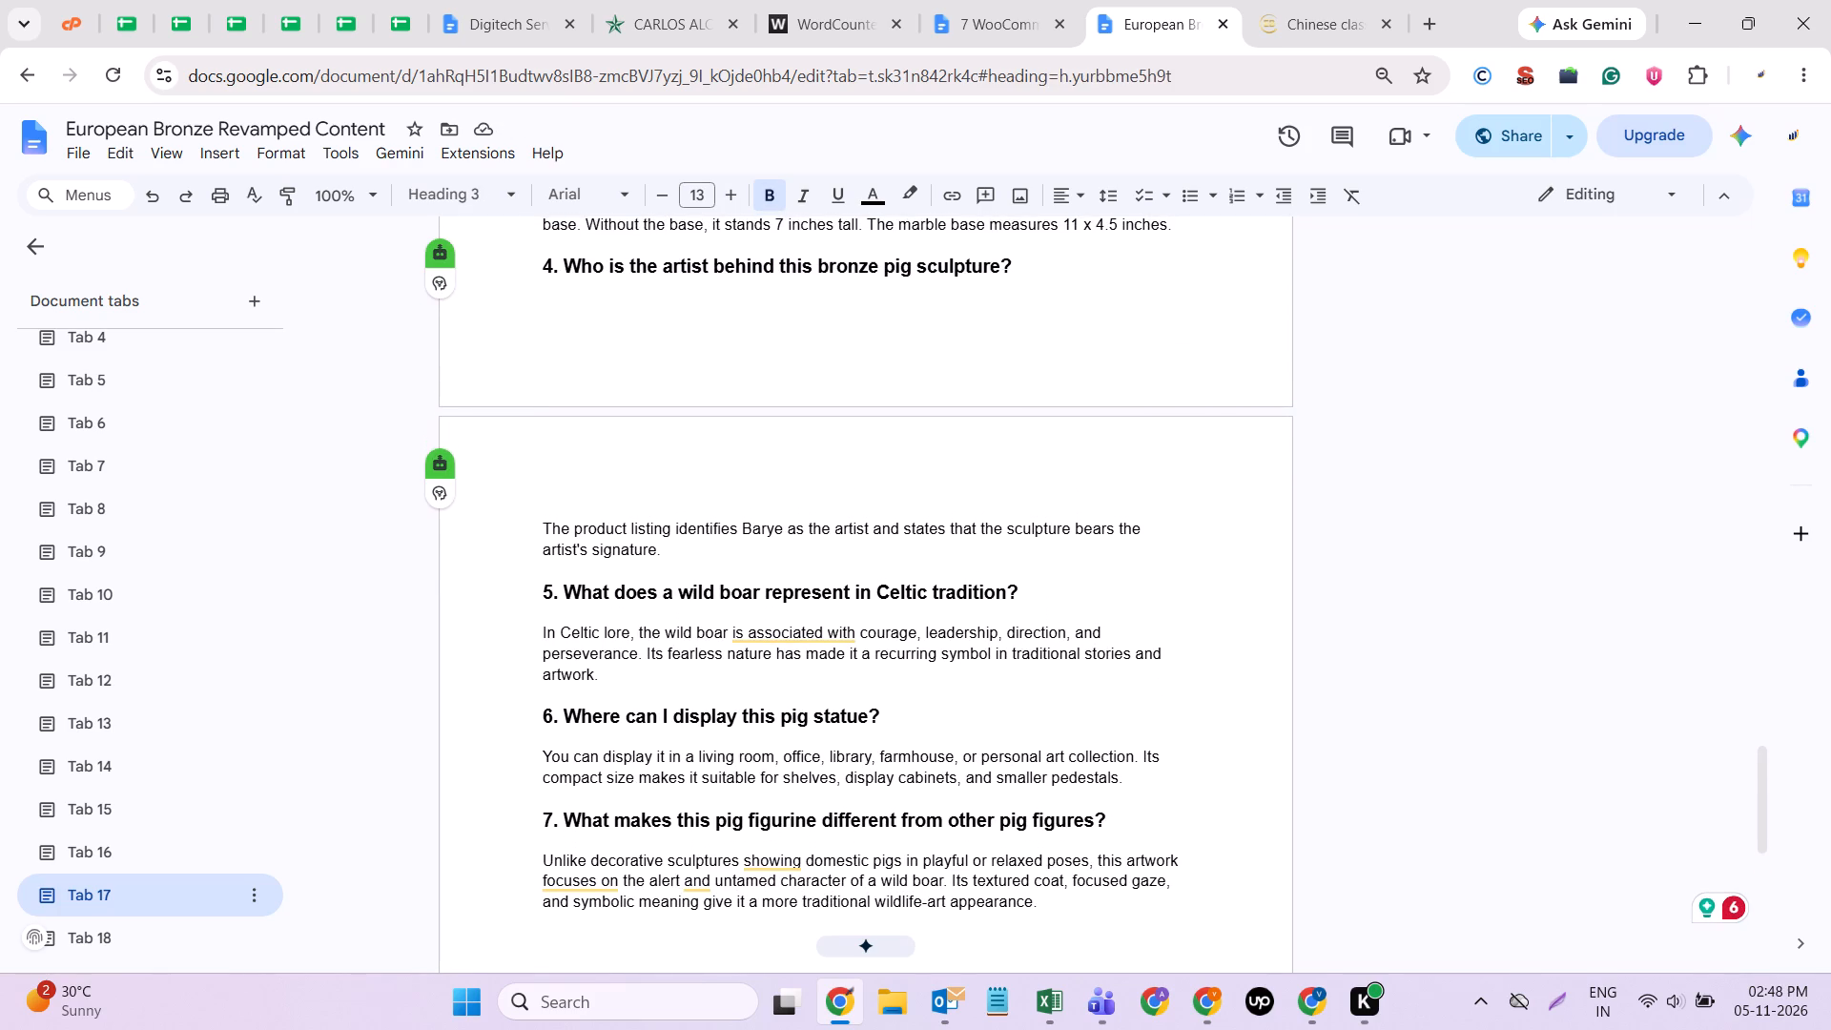
pyautogui.click(1129, 575)
pyautogui.scroll(-1, 1129, 575)
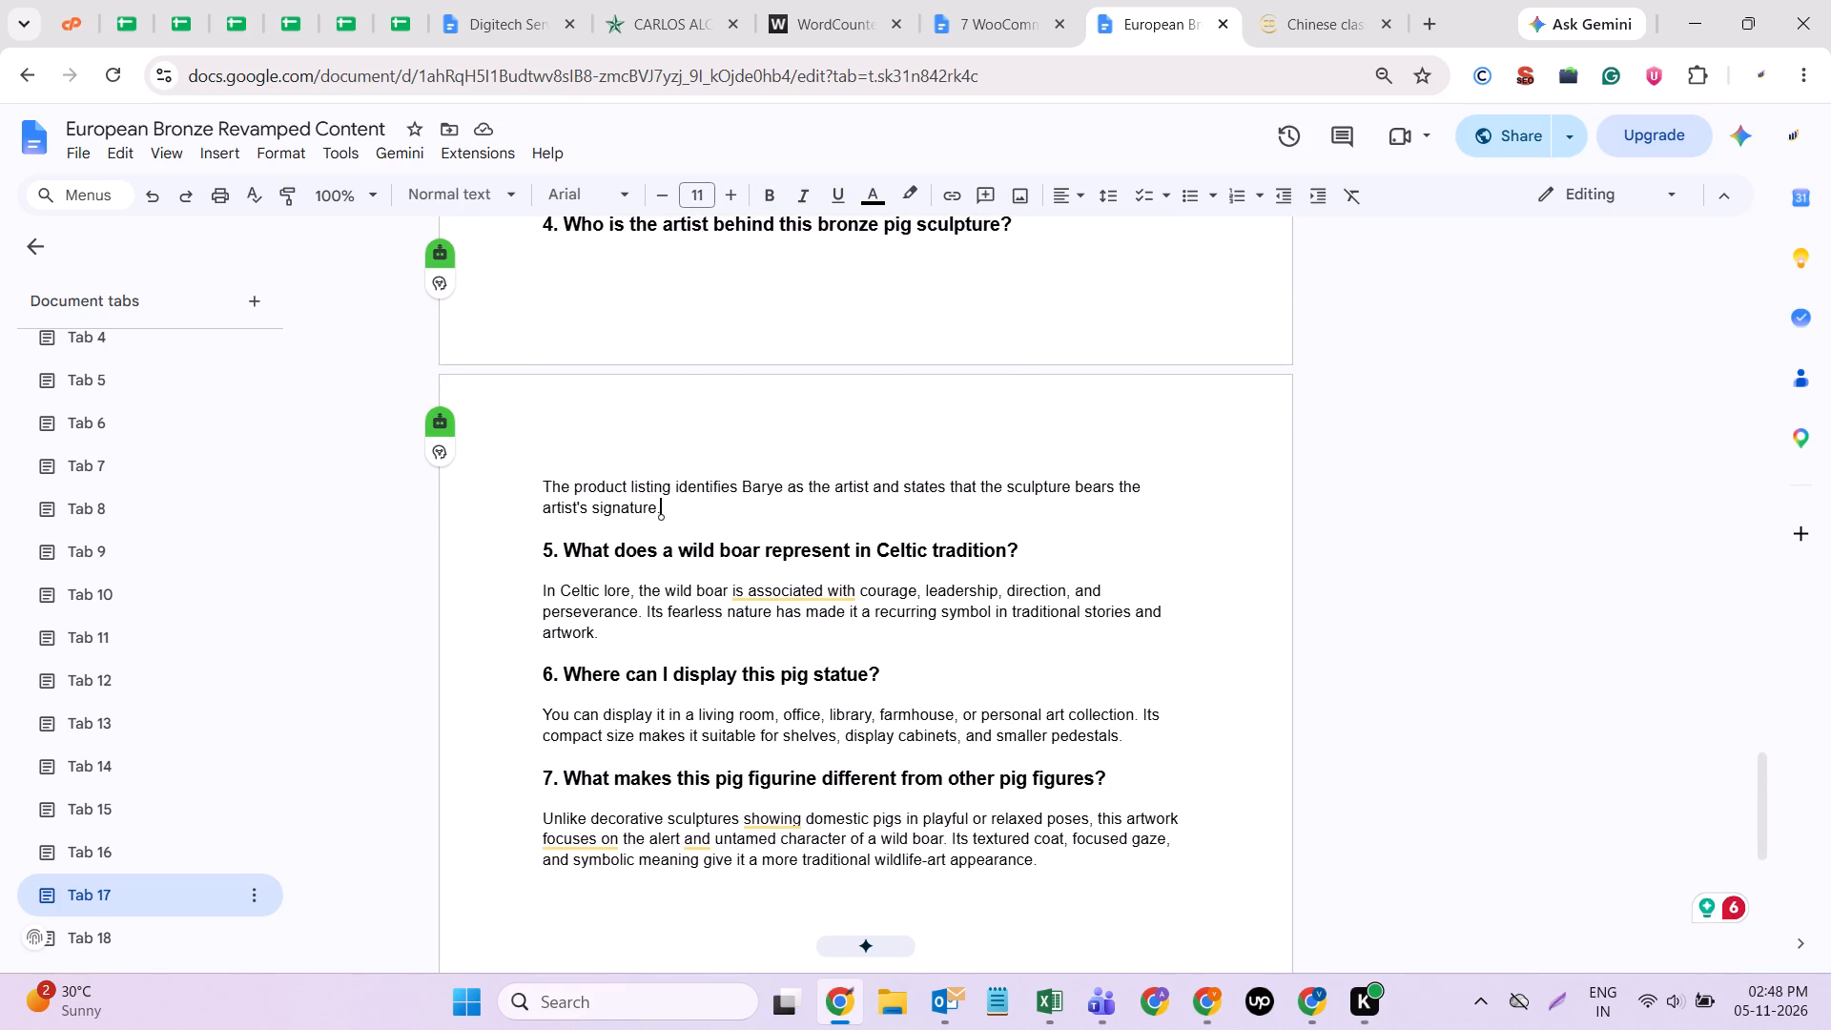
pyautogui.scroll(-1, 1129, 575)
pyautogui.click(1129, 575)
pyautogui.scroll(-1, 1129, 575)
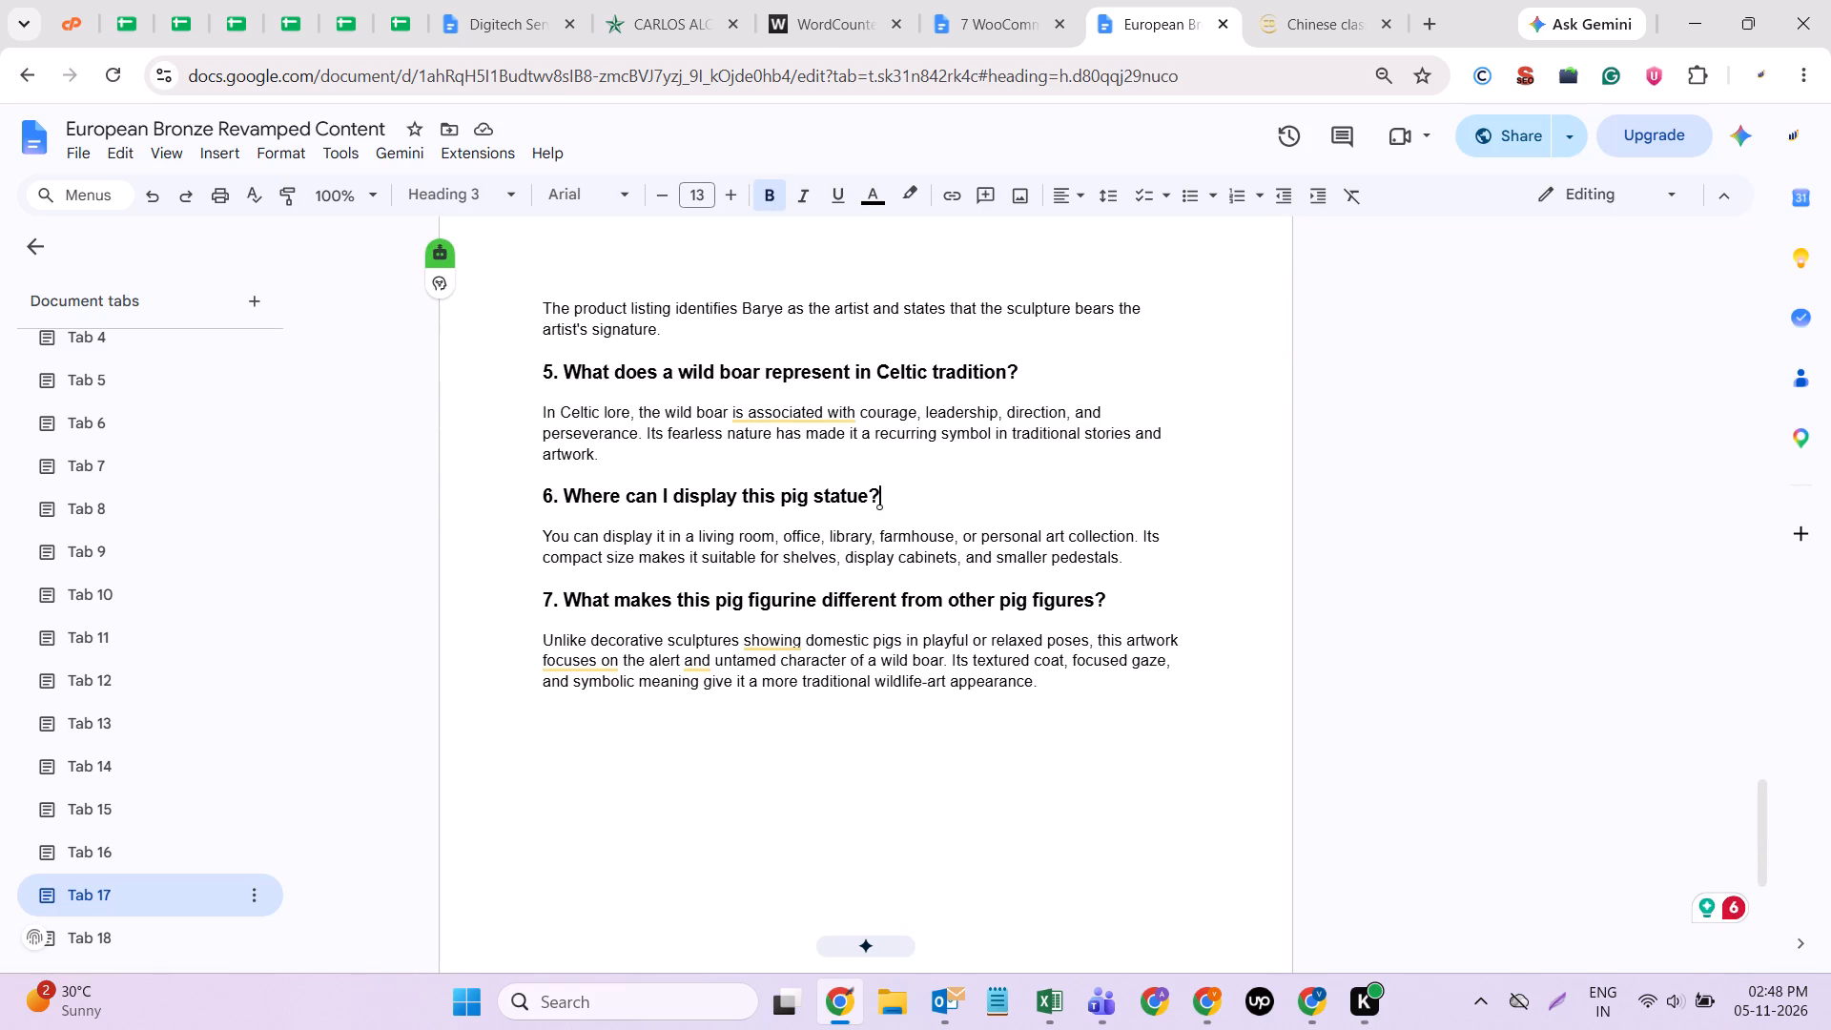
pyautogui.scroll(-1, 1129, 575)
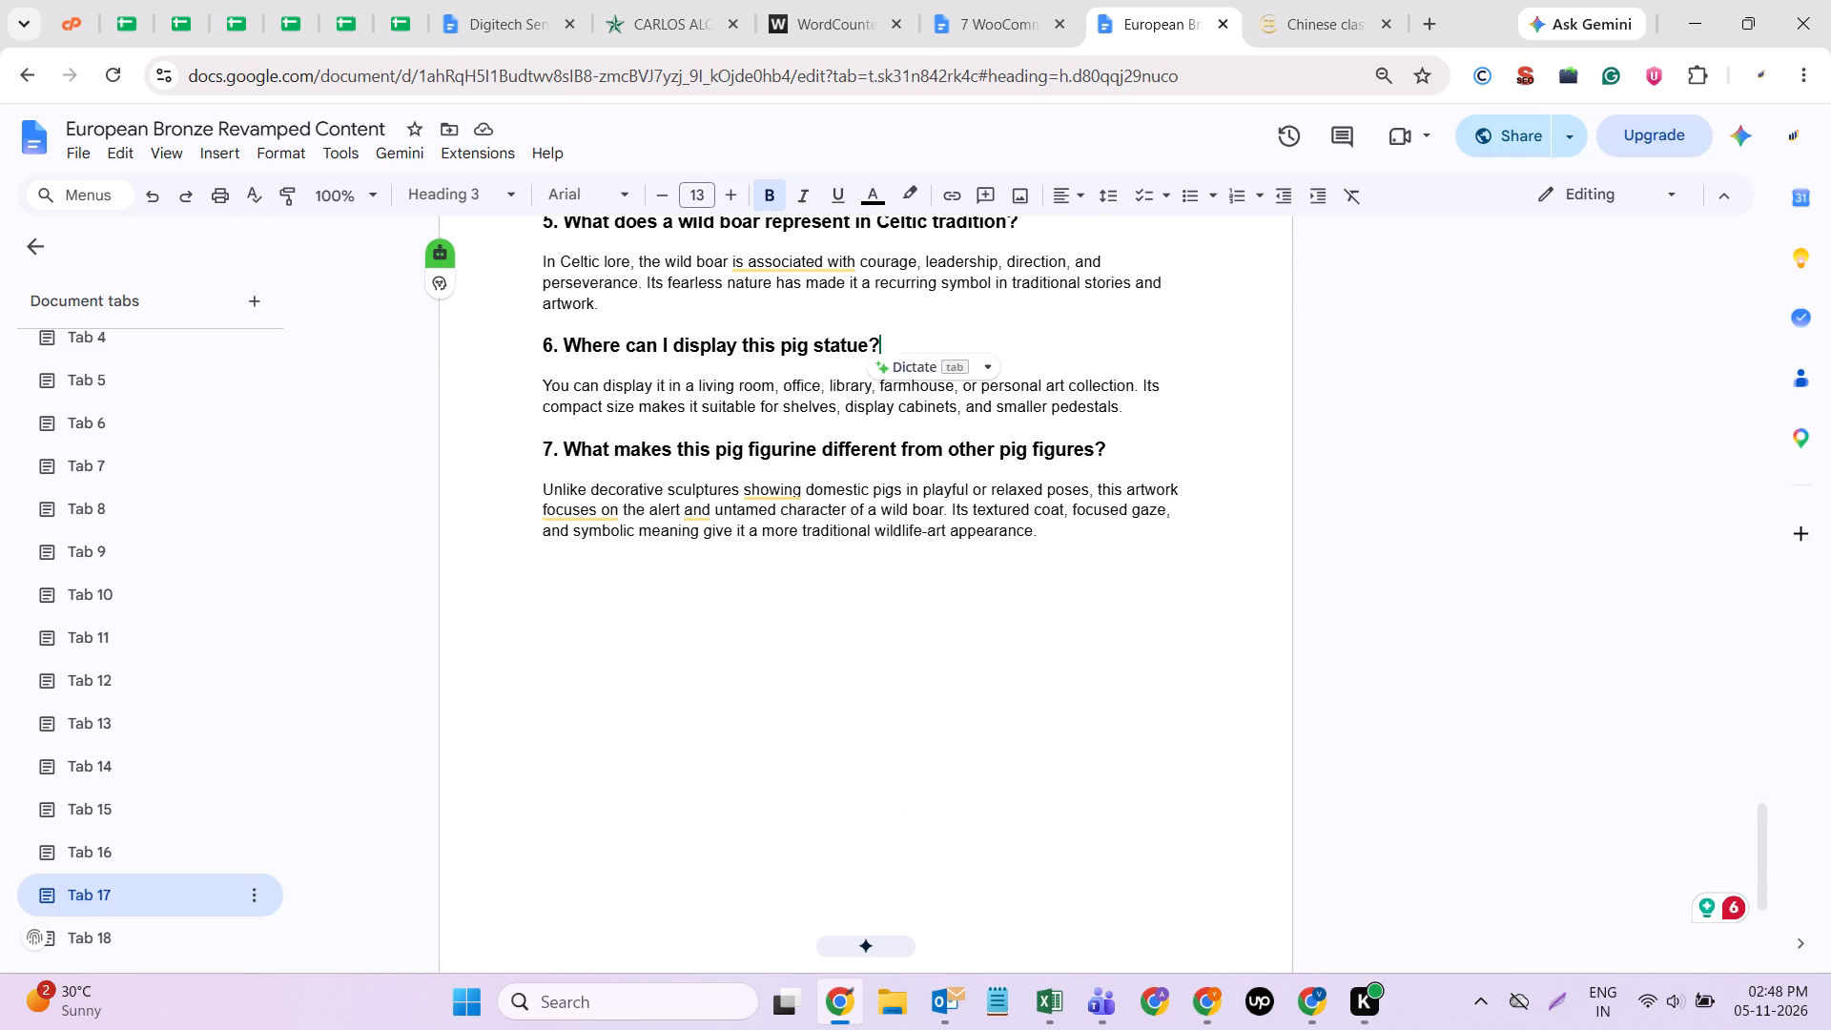
pyautogui.click(1156, 586)
pyautogui.scroll(2, 1156, 586)
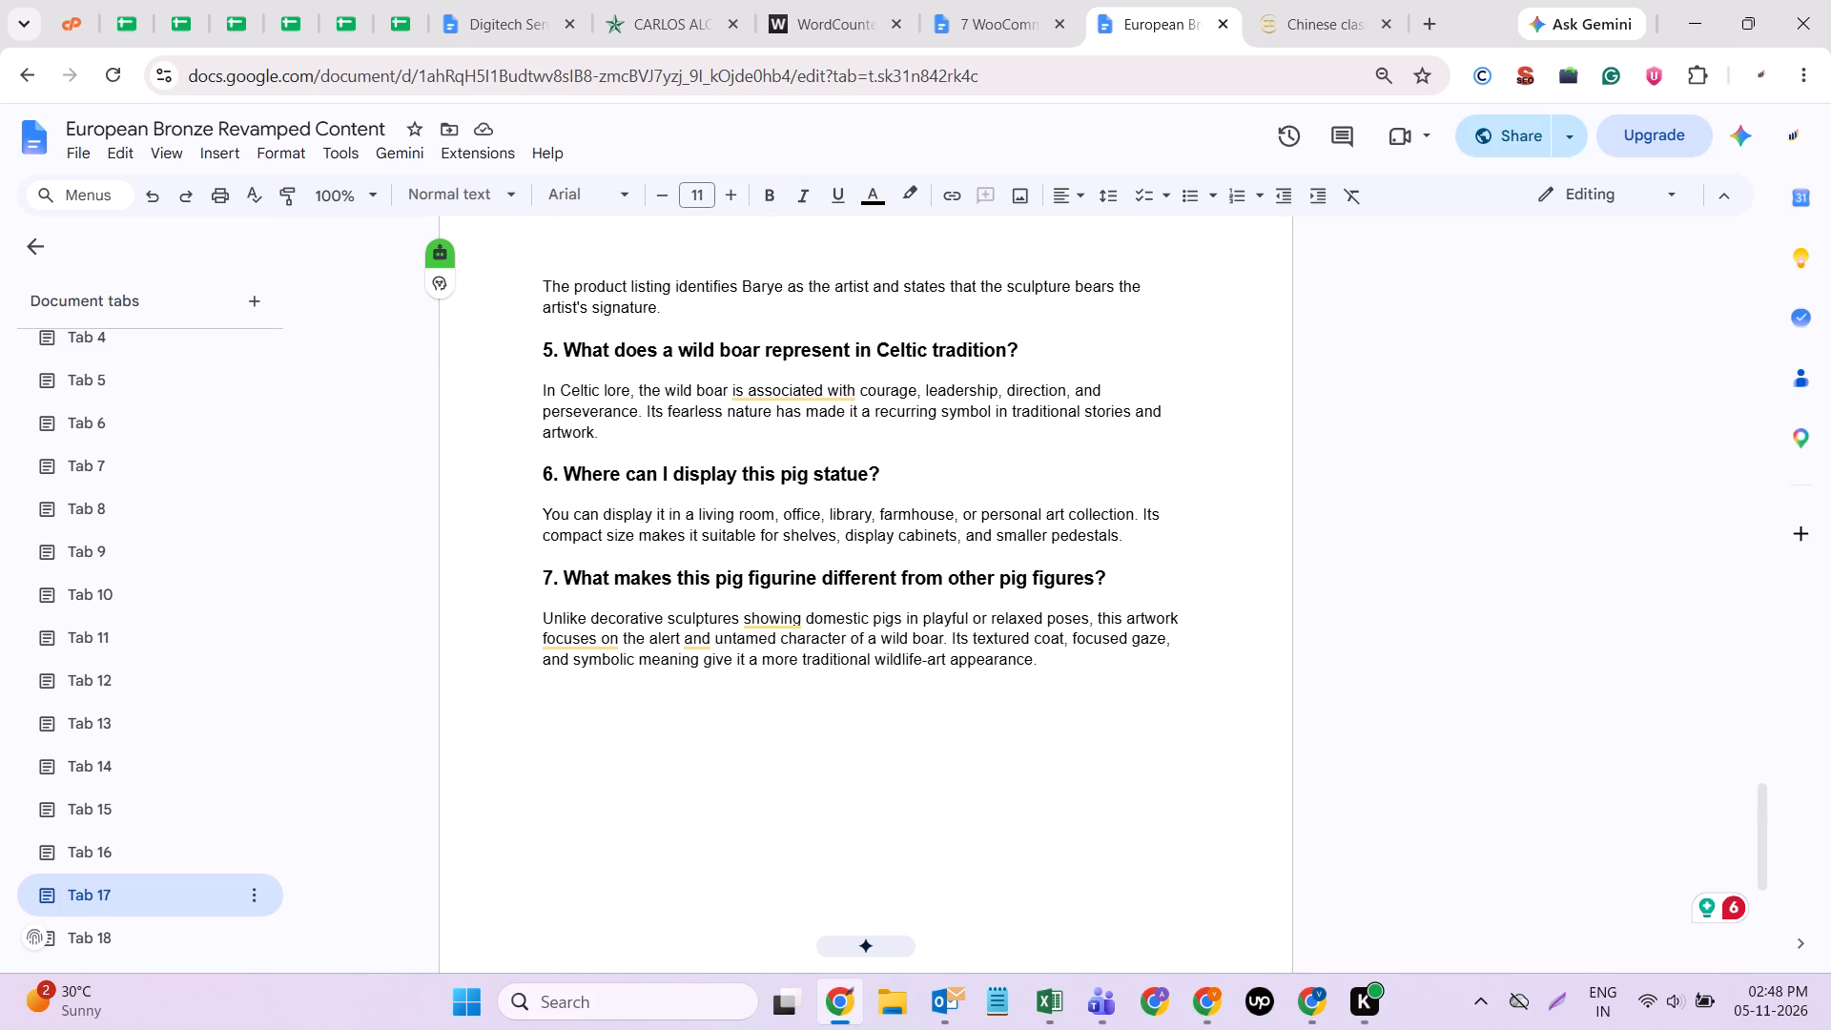
pyautogui.click(1156, 573)
pyautogui.scroll(1, 1156, 573)
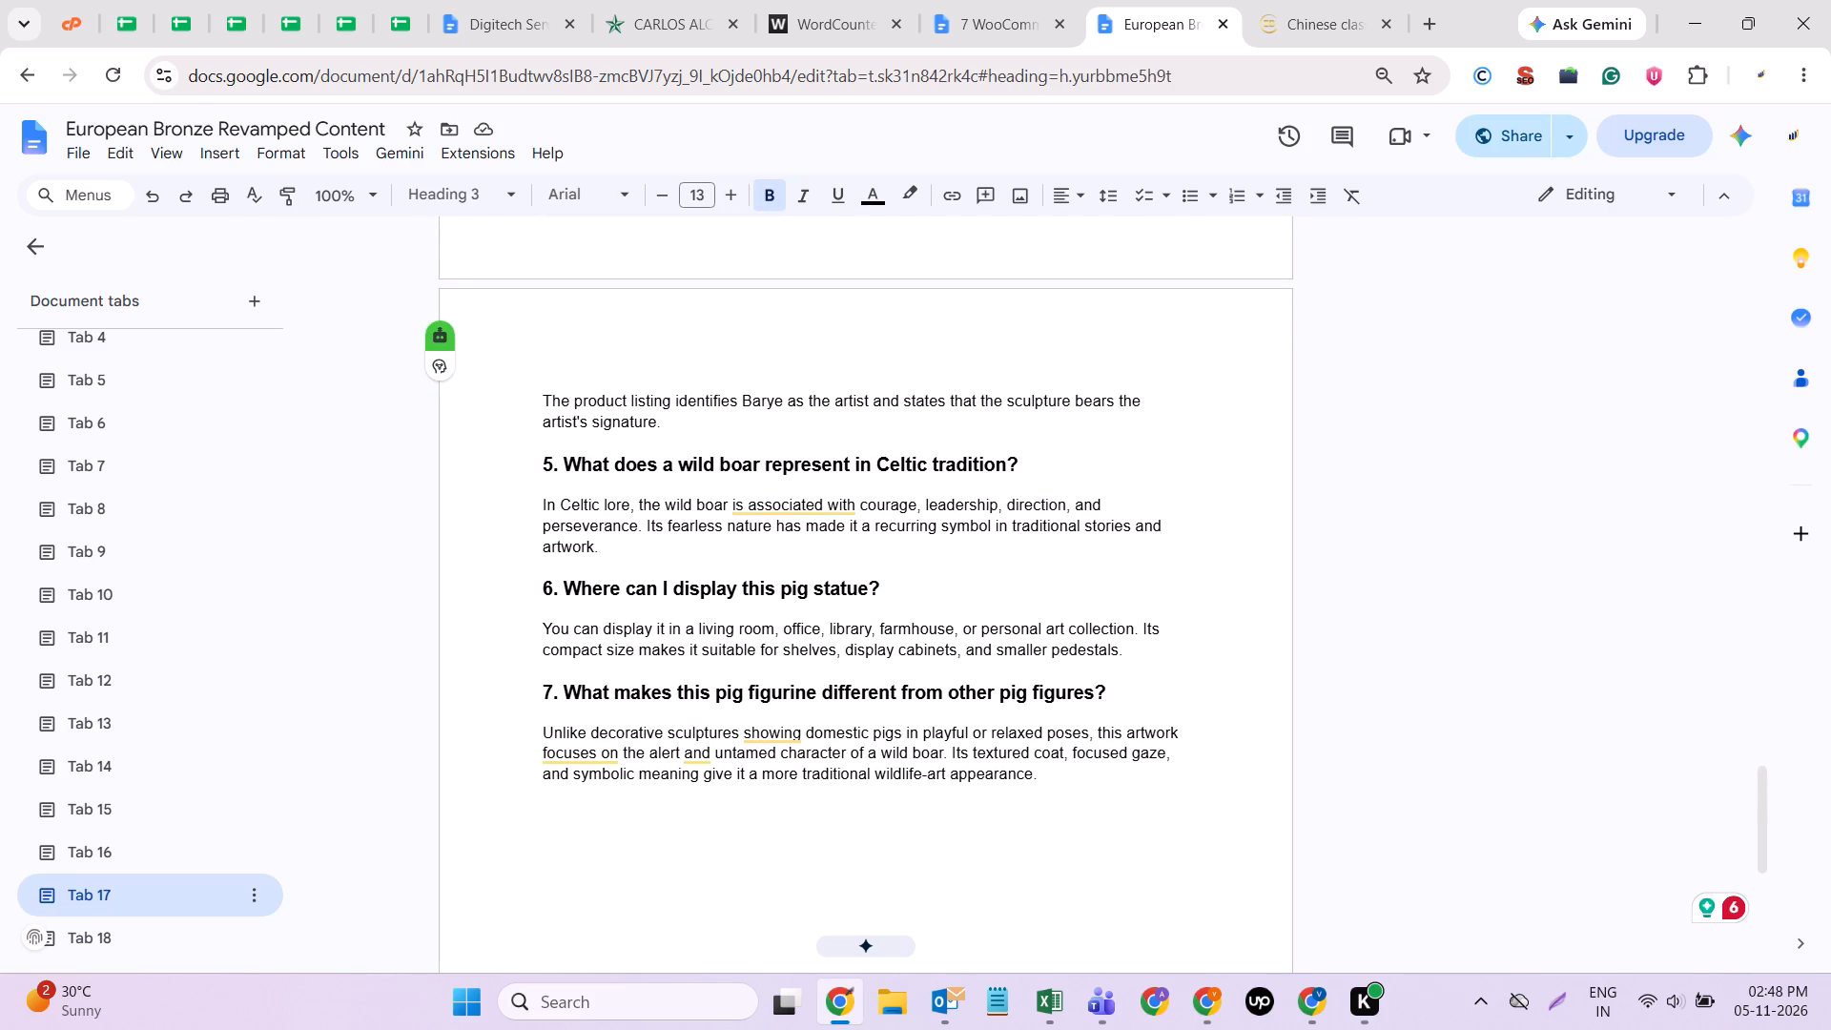
pyautogui.click(1120, 566)
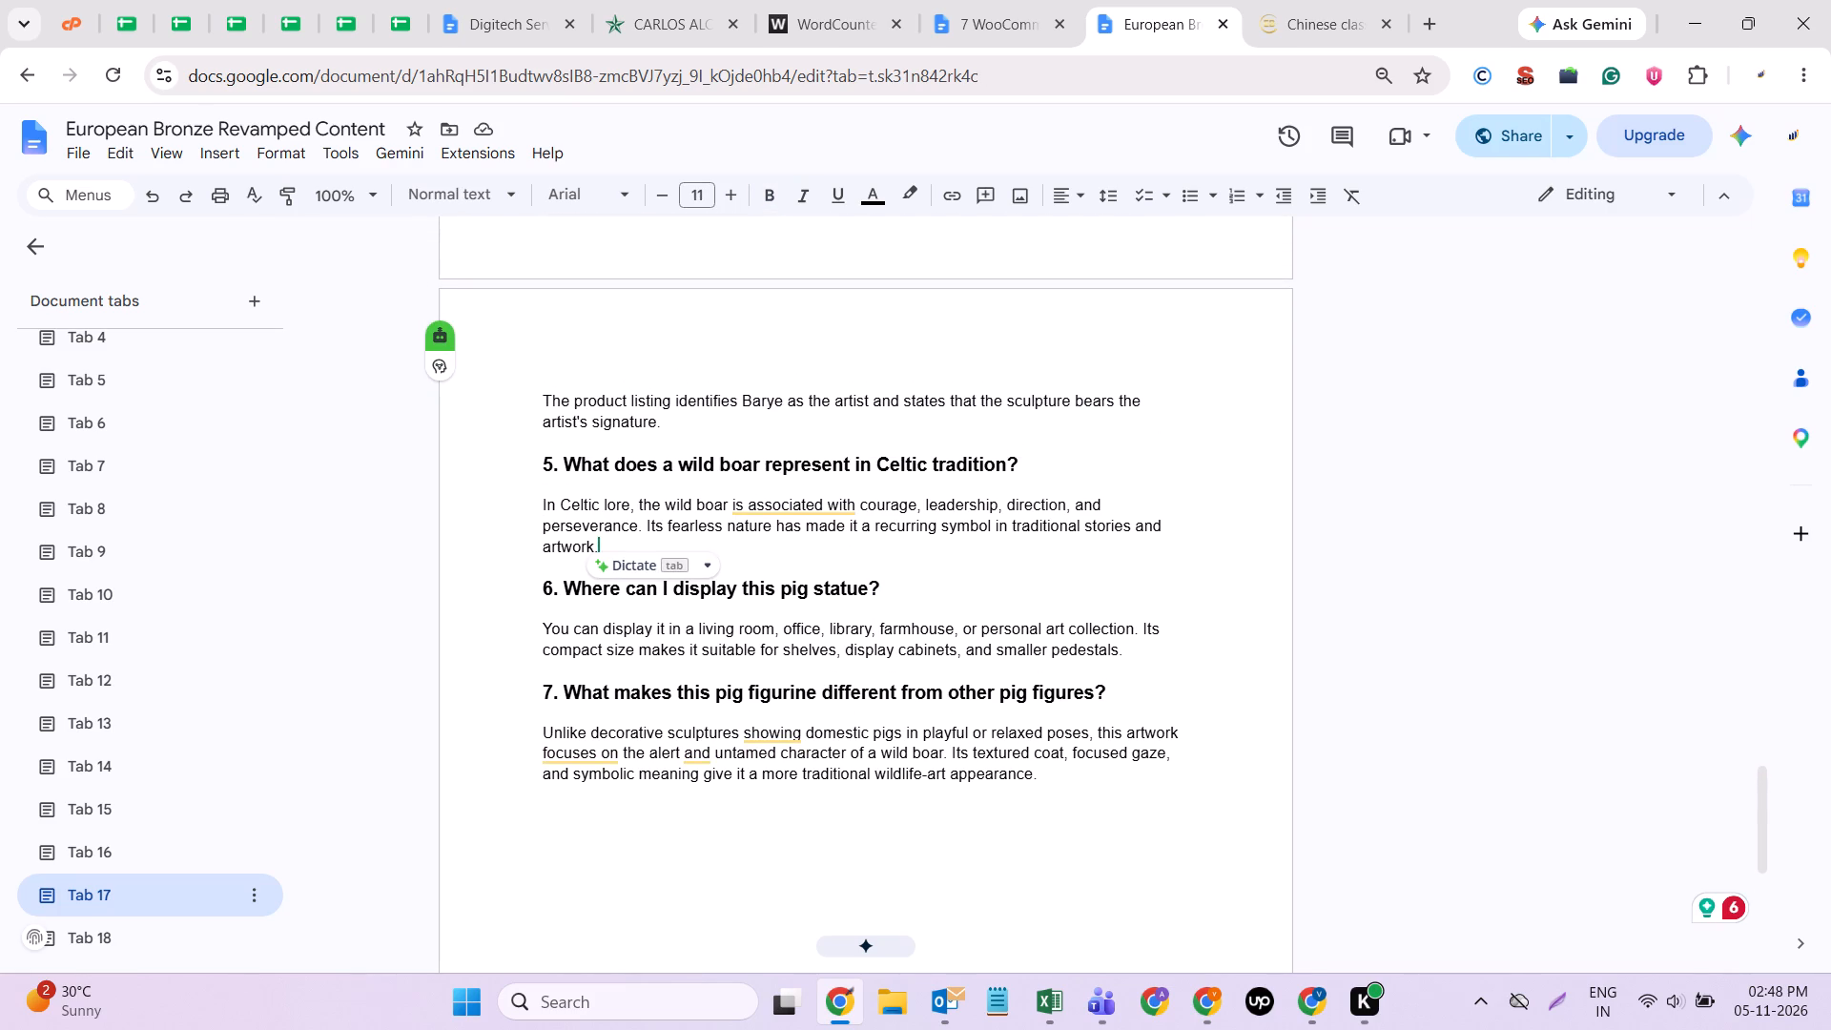
# Correct "lost wax" to "lost-wax" in the second paragraph of the Benefits of Choosing This Bronze Pig Sculpture section.
pyautogui.scroll(8, 1120, 566)
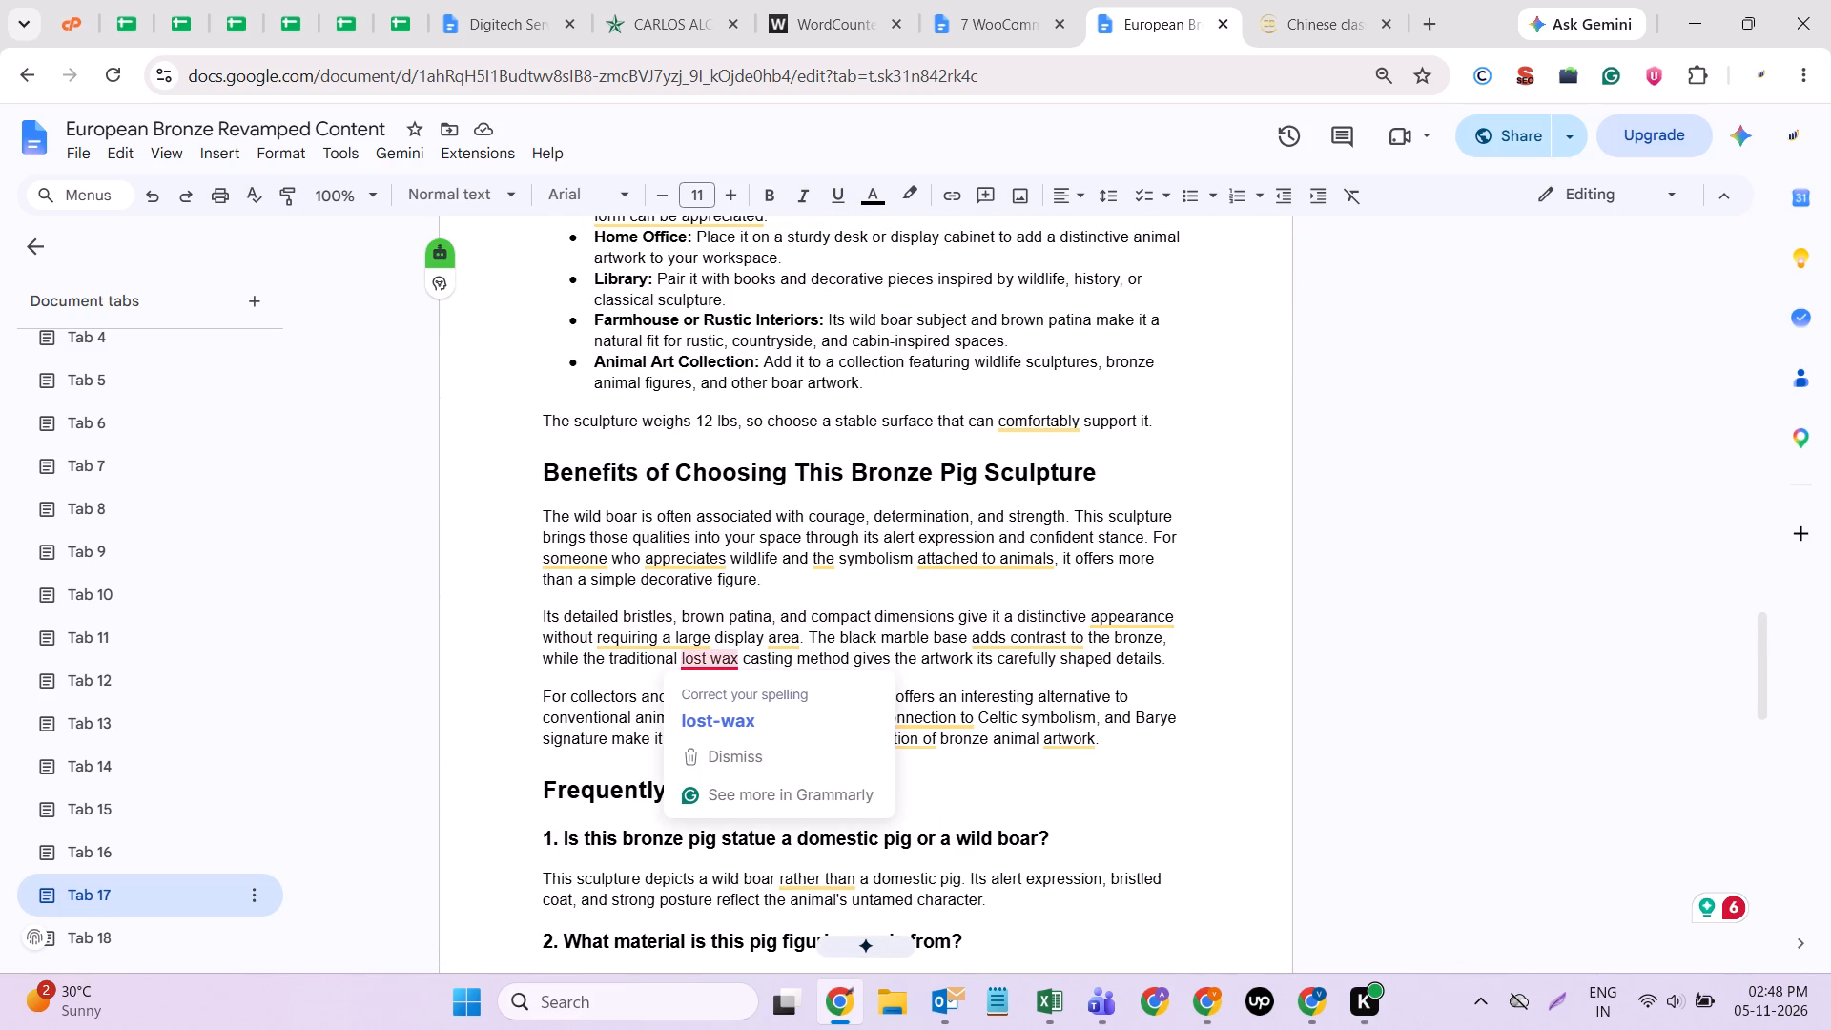
pyautogui.click(710, 717)
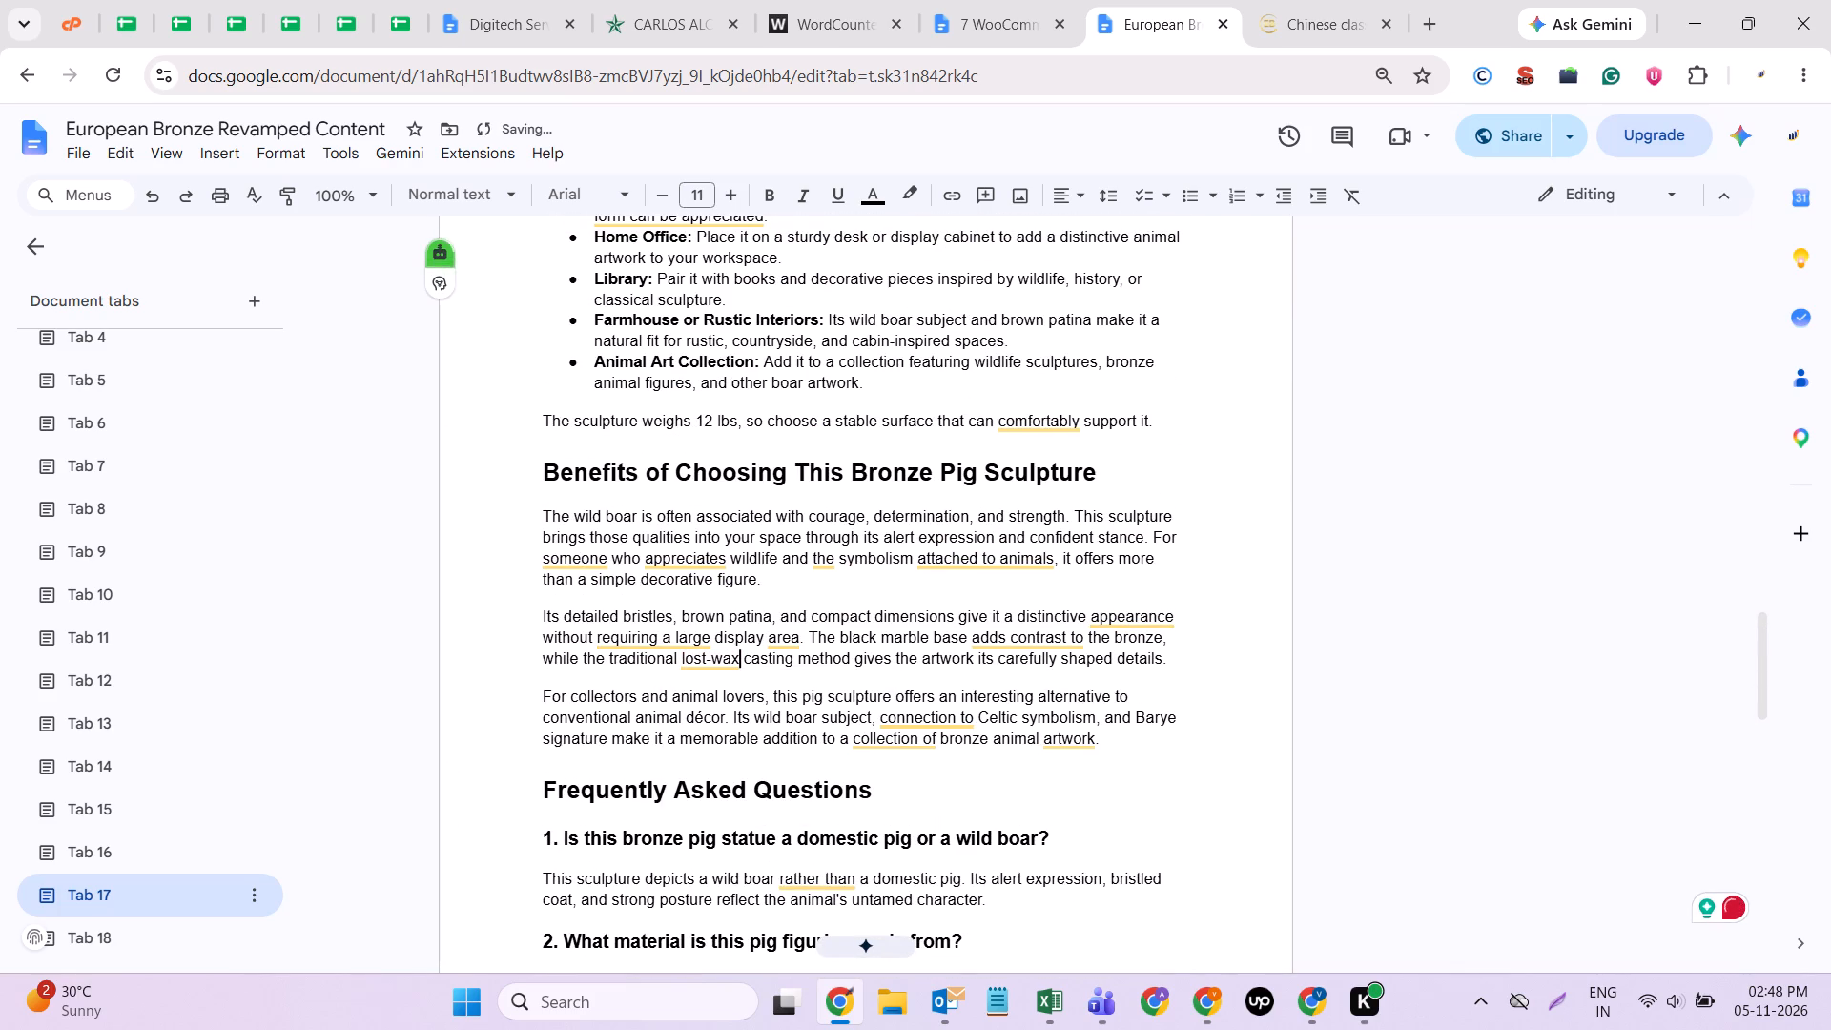
pyautogui.click(1144, 693)
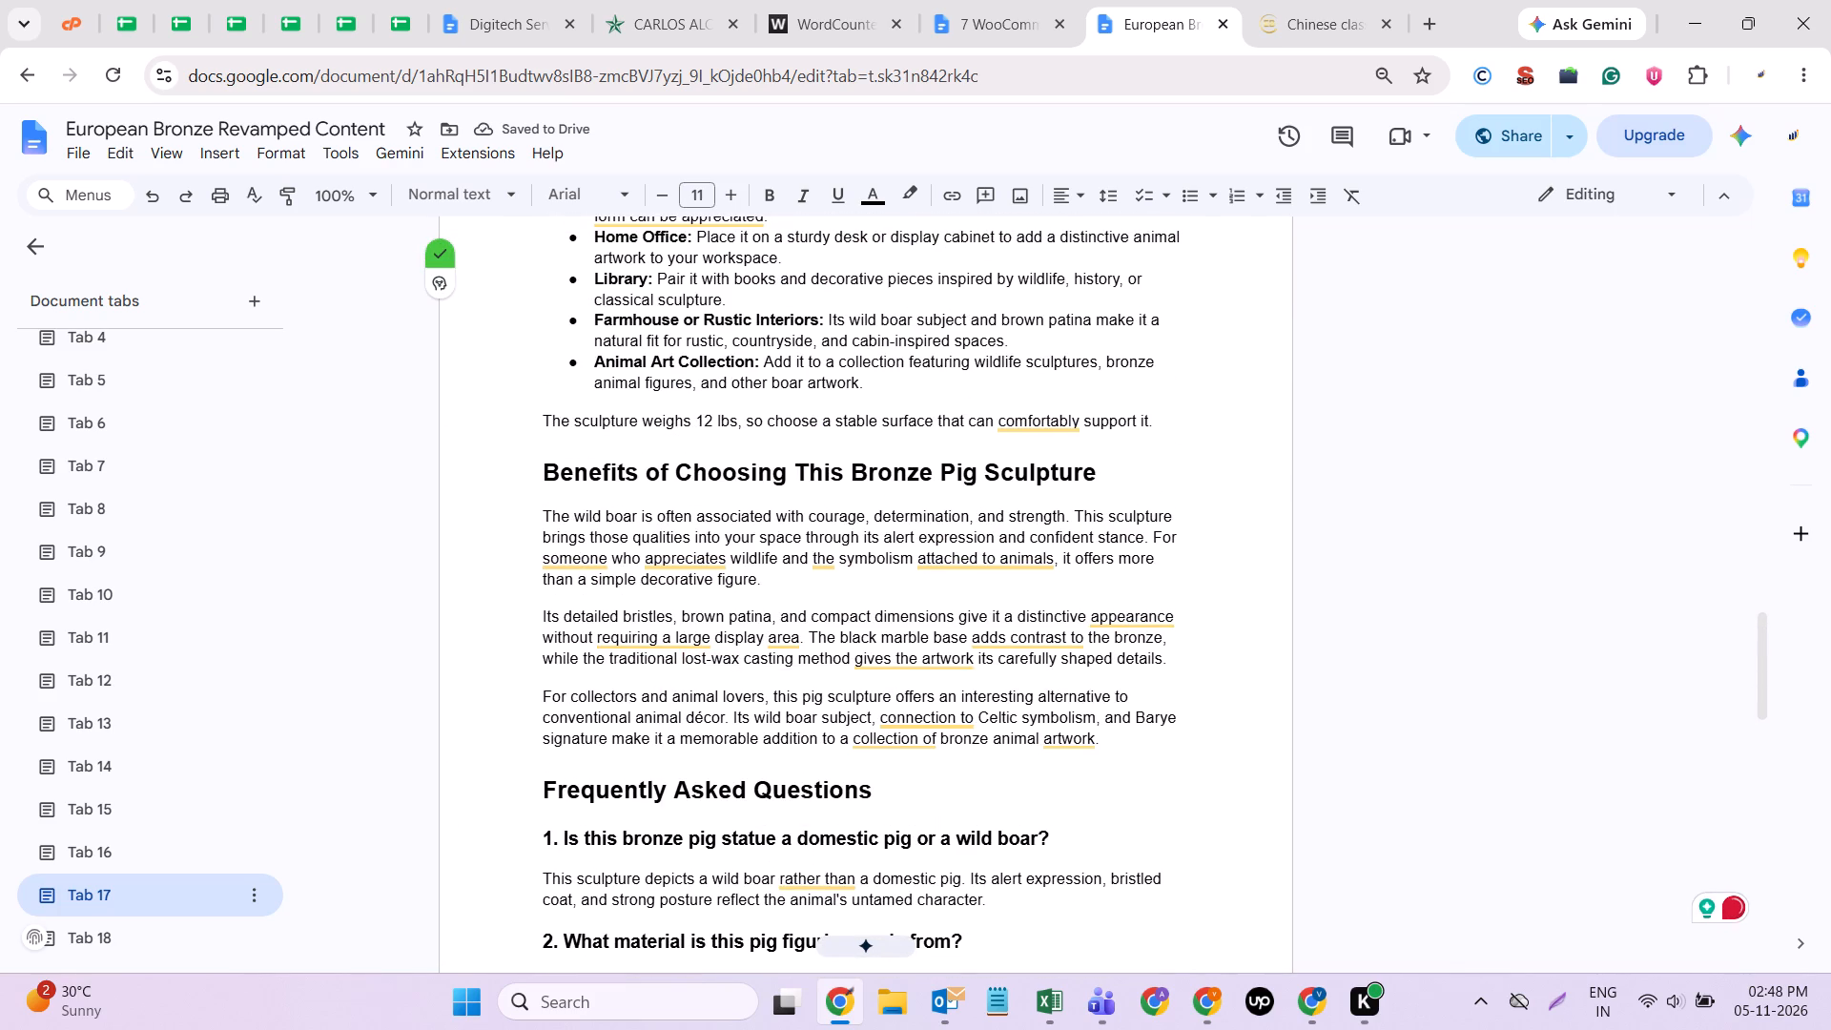
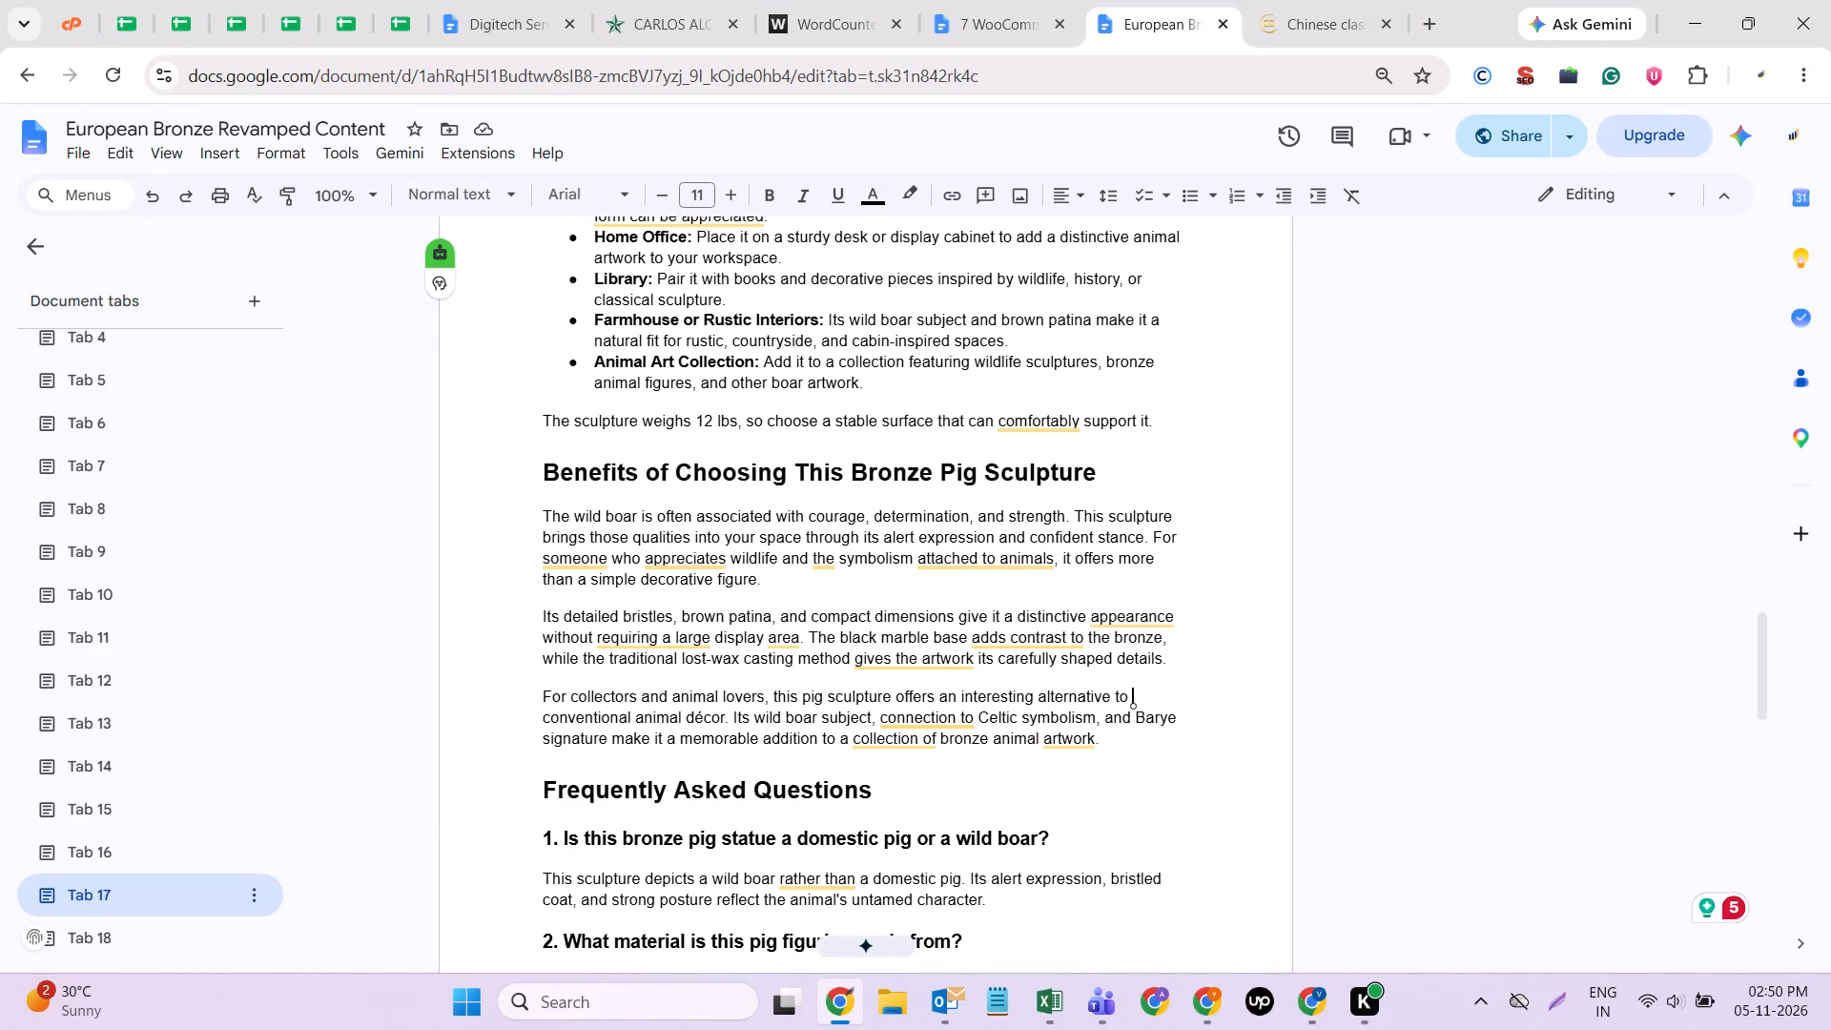
# In the answer to FAQ 2, accept Grammarly's suggestion removing "copper" from "pure copper bronze".
pyautogui.scroll(-1, 1209, 564)
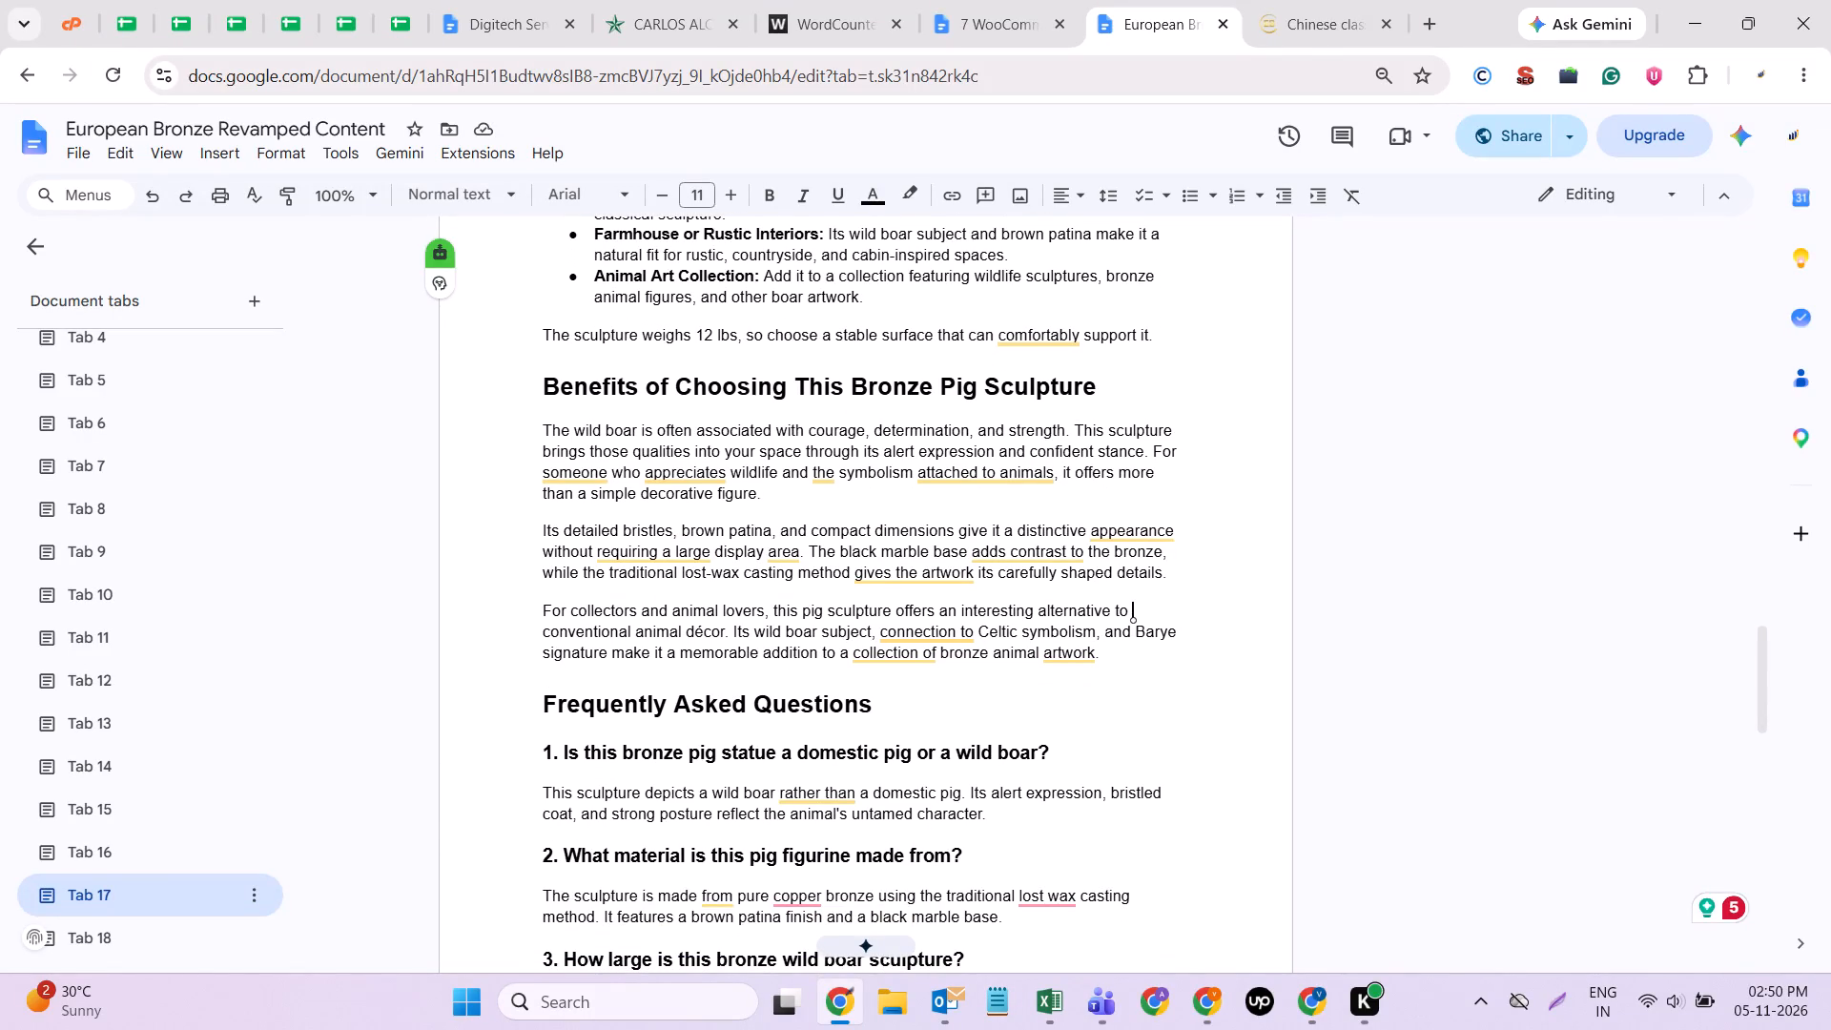
pyautogui.scroll(-1, 1209, 564)
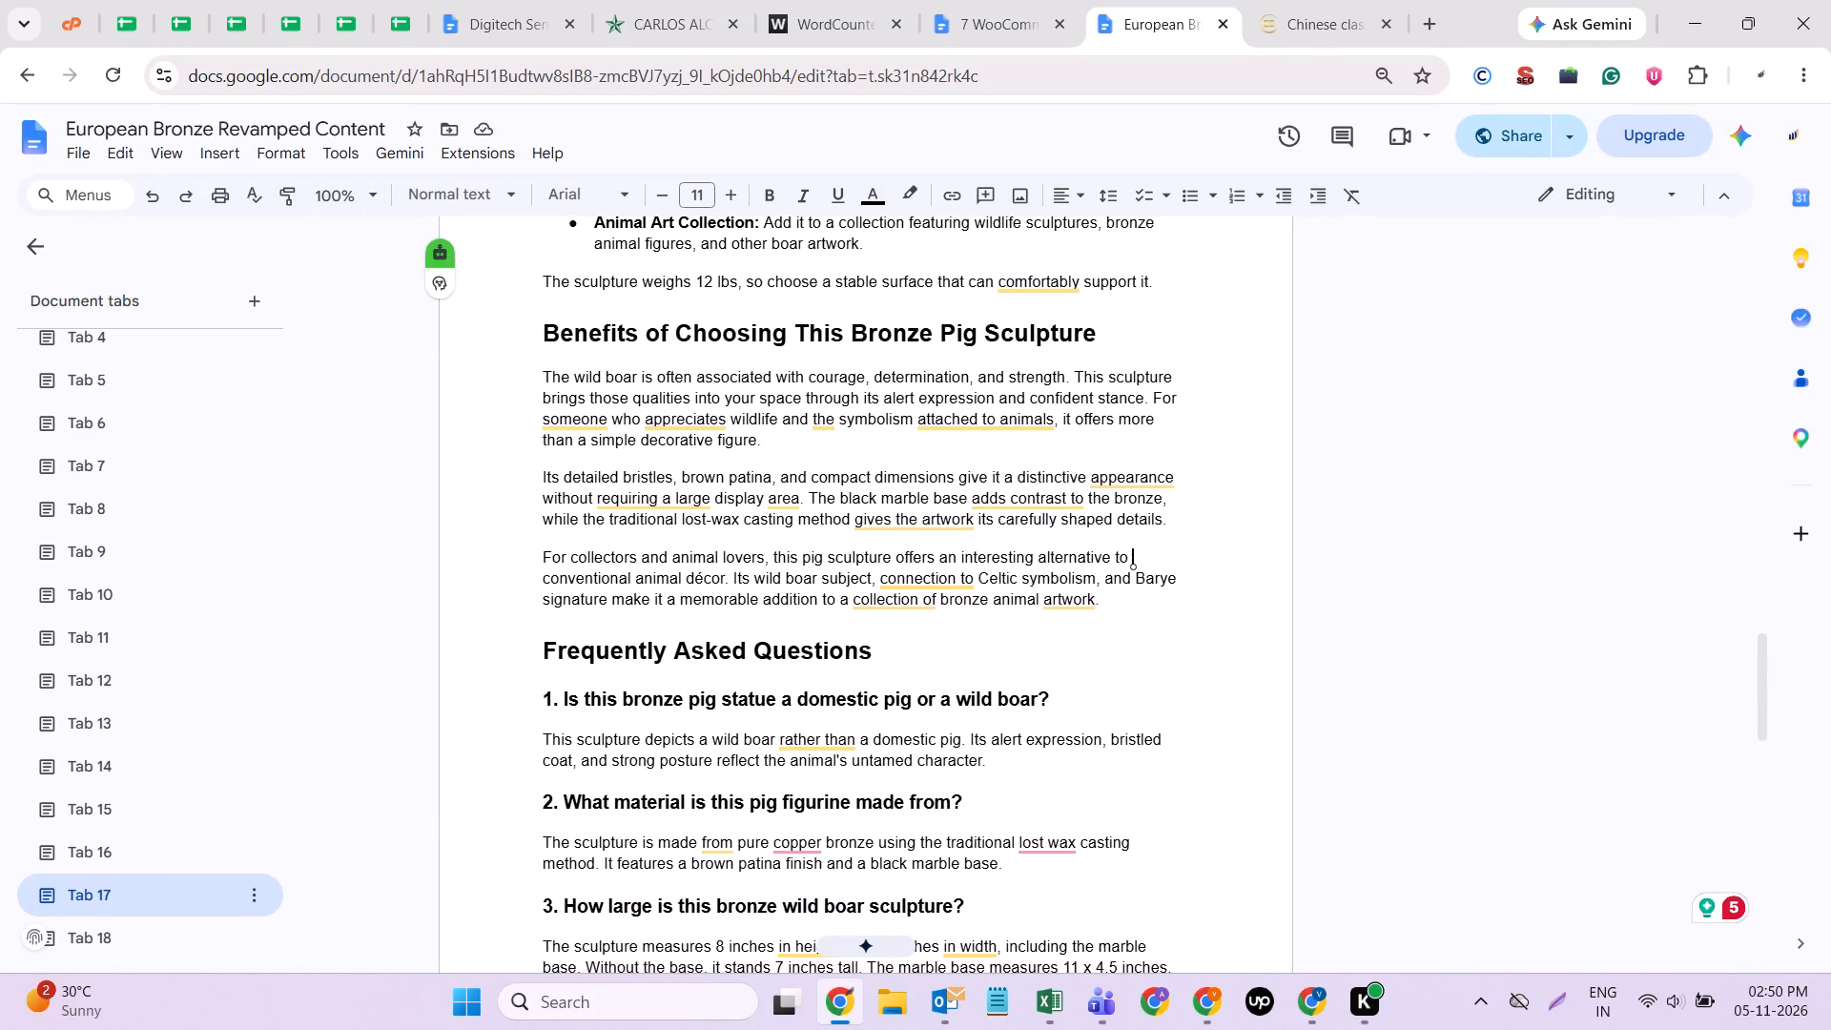
pyautogui.scroll(-5, 897, 693)
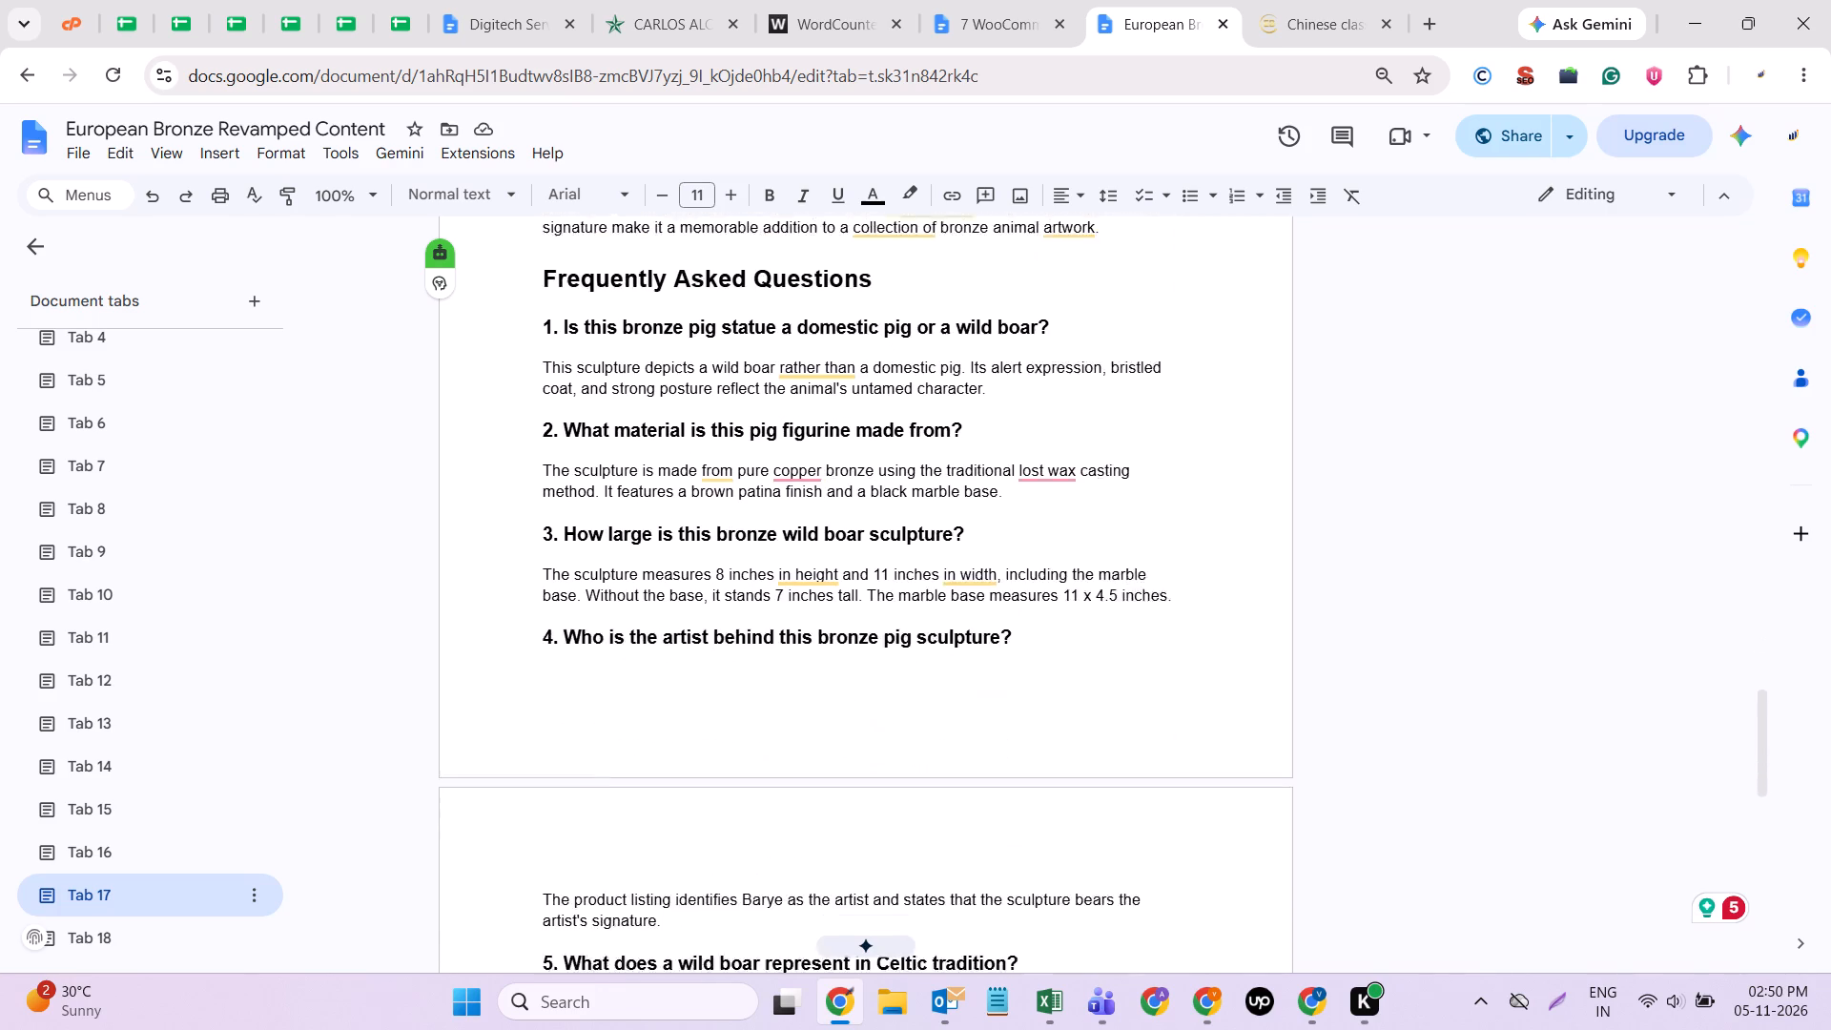
pyautogui.scroll(-1, 897, 693)
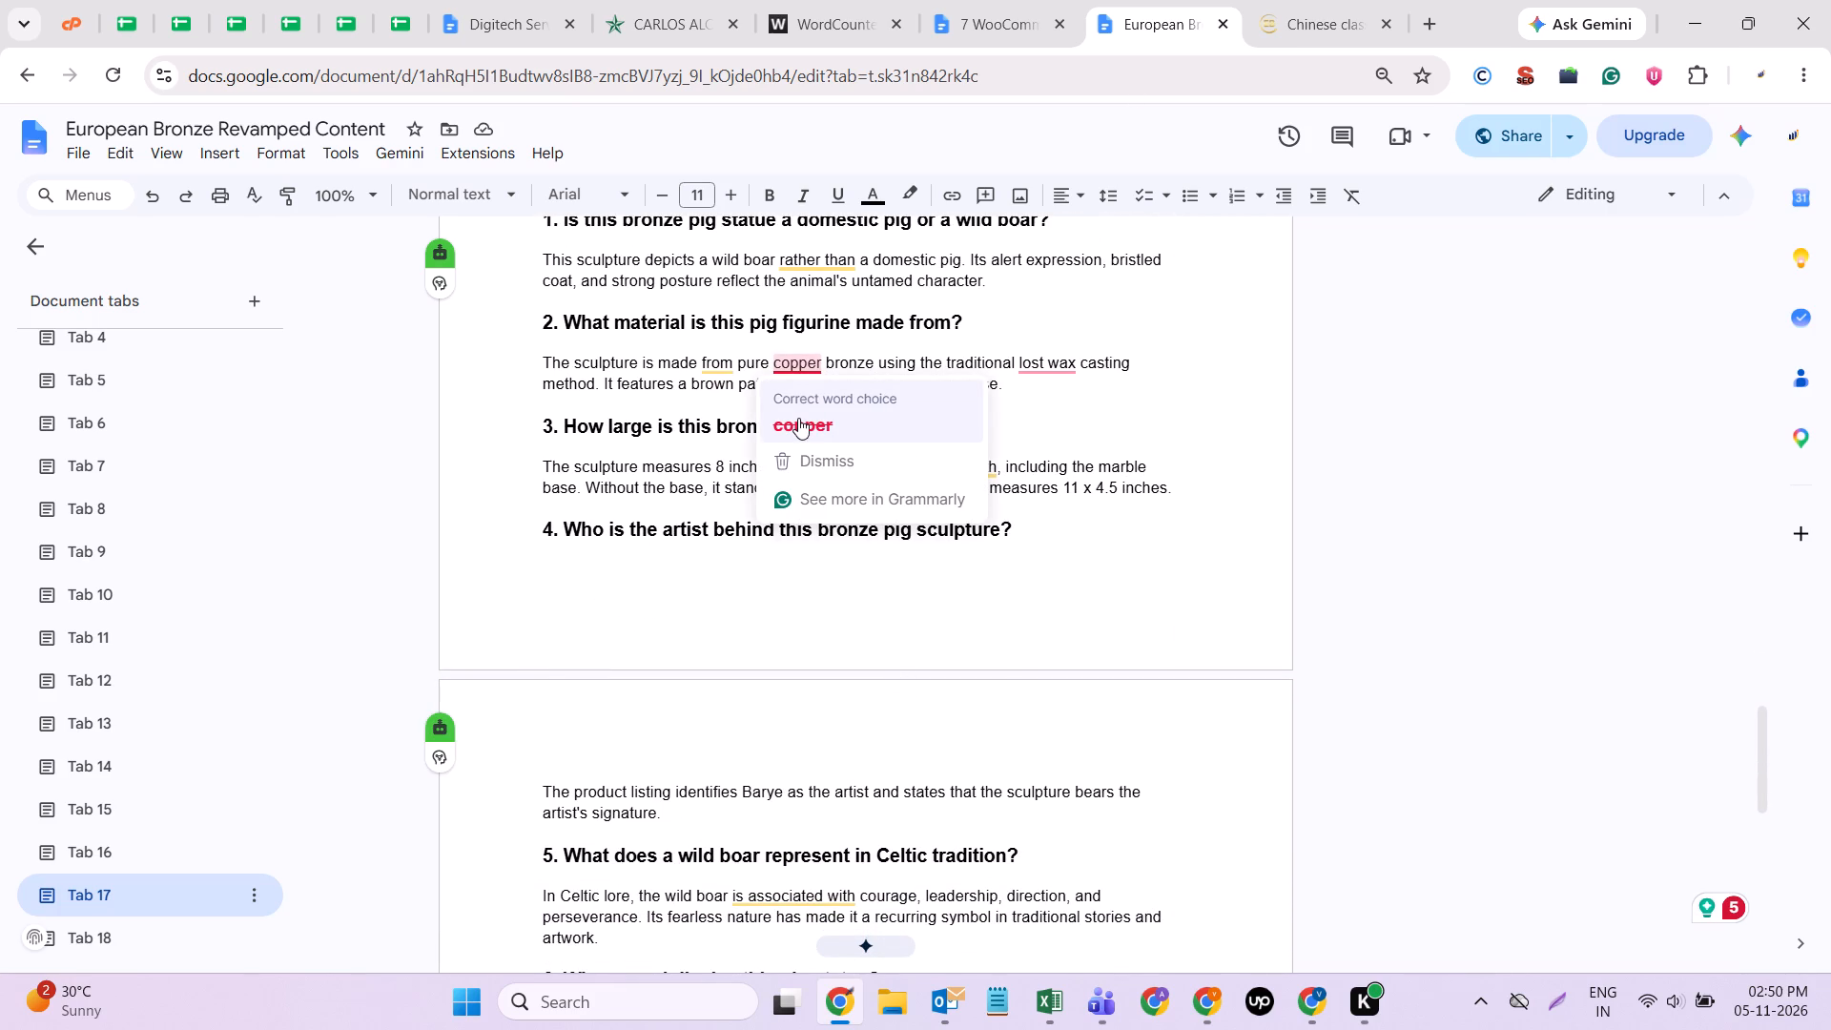
pyautogui.click(798, 418)
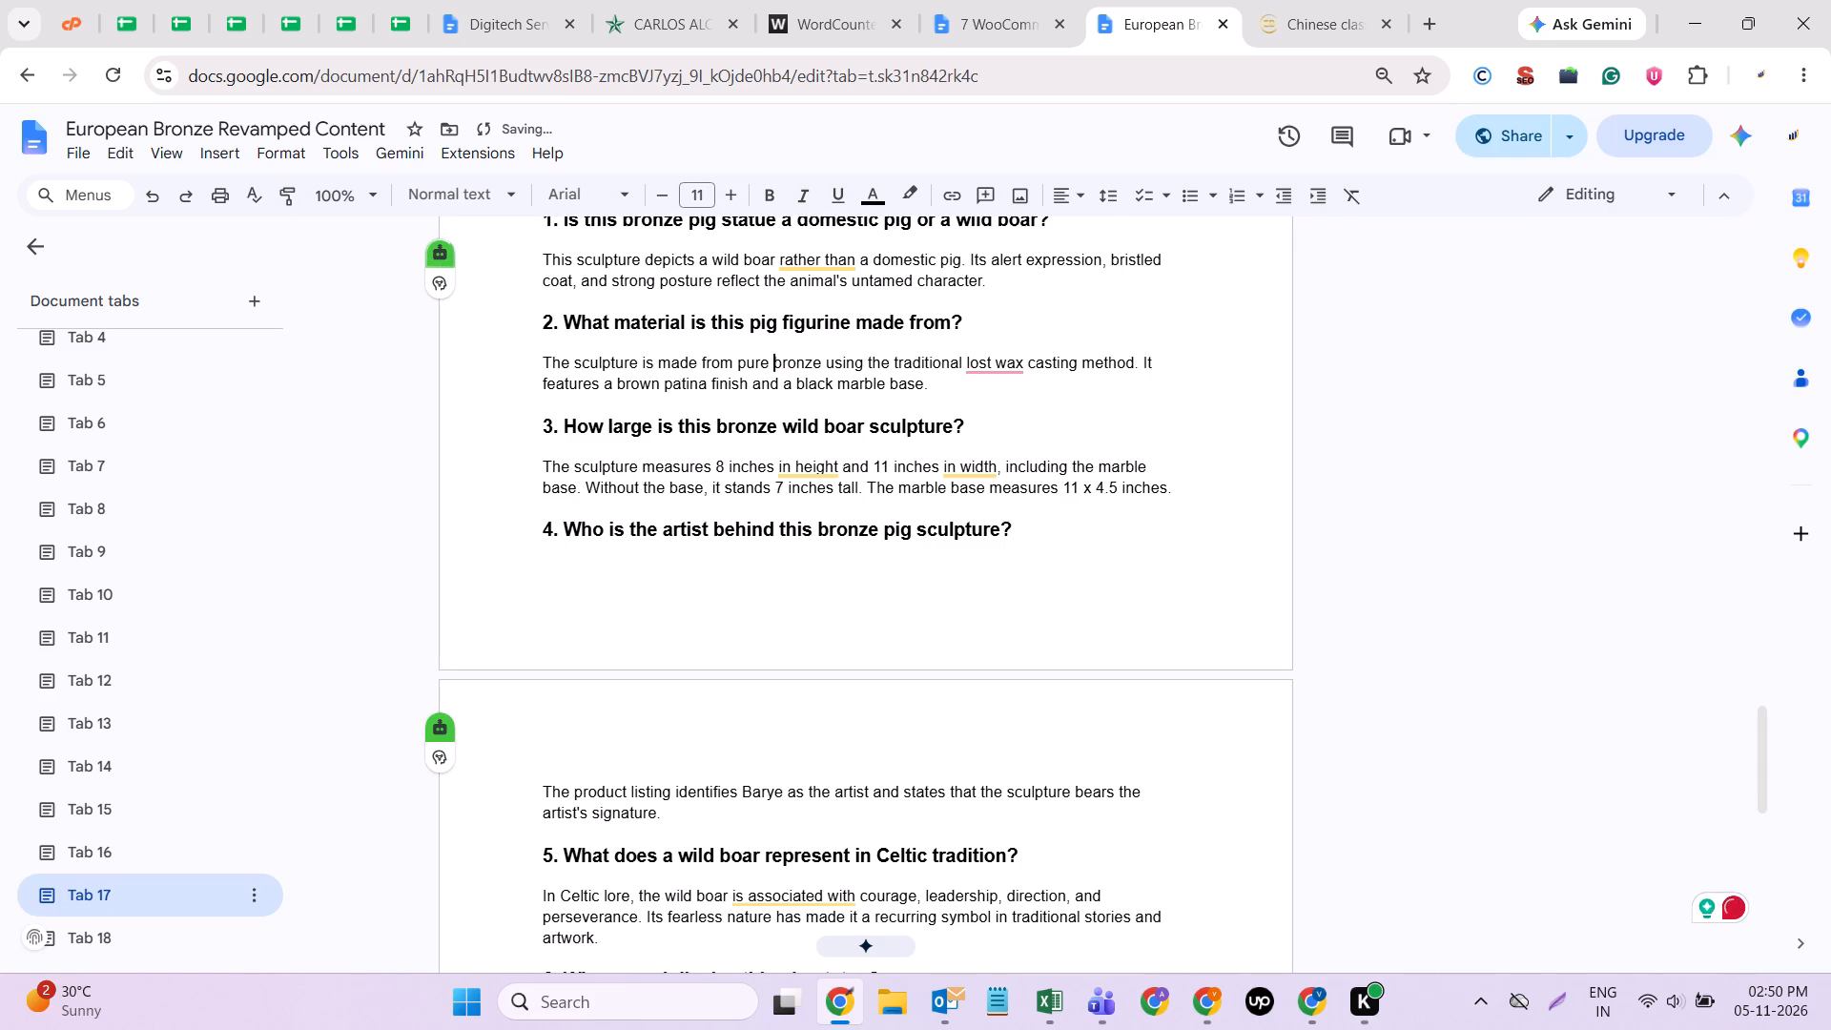
# Check the remaining FAQs, open the product page linked in Tab 18, and close the old Chinese product page.
pyautogui.scroll(-5, 795, 631)
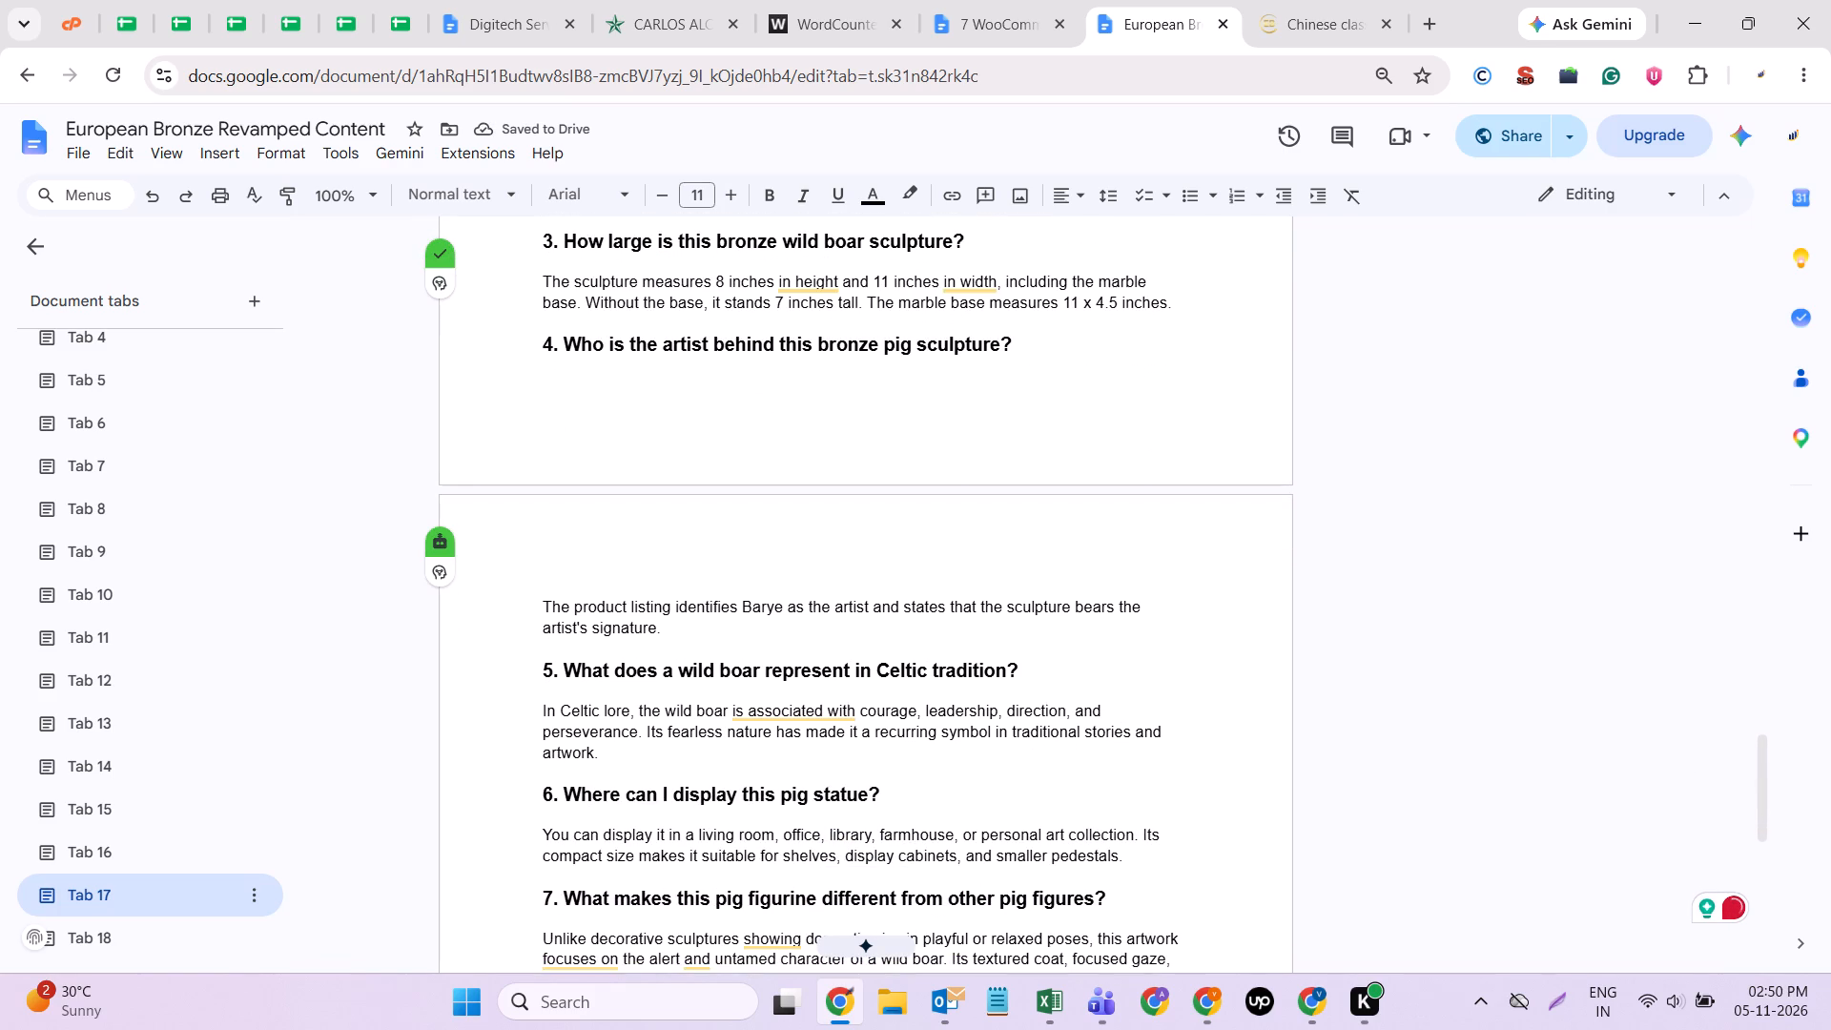
pyautogui.scroll(-3, 795, 631)
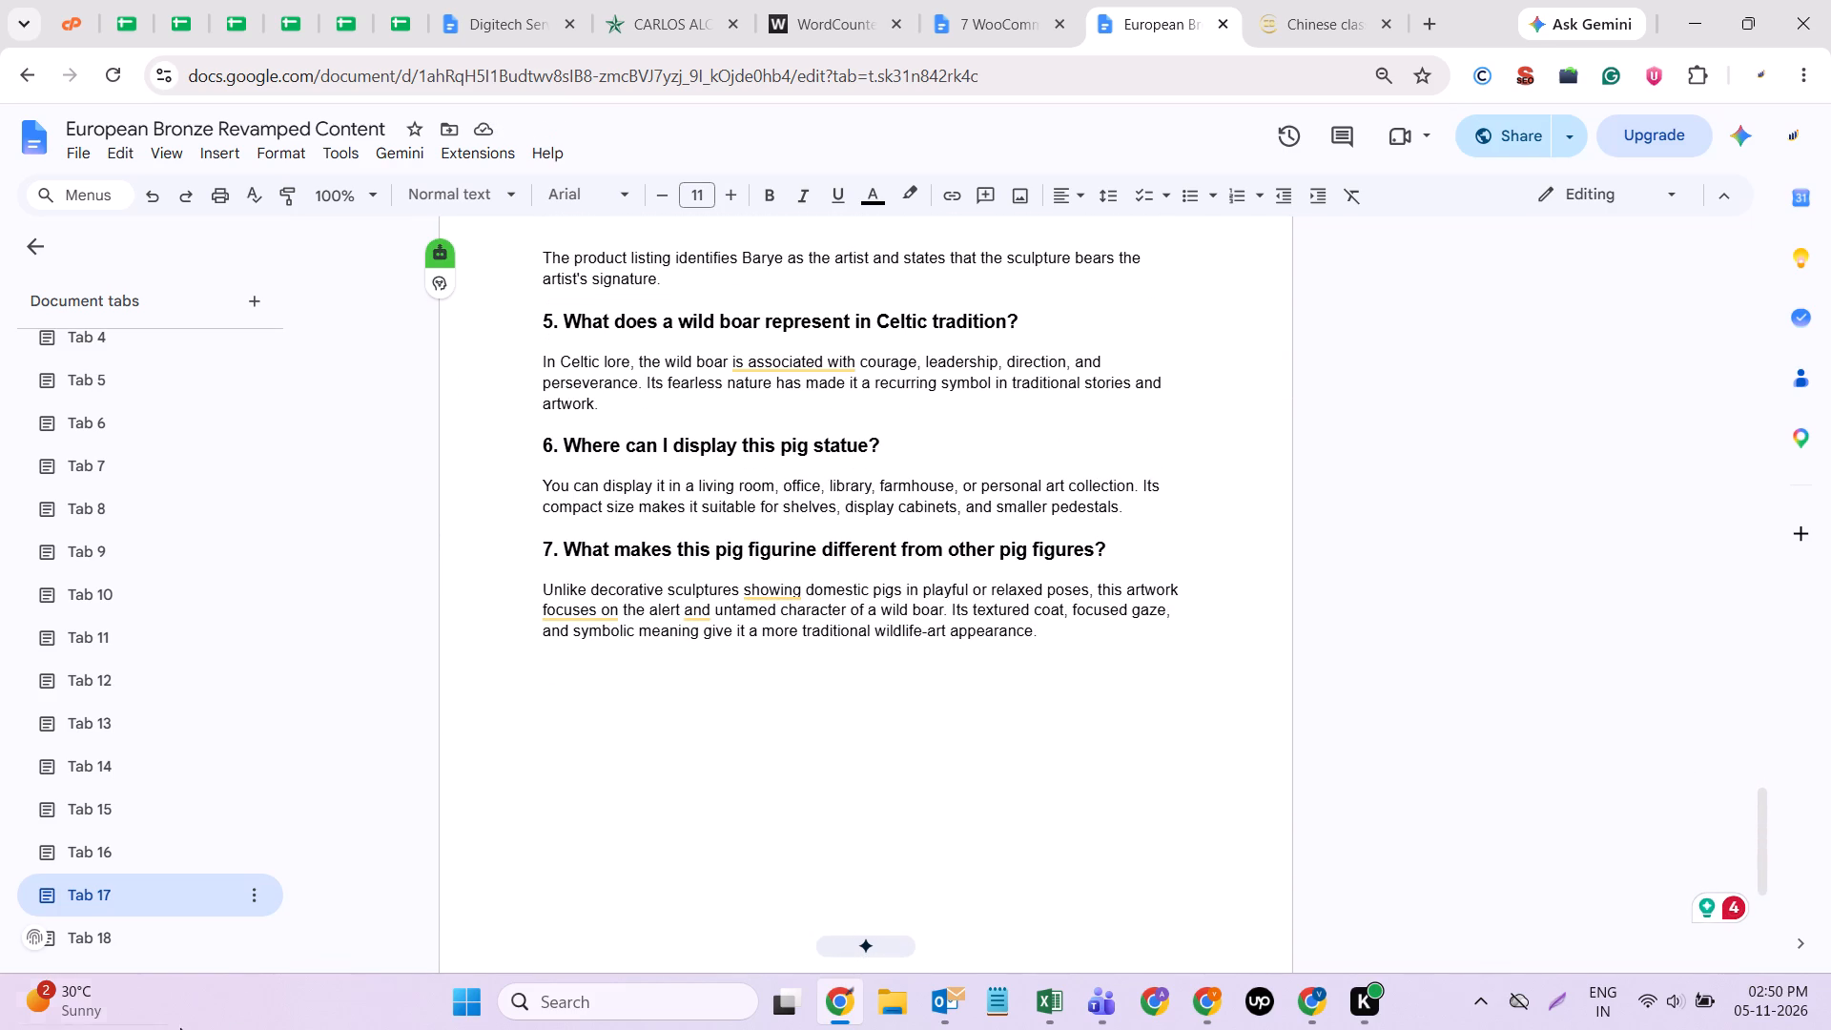
pyautogui.click(154, 931)
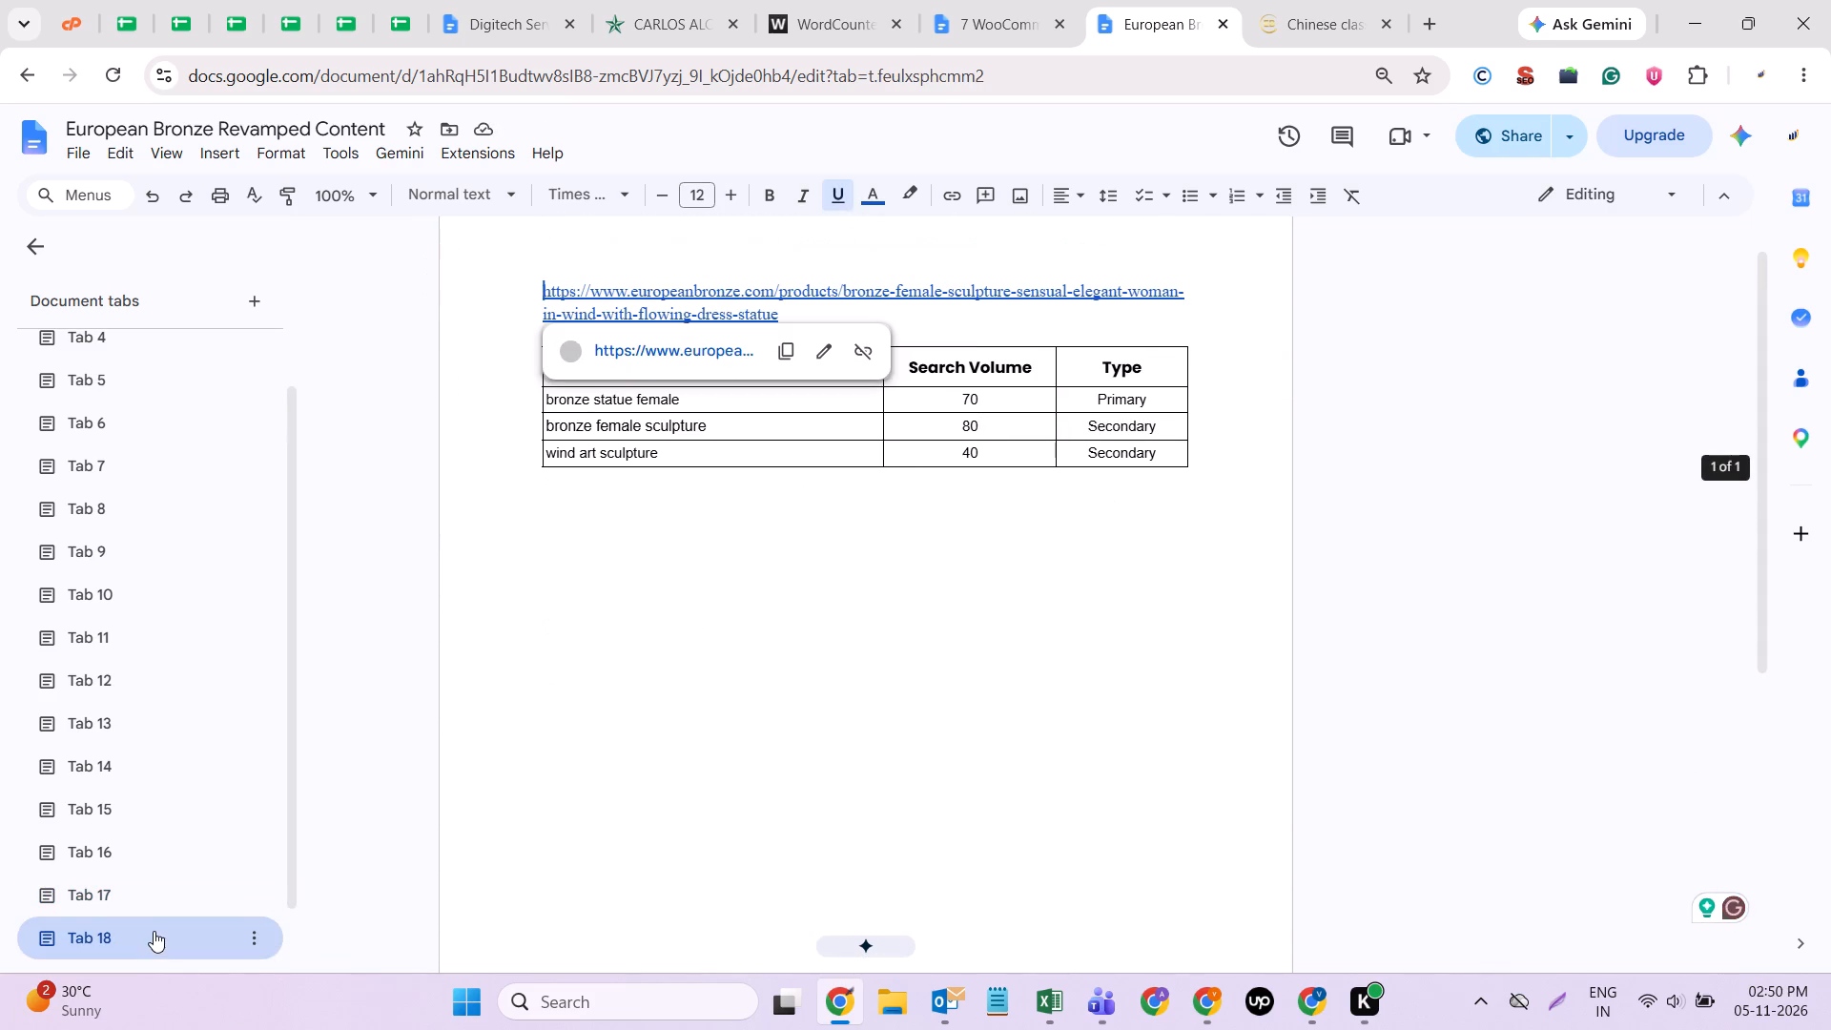
pyautogui.click(821, 292)
pyautogui.click(688, 357)
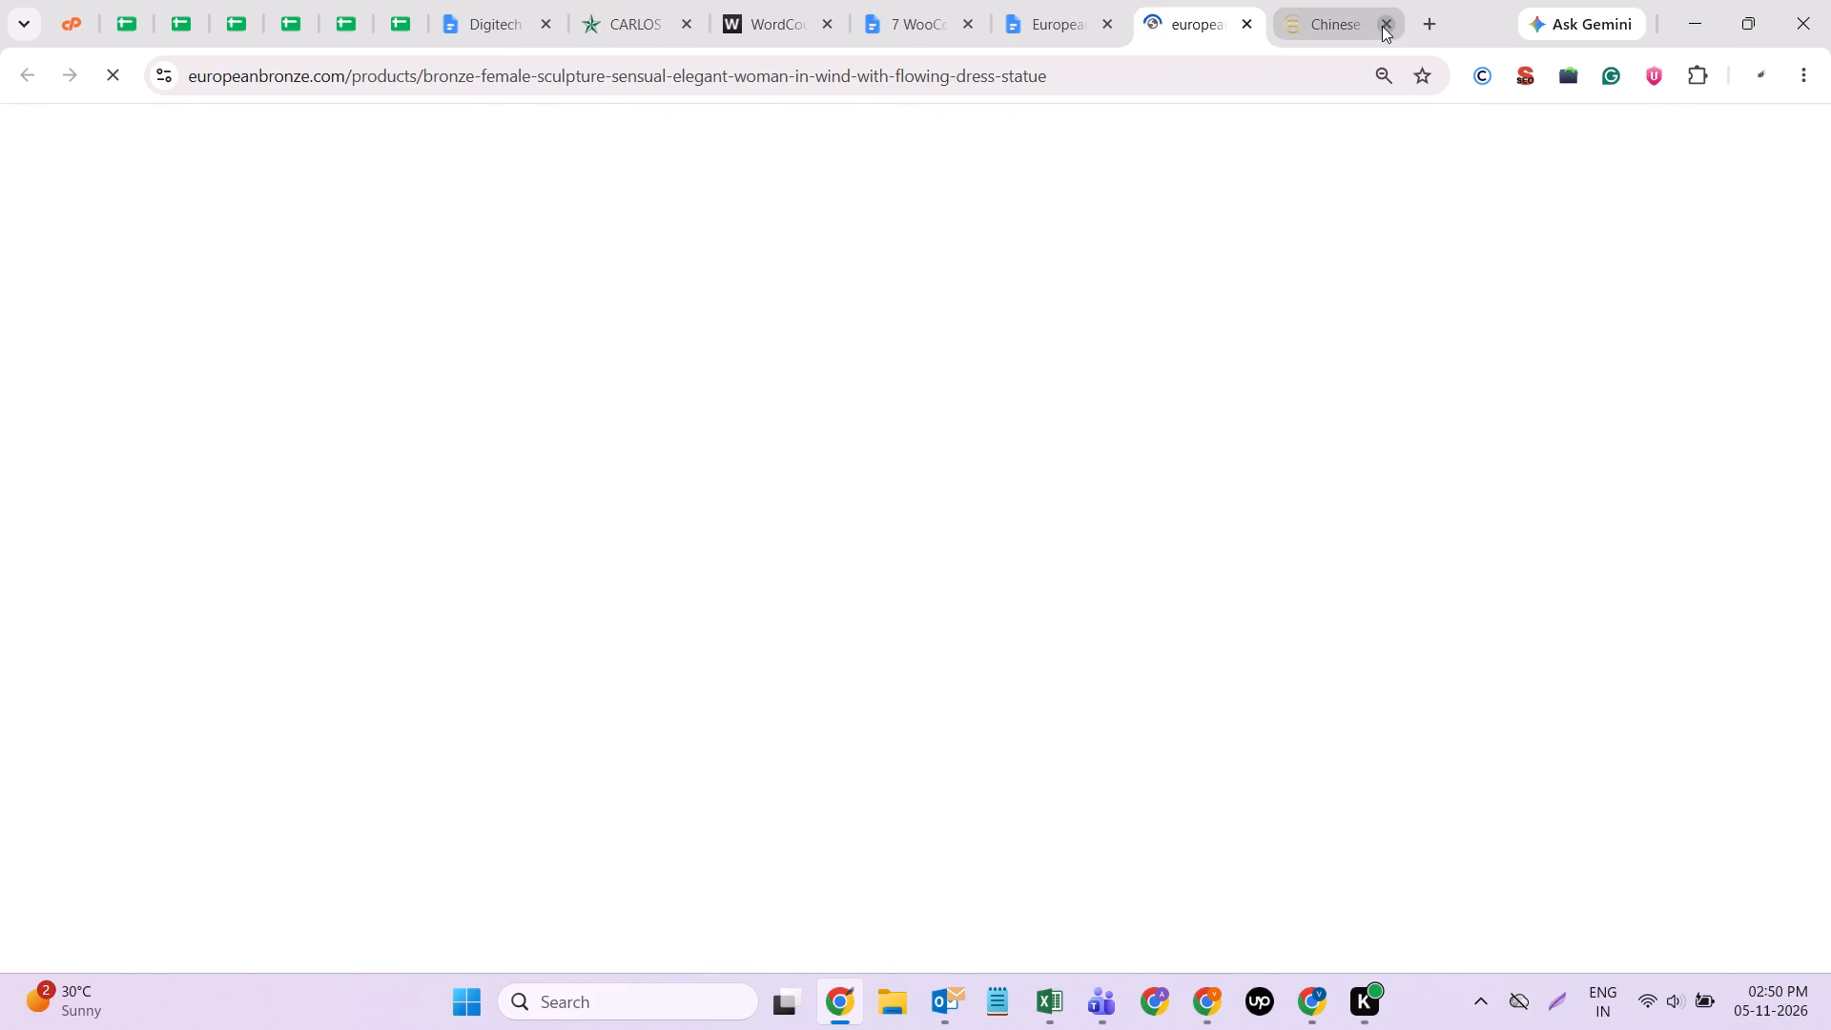
pyautogui.click(1381, 26)
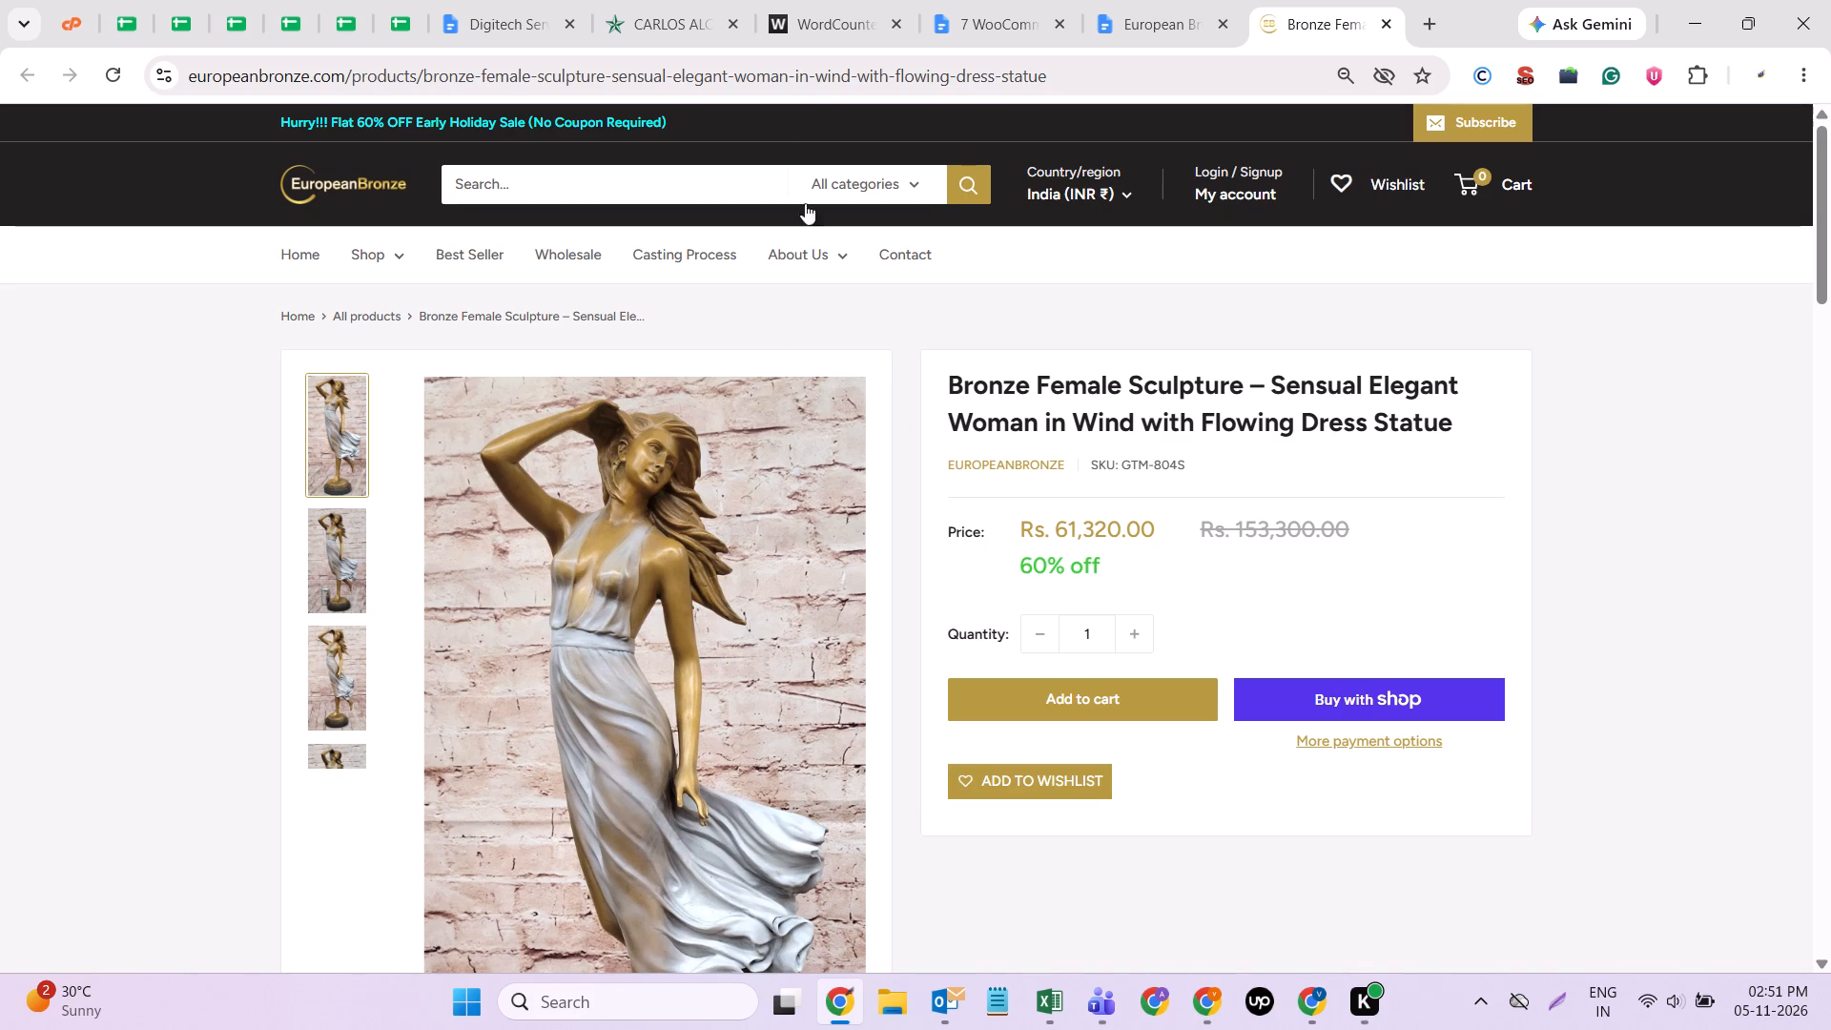
pyautogui.click(758, 72)
pyautogui.hotkey('ctrl', 'c')
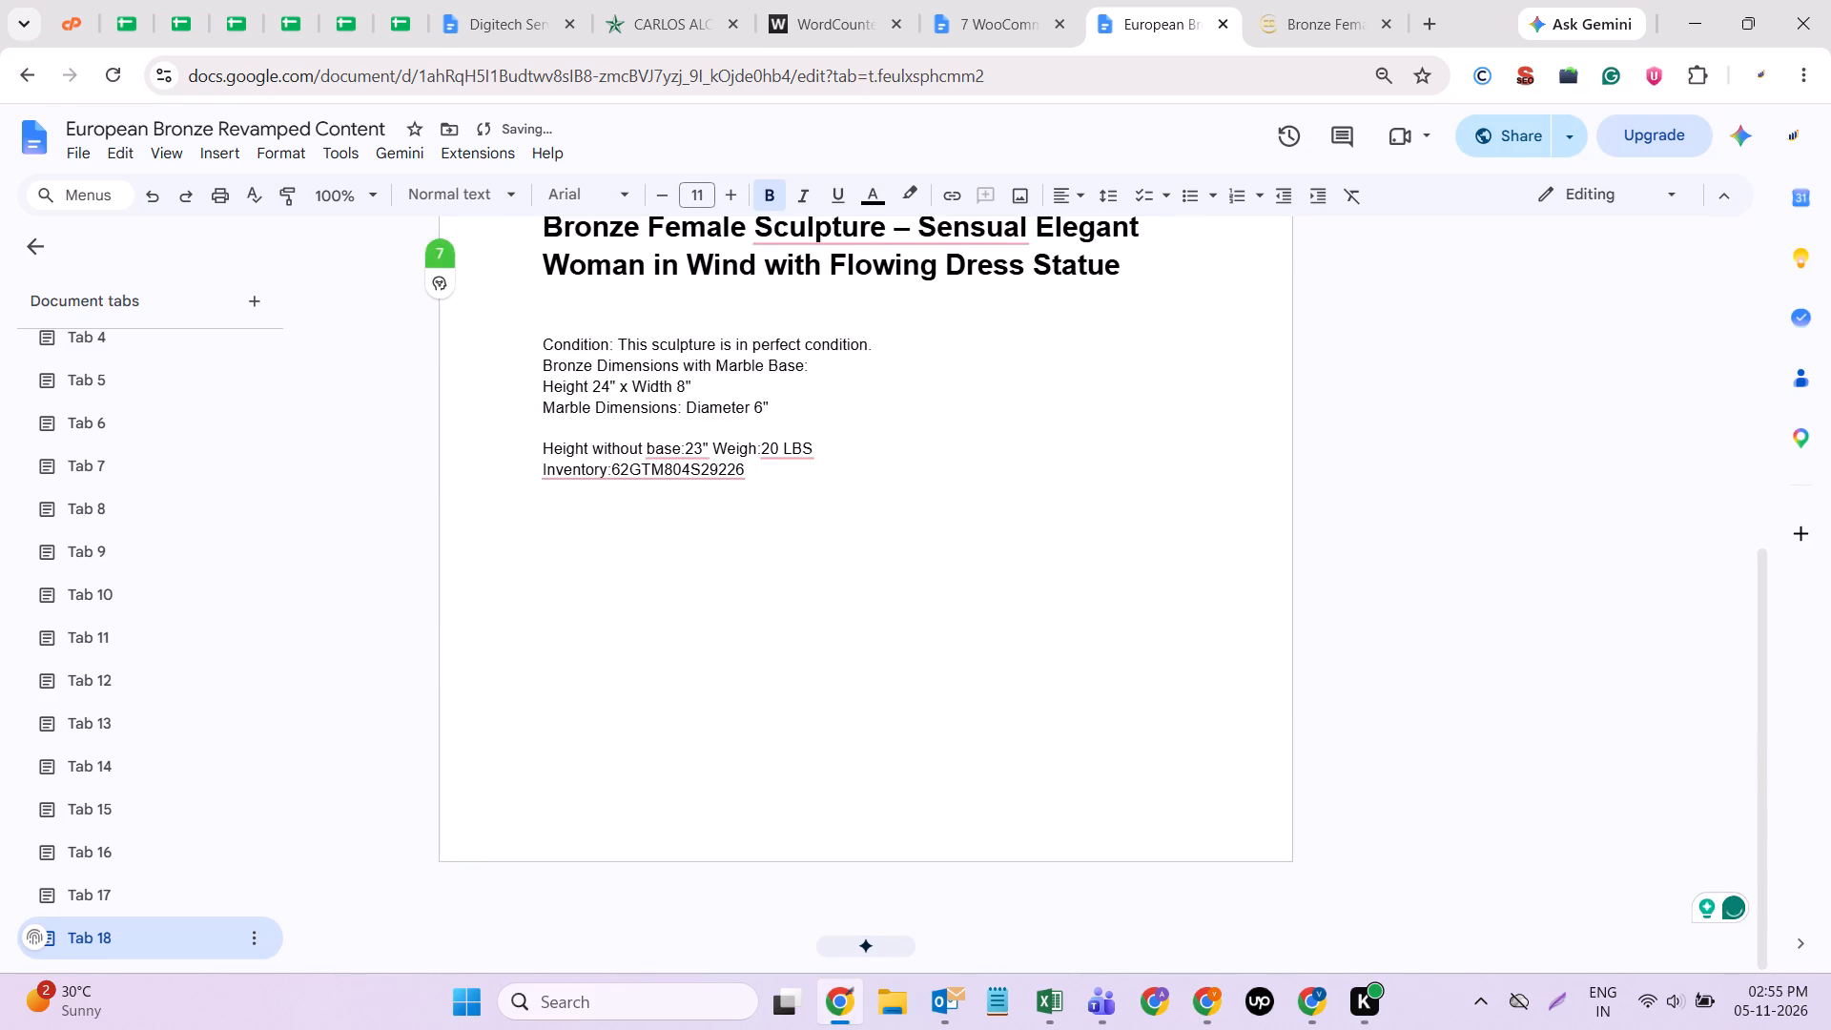
pyautogui.hotkey('ctrl', 'b')
pyautogui.hotkey('ctrl', 'v')
# Correct the description's first paragraph to read "statue of a female figure" and "center," using the writing suggestions.
pyautogui.scroll(2, 1114, 904)
pyautogui.scroll(2, 995, 592)
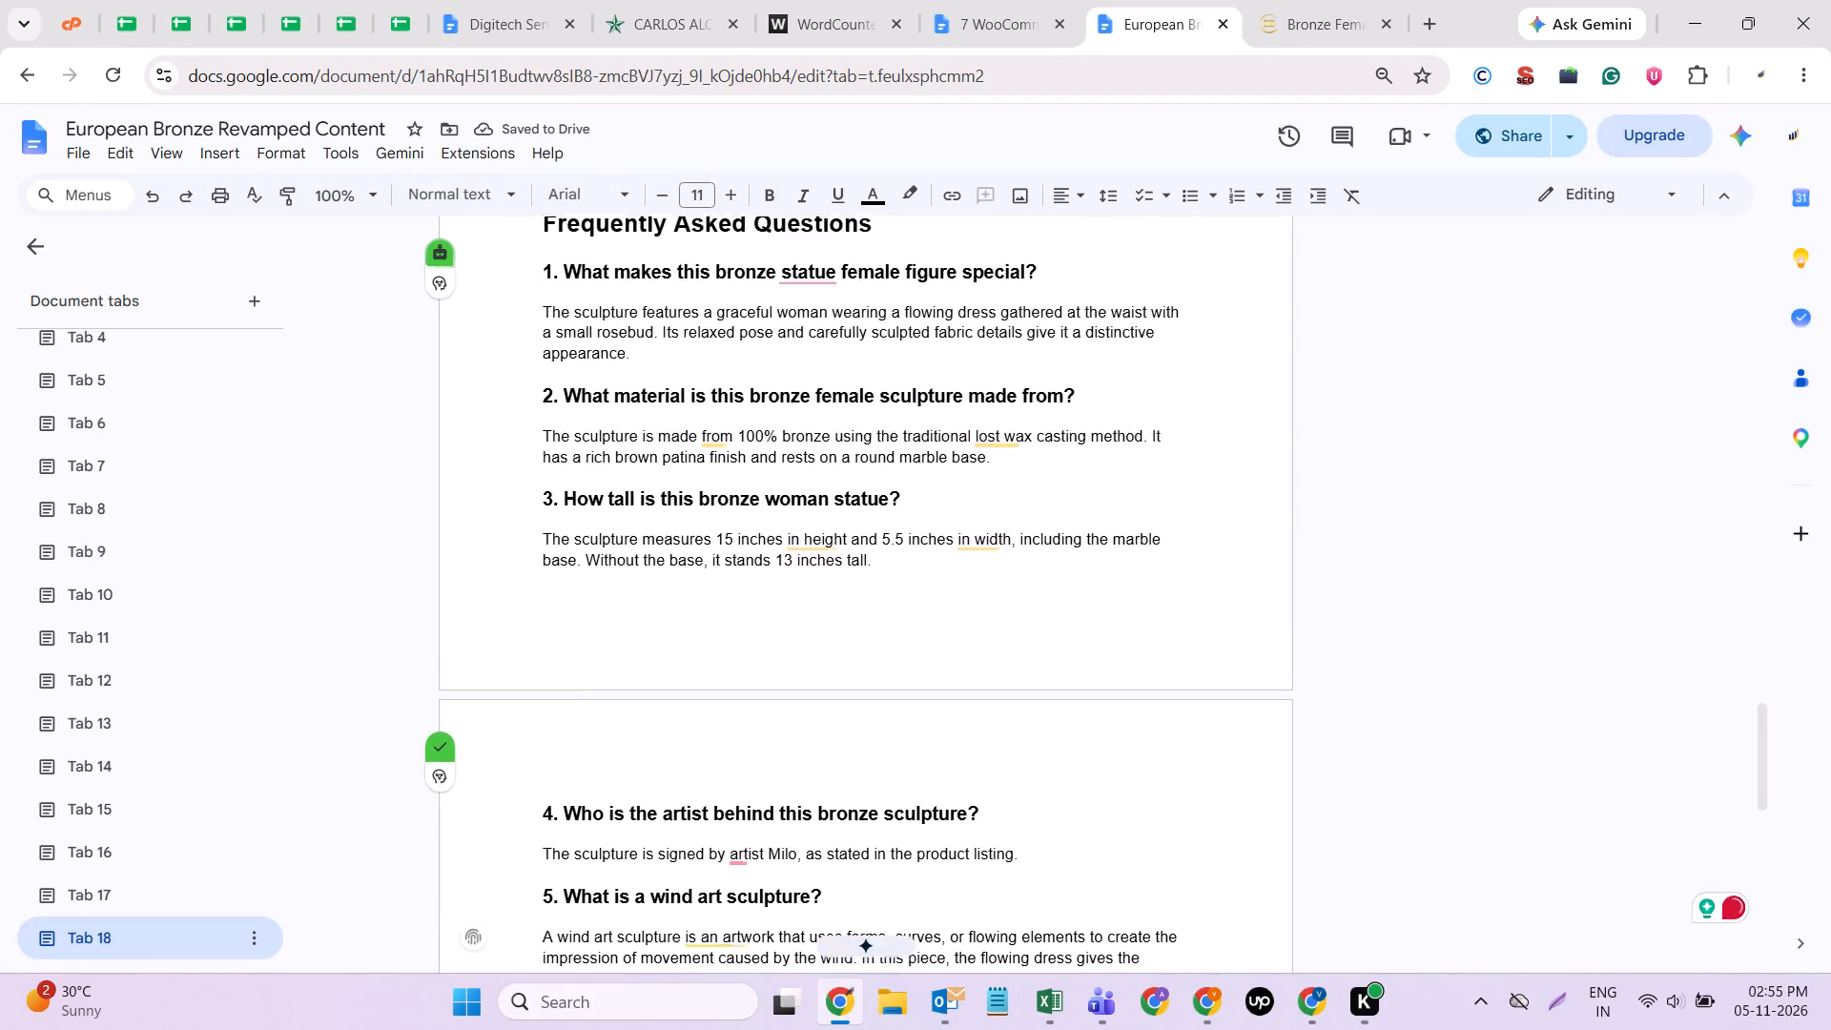
pyautogui.scroll(11, 995, 592)
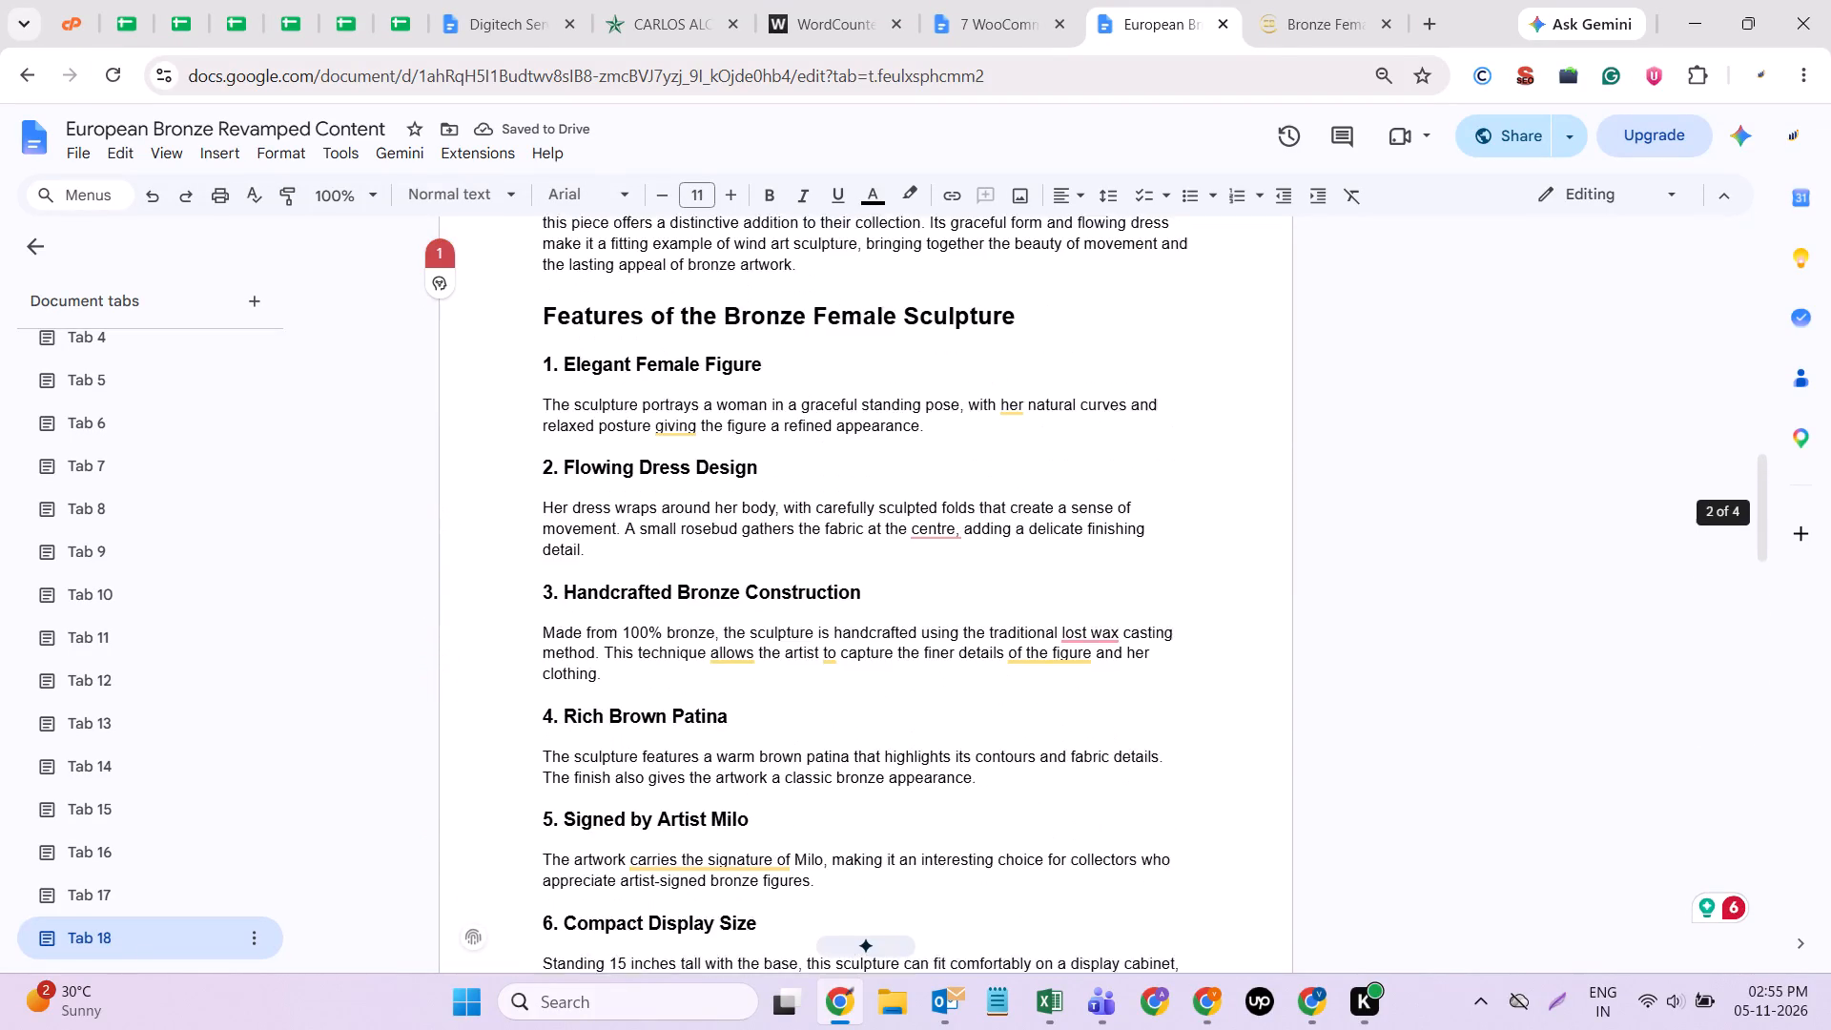
pyautogui.scroll(6, 995, 592)
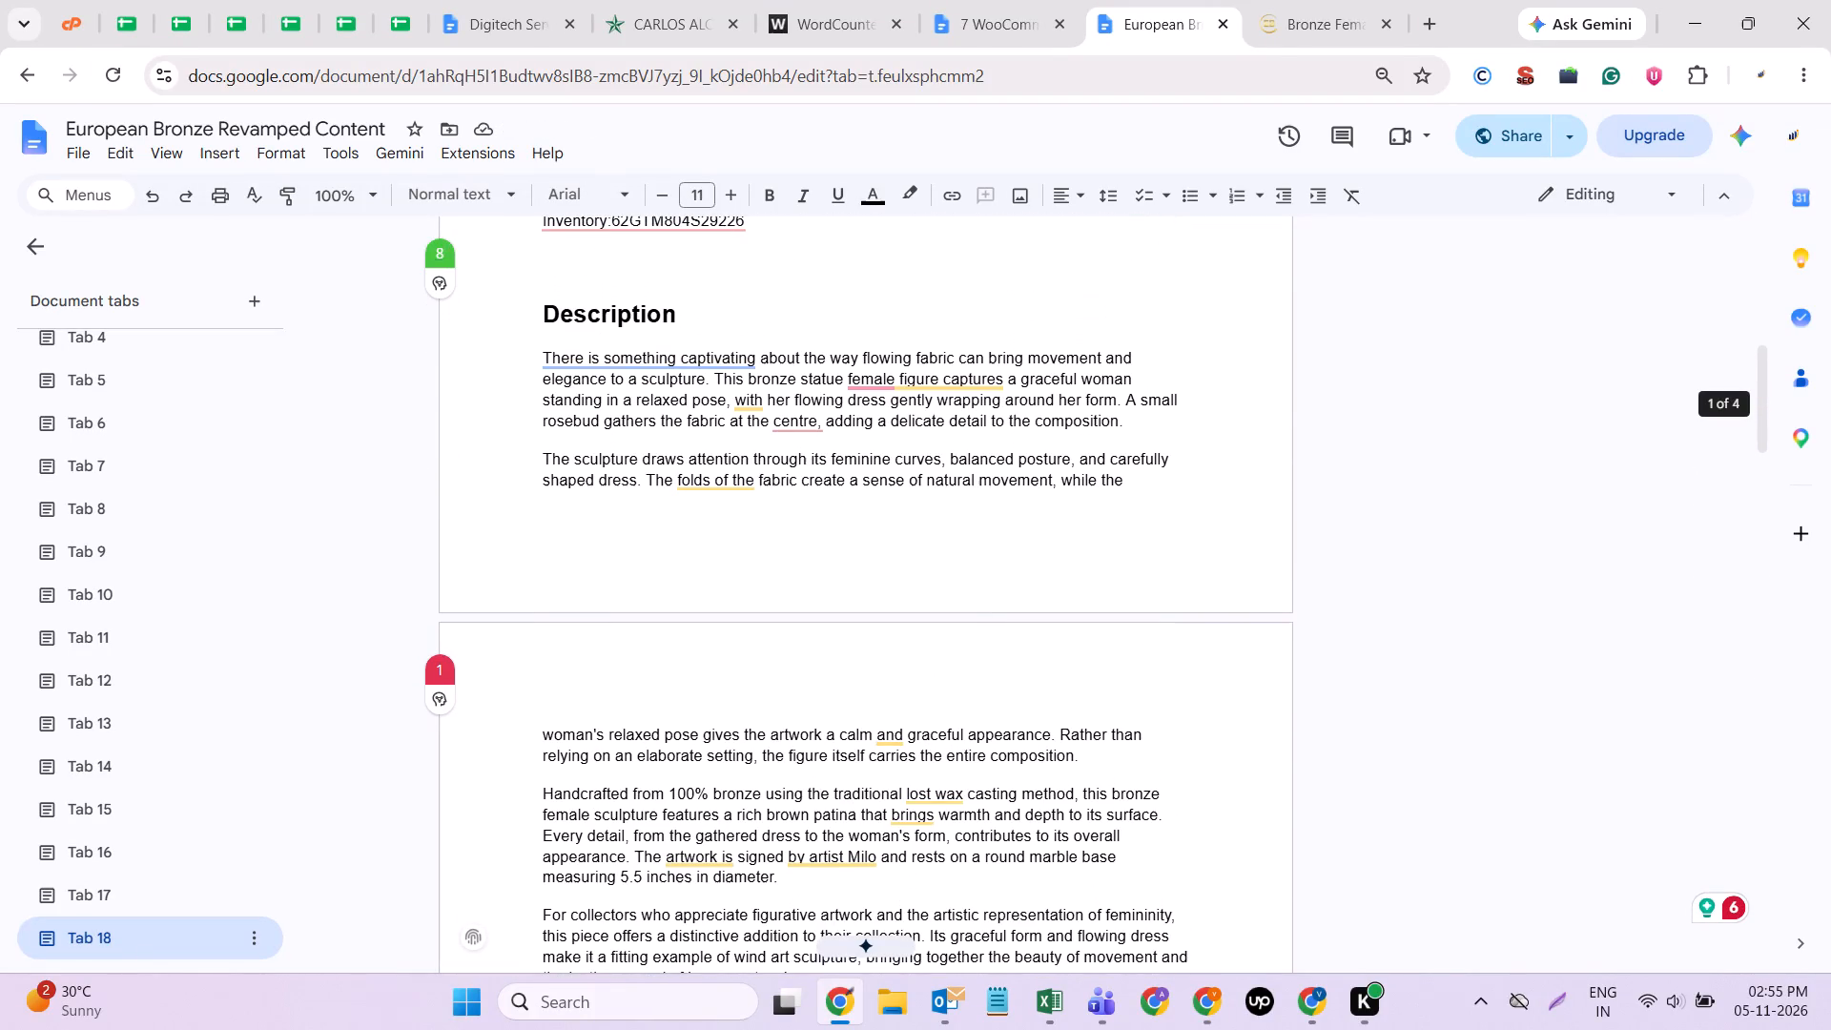
pyautogui.click(874, 425)
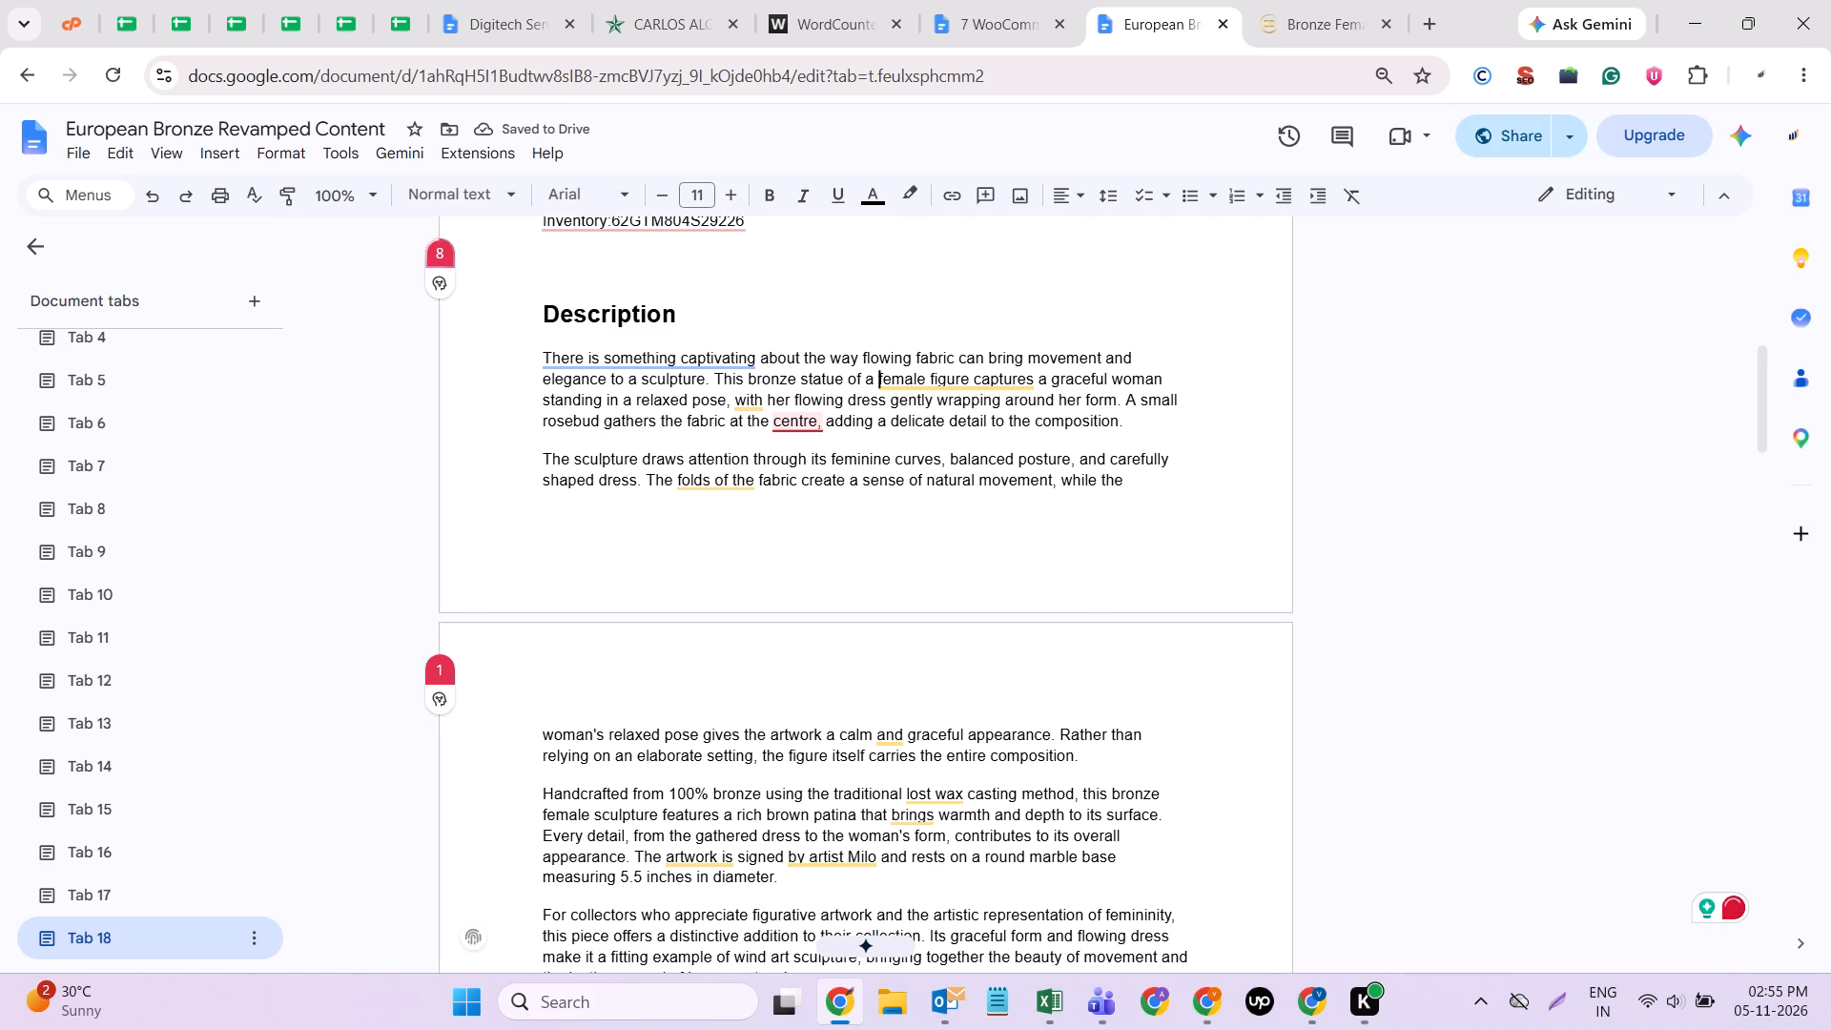
pyautogui.click(805, 494)
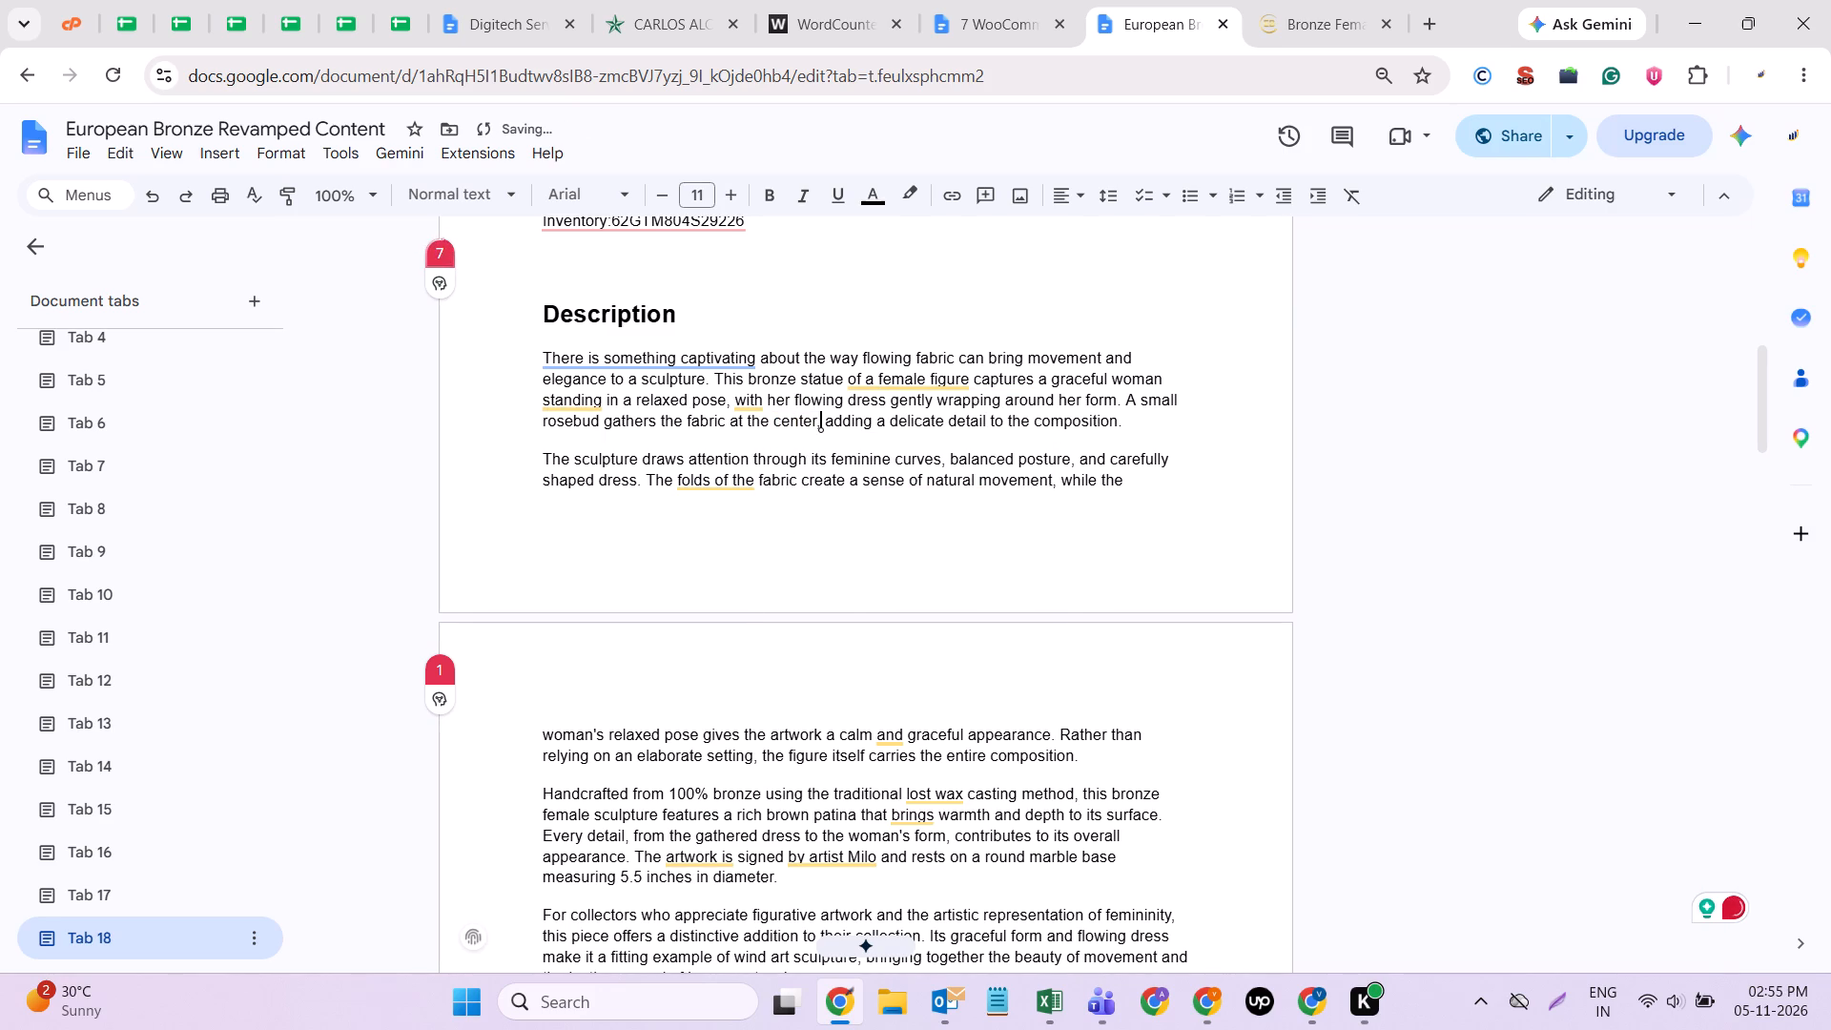
# Change "centre," to "center," in the Flowing Dress Design feature using the writing suggestion.
pyautogui.scroll(-1, 957, 573)
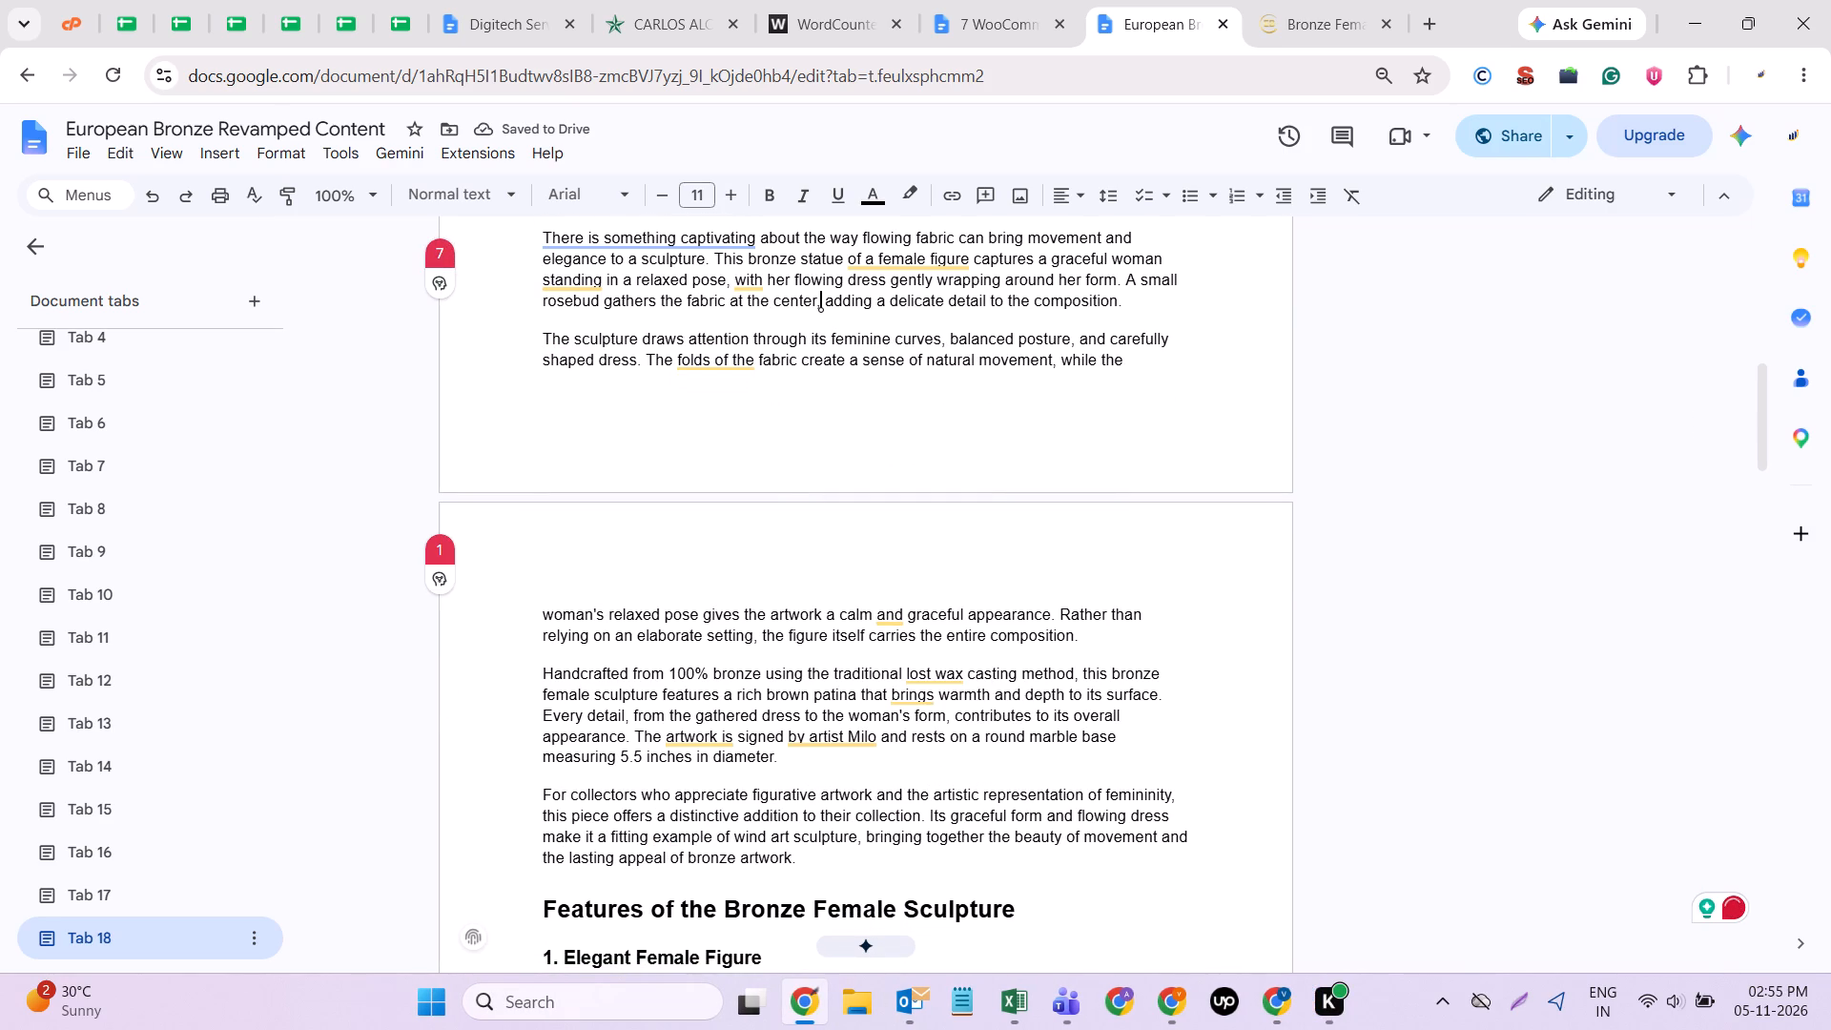
pyautogui.scroll(-4, 946, 537)
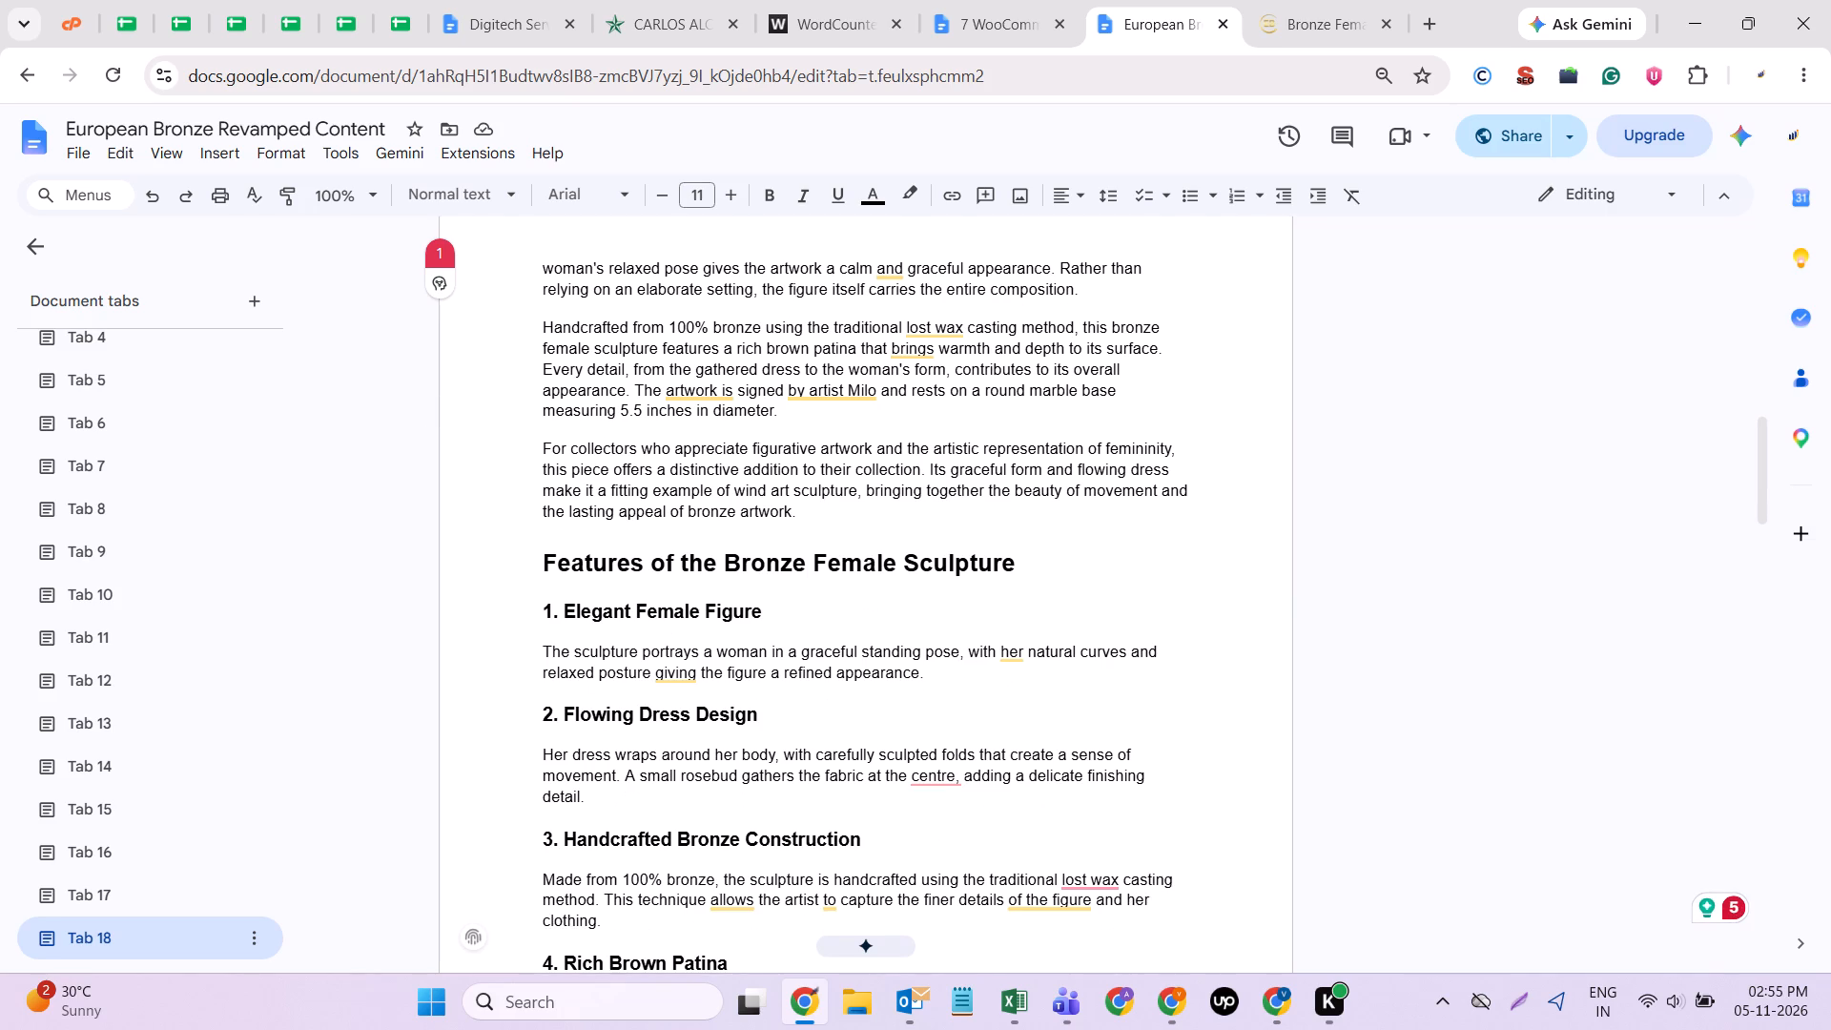
pyautogui.scroll(-2, 933, 609)
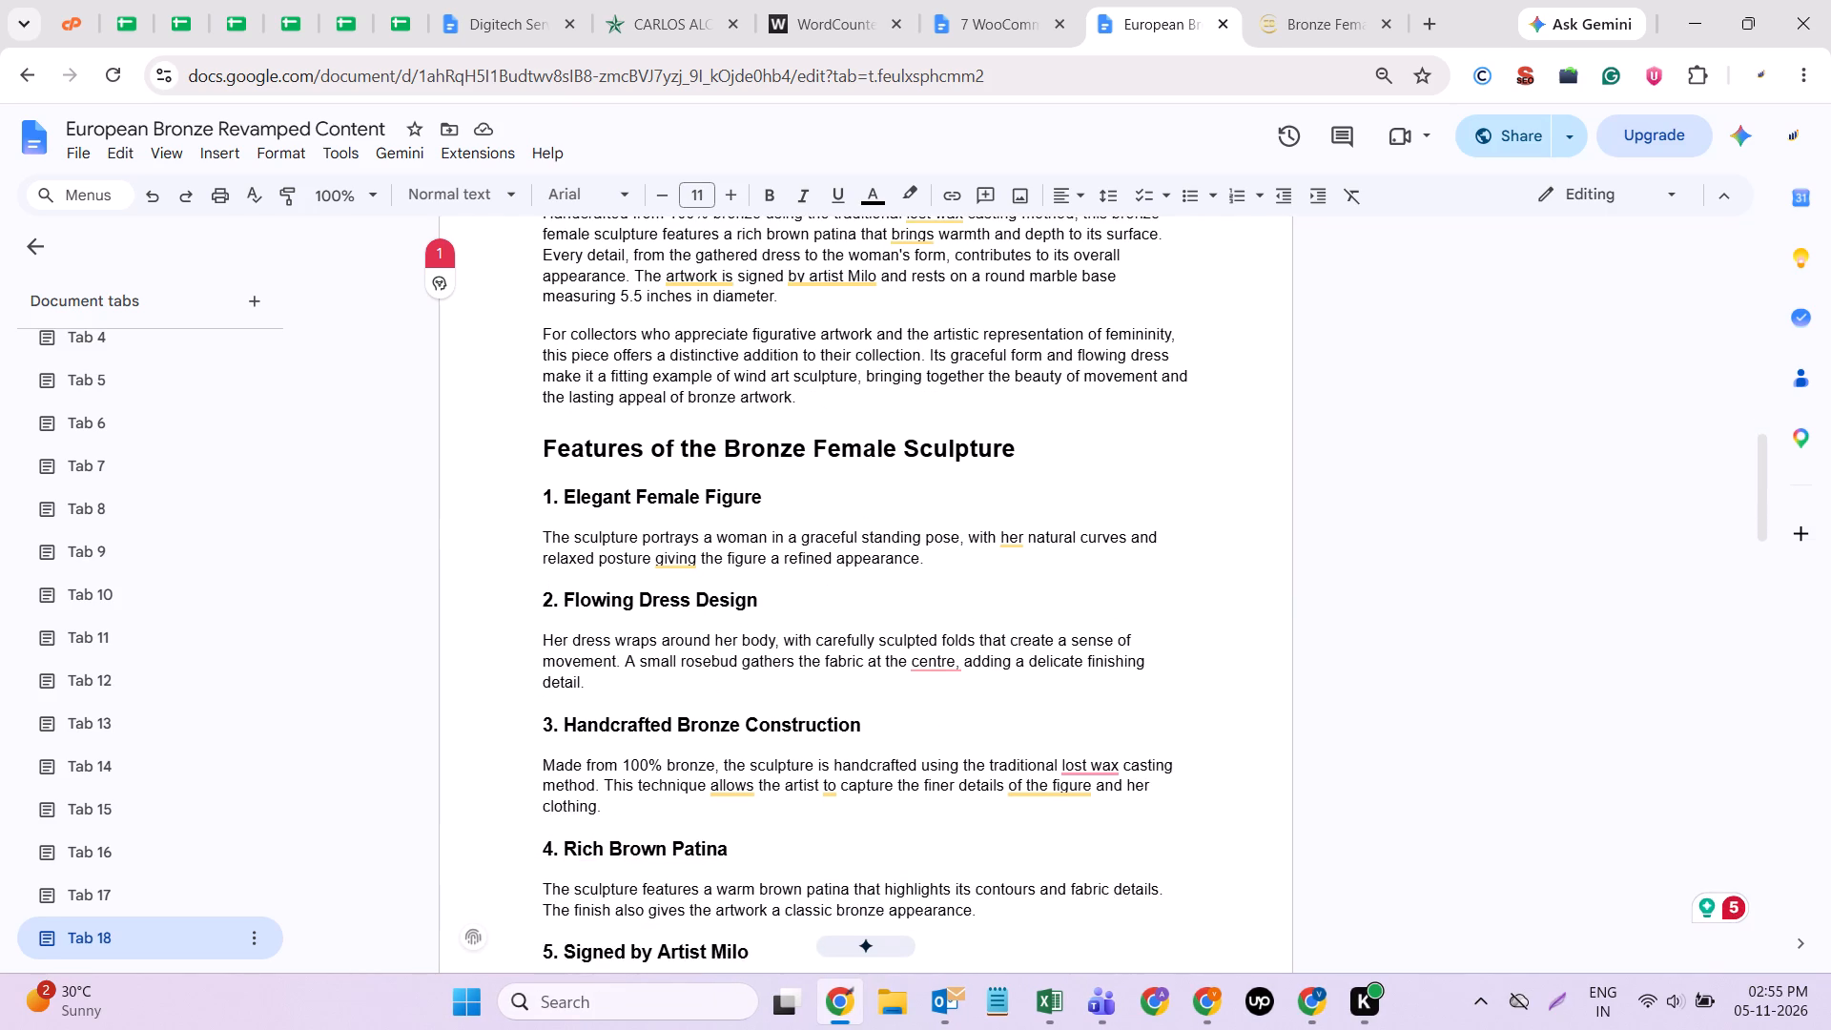
pyautogui.click(934, 703)
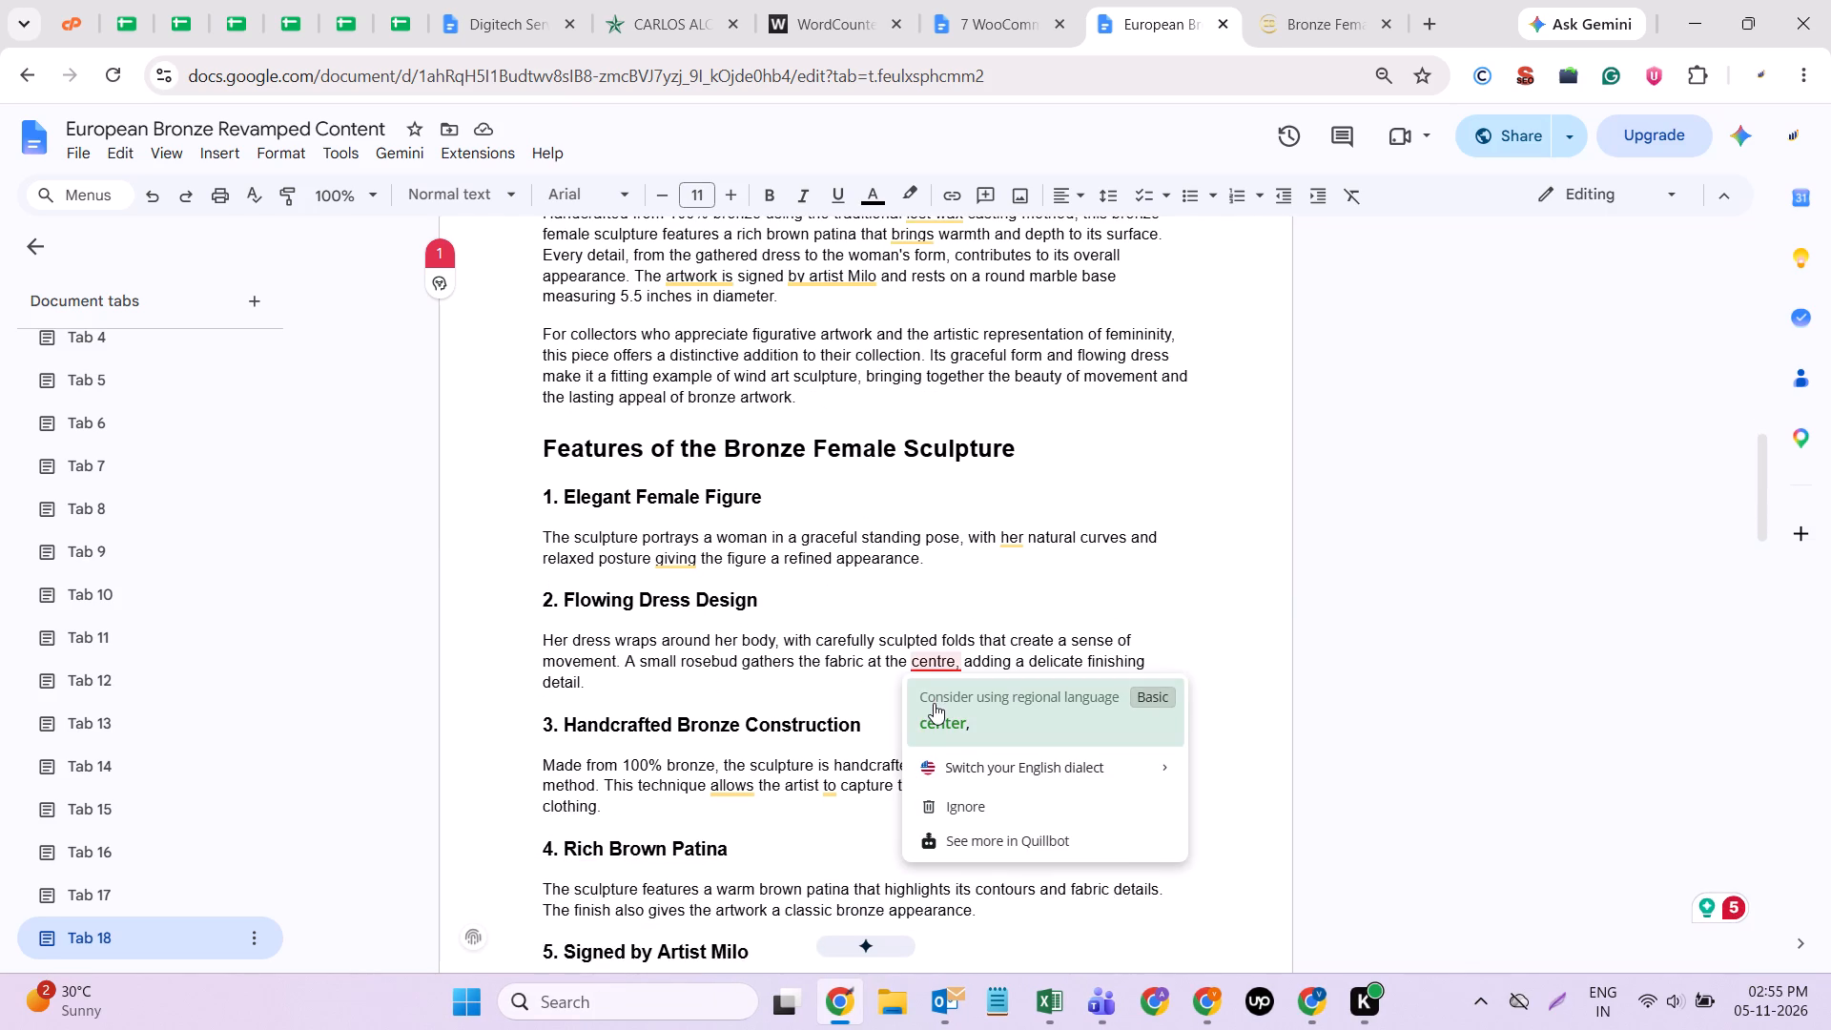
# Review the rest of the pasted content for flagged wording, from the features through placement, benefits and FAQs.
pyautogui.scroll(-1, 934, 703)
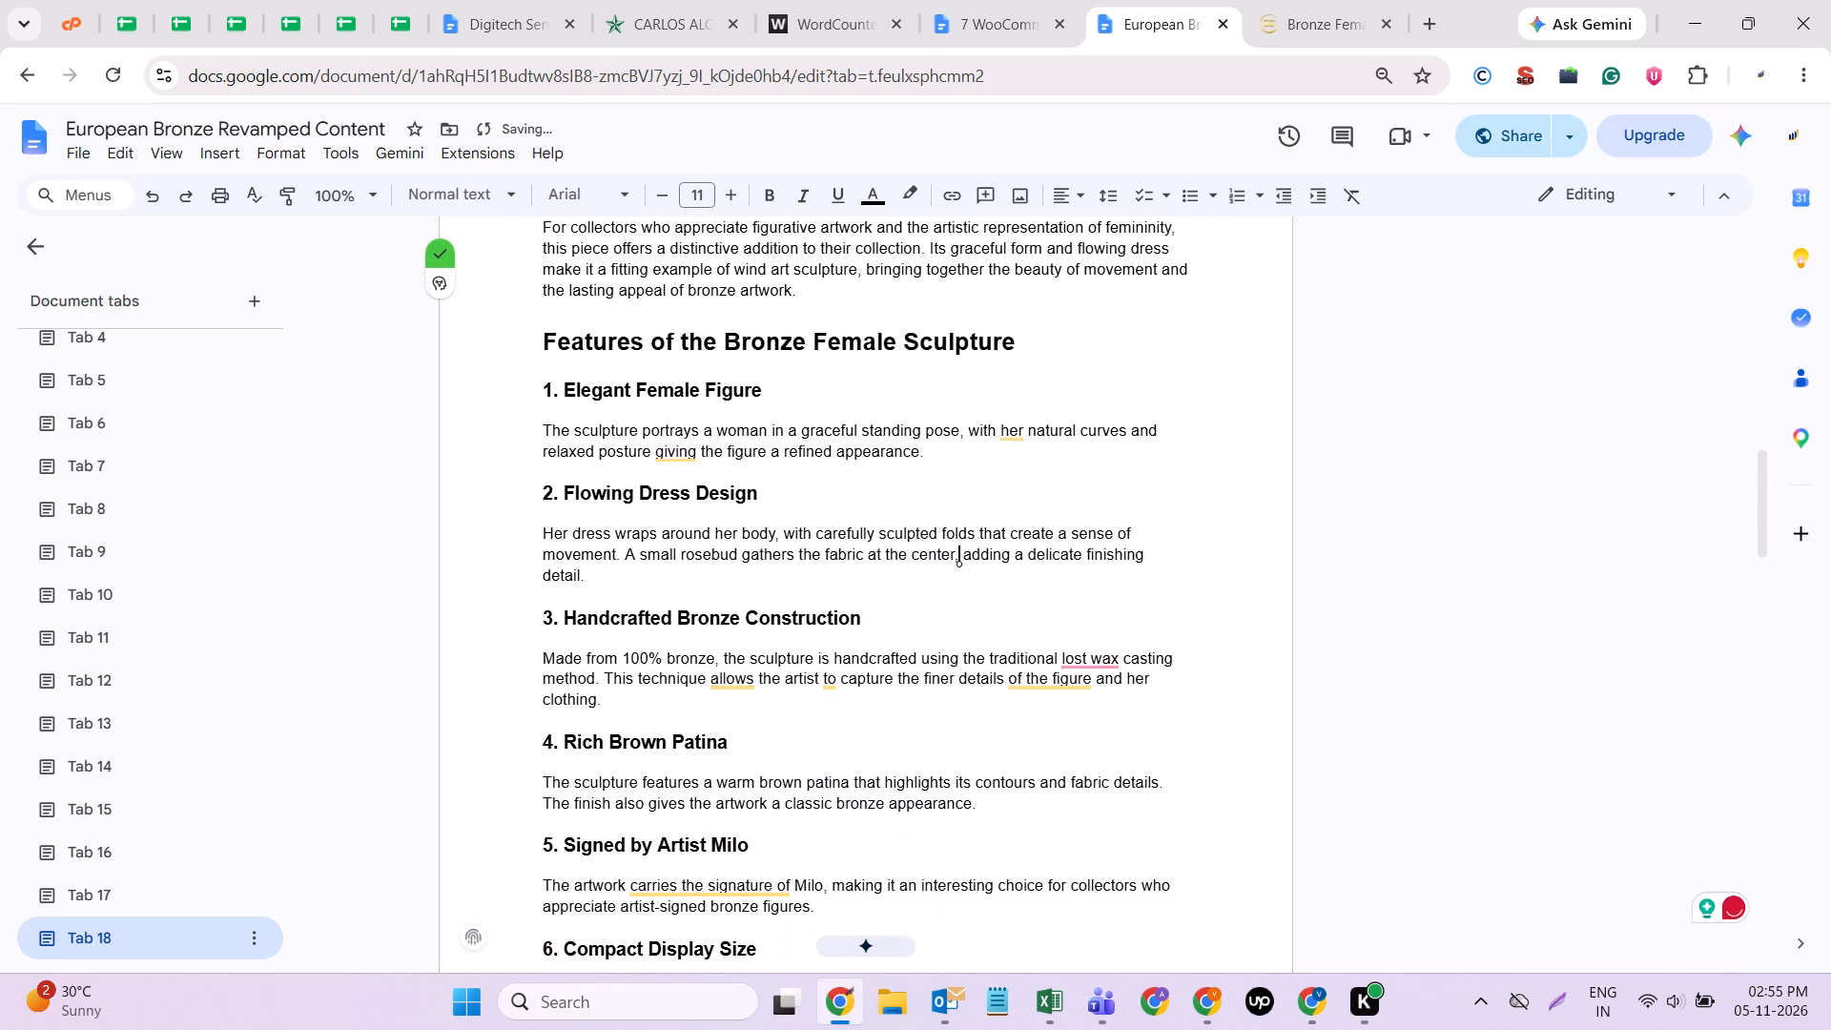
pyautogui.scroll(-2, 933, 748)
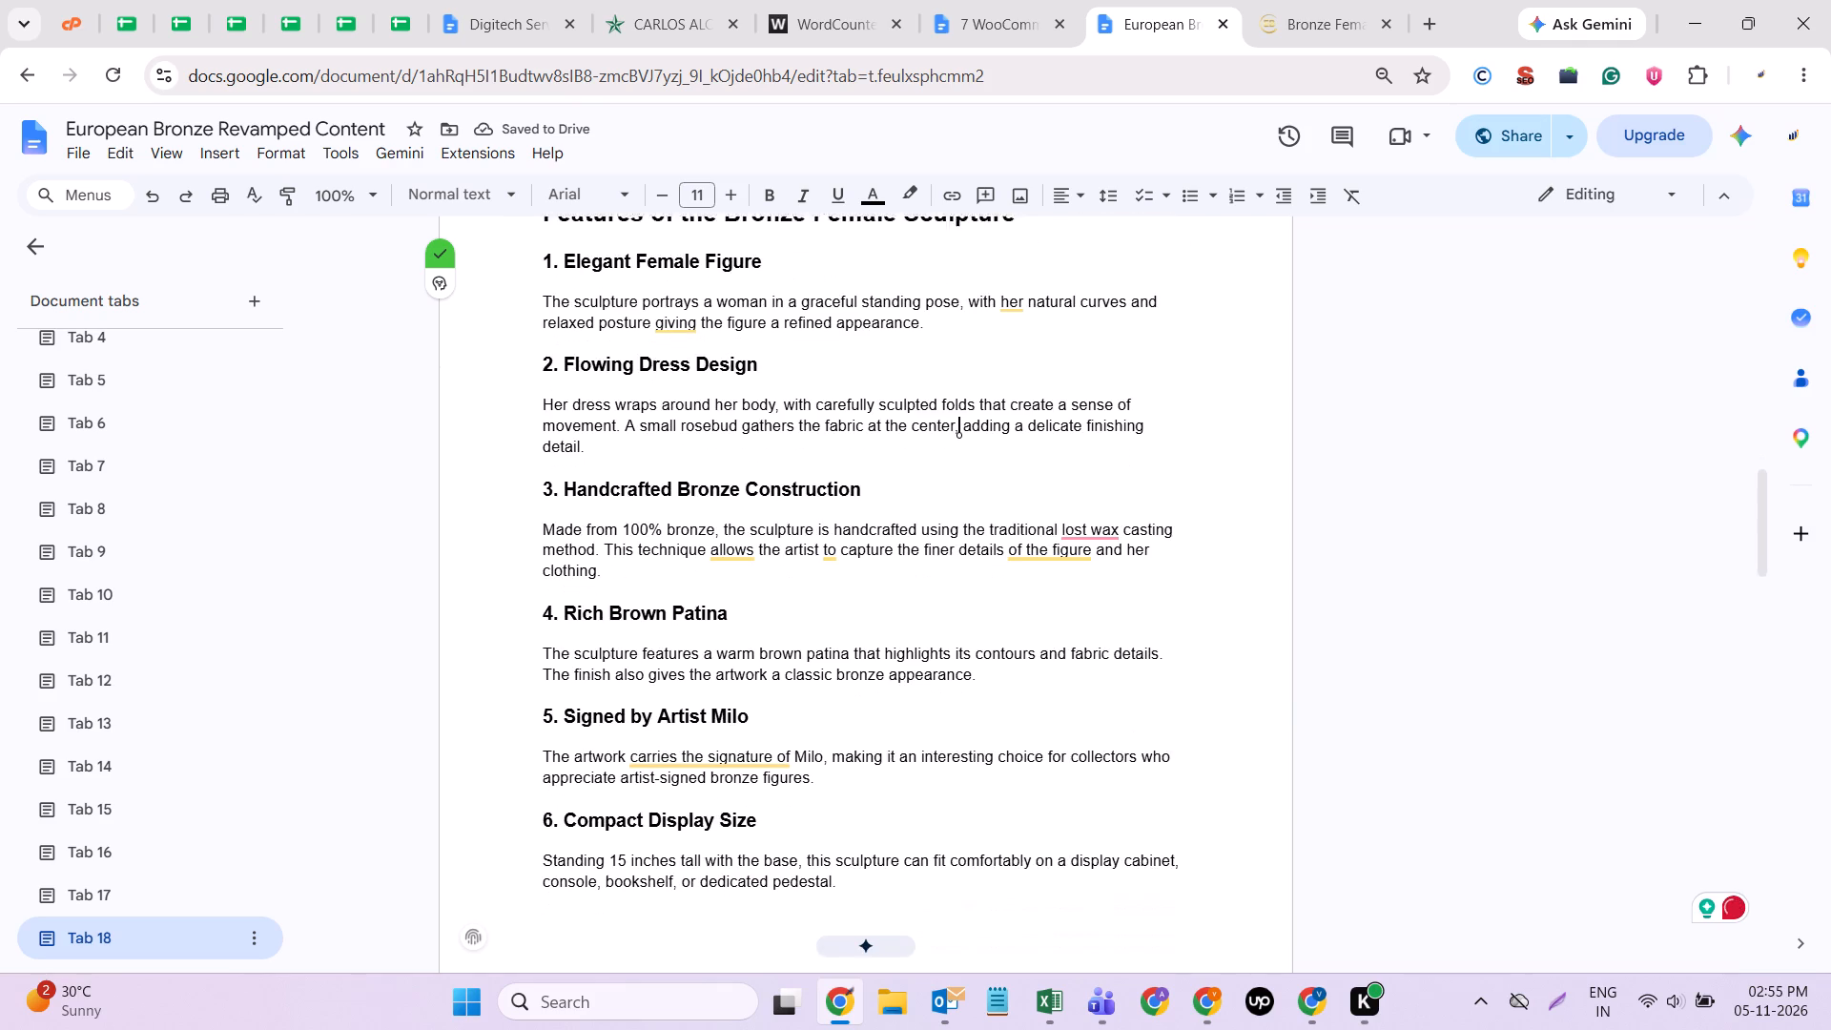
pyautogui.scroll(-6, 933, 748)
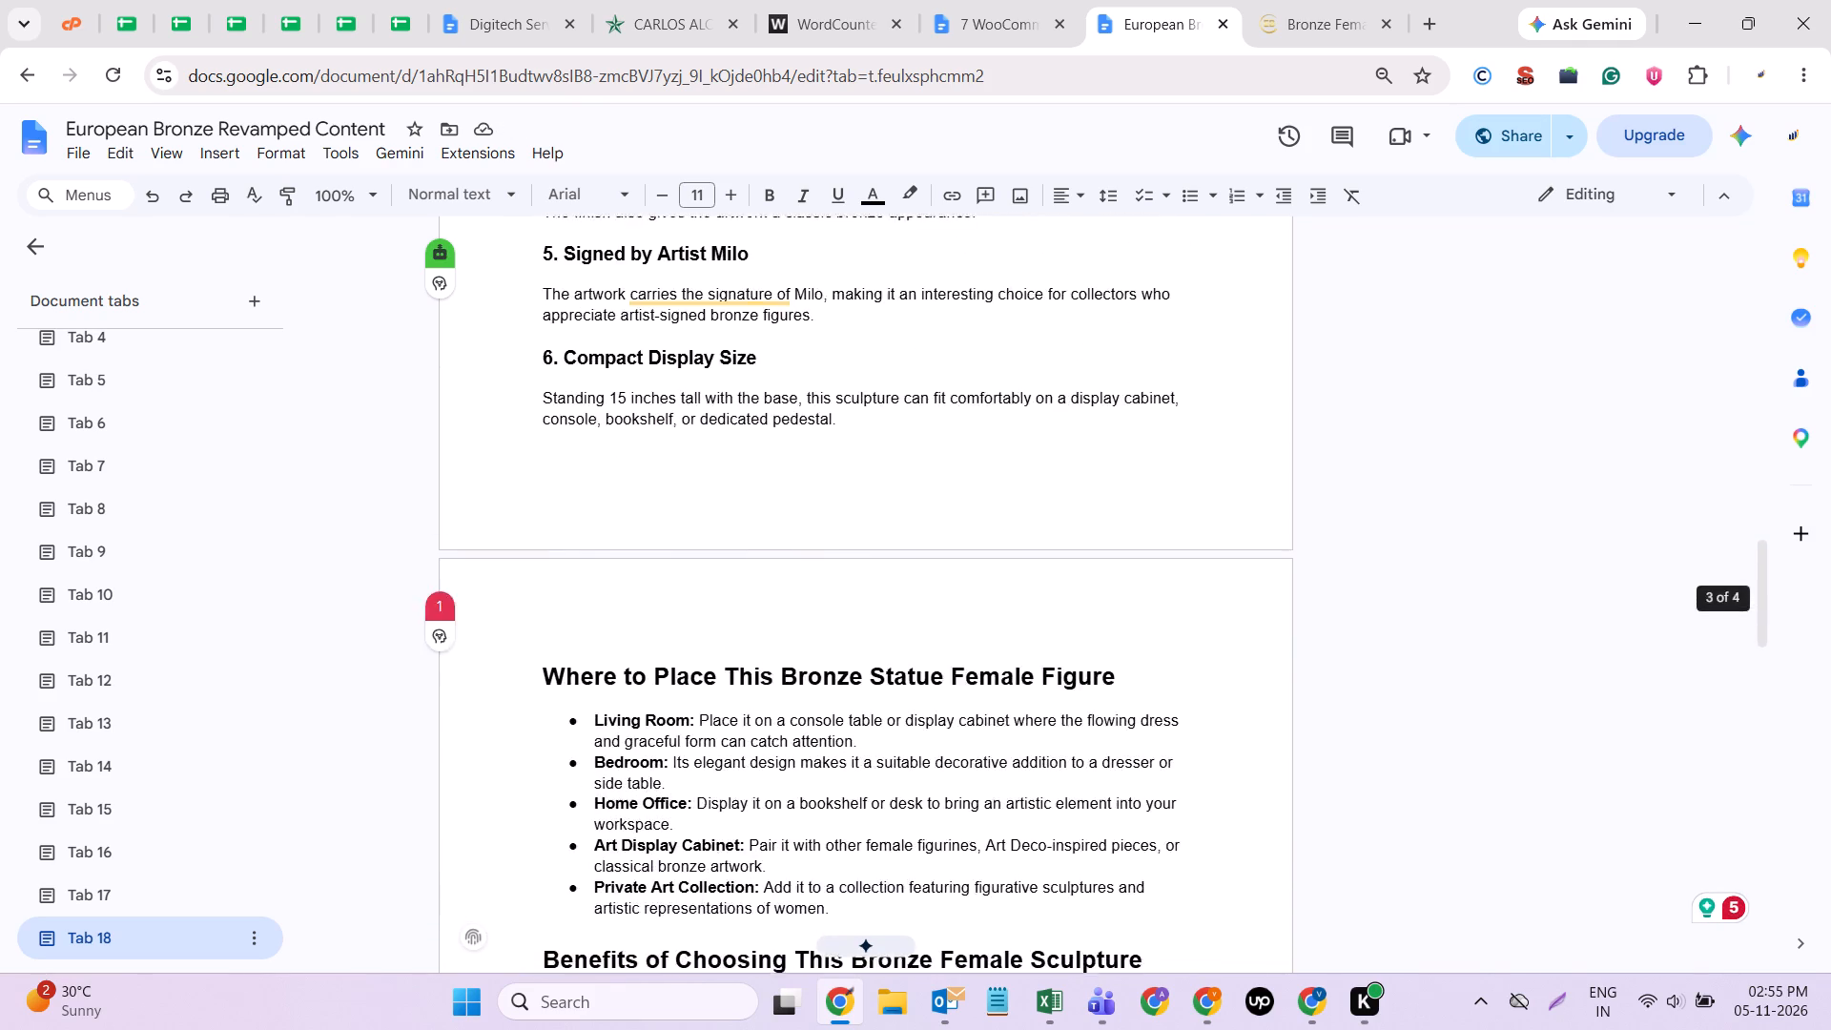
pyautogui.scroll(-5, 933, 748)
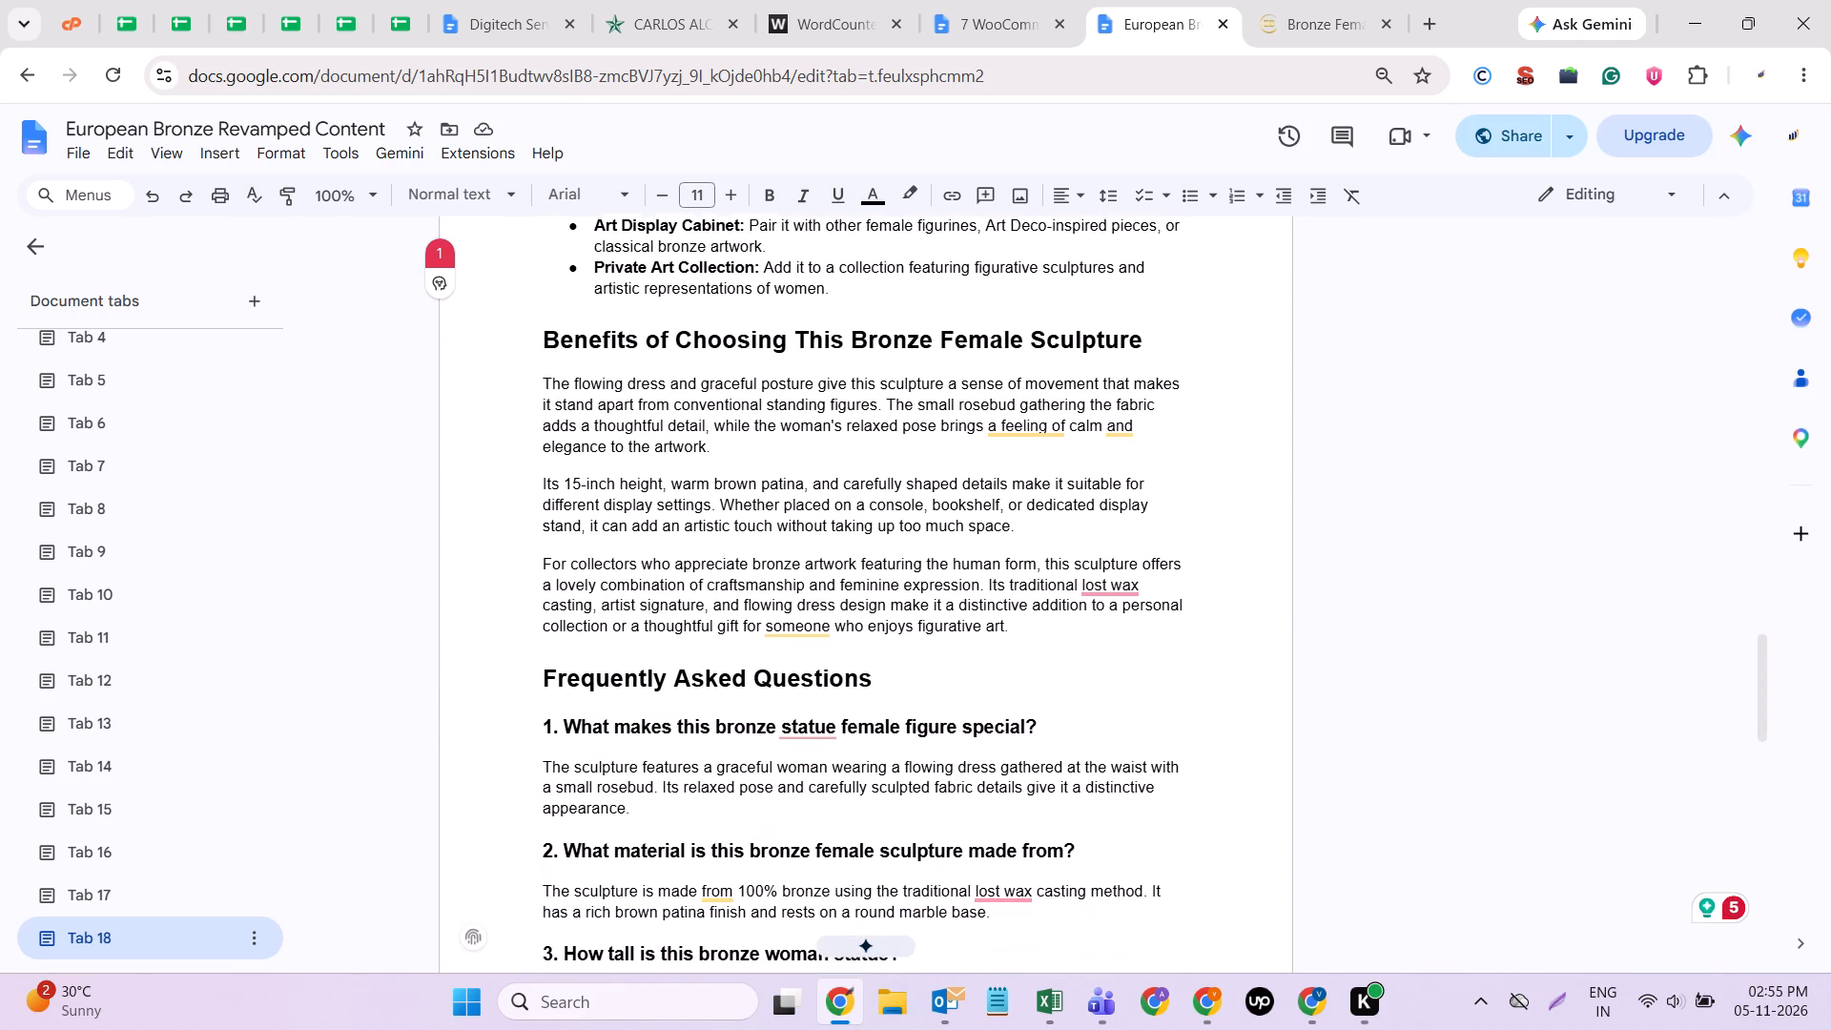
pyautogui.scroll(-1, 933, 748)
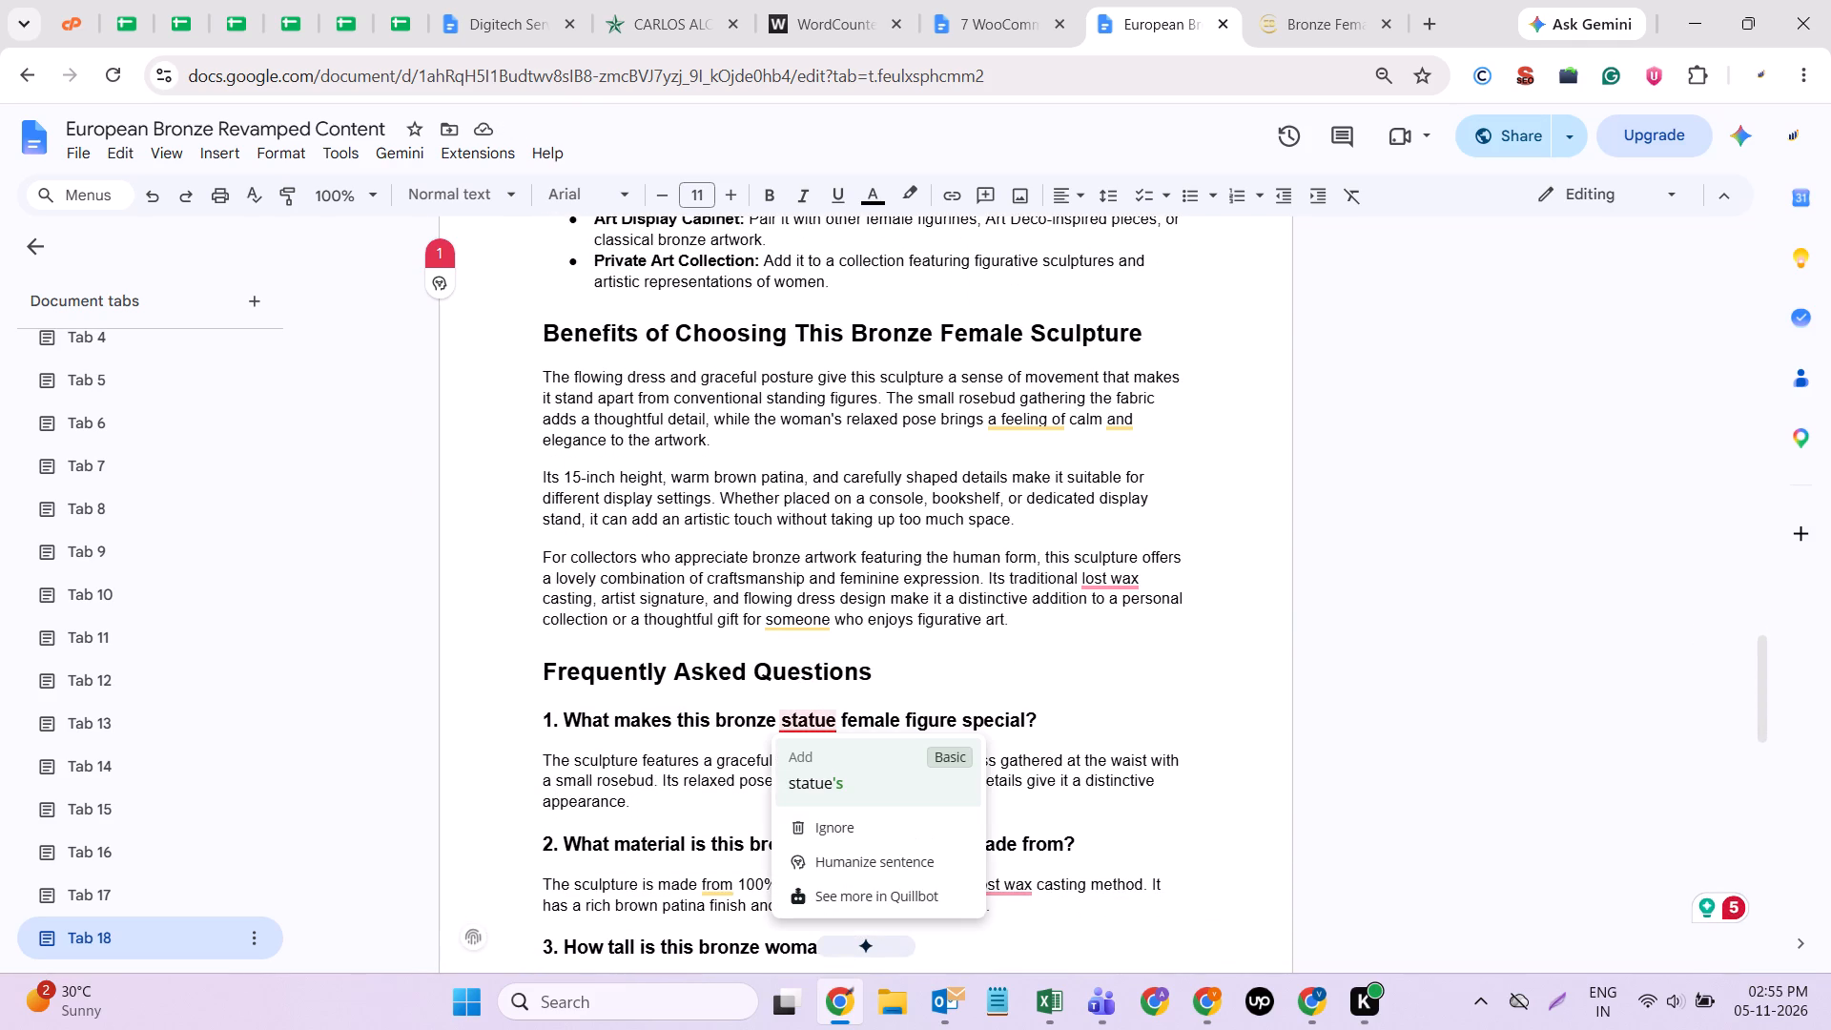
pyautogui.scroll(-2, 995, 665)
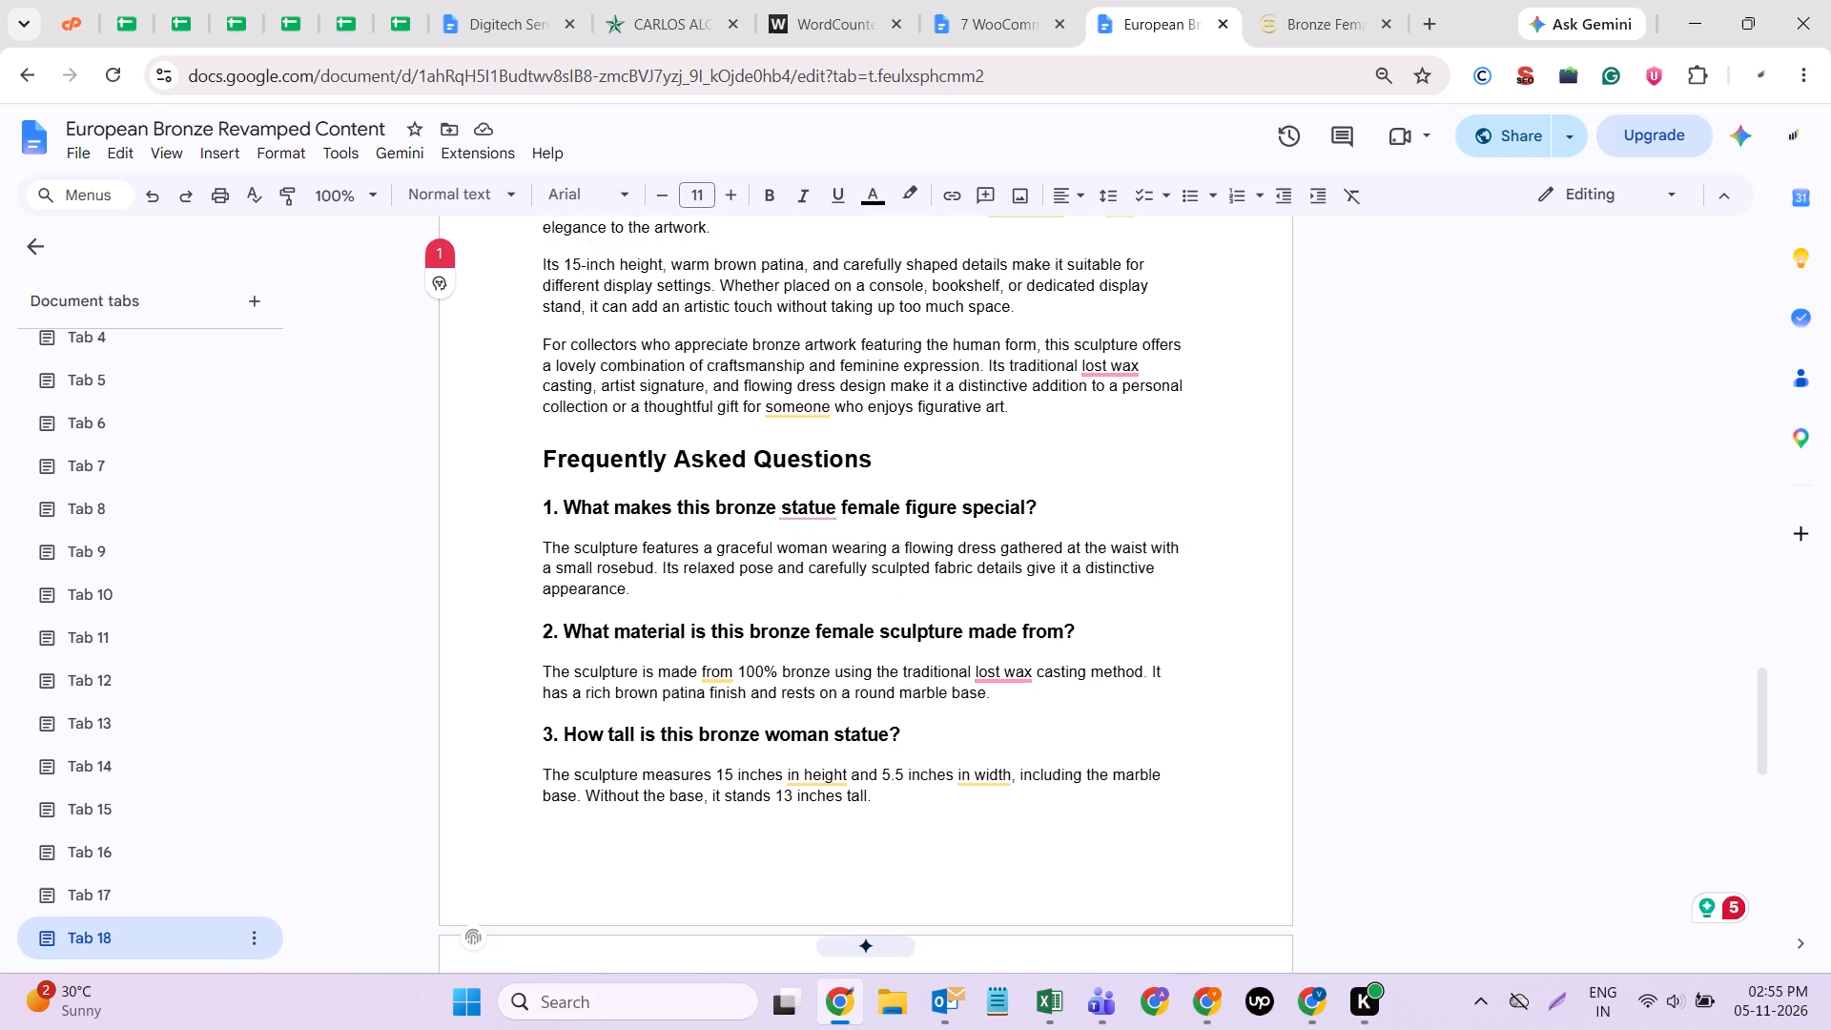
pyautogui.scroll(-5, 995, 665)
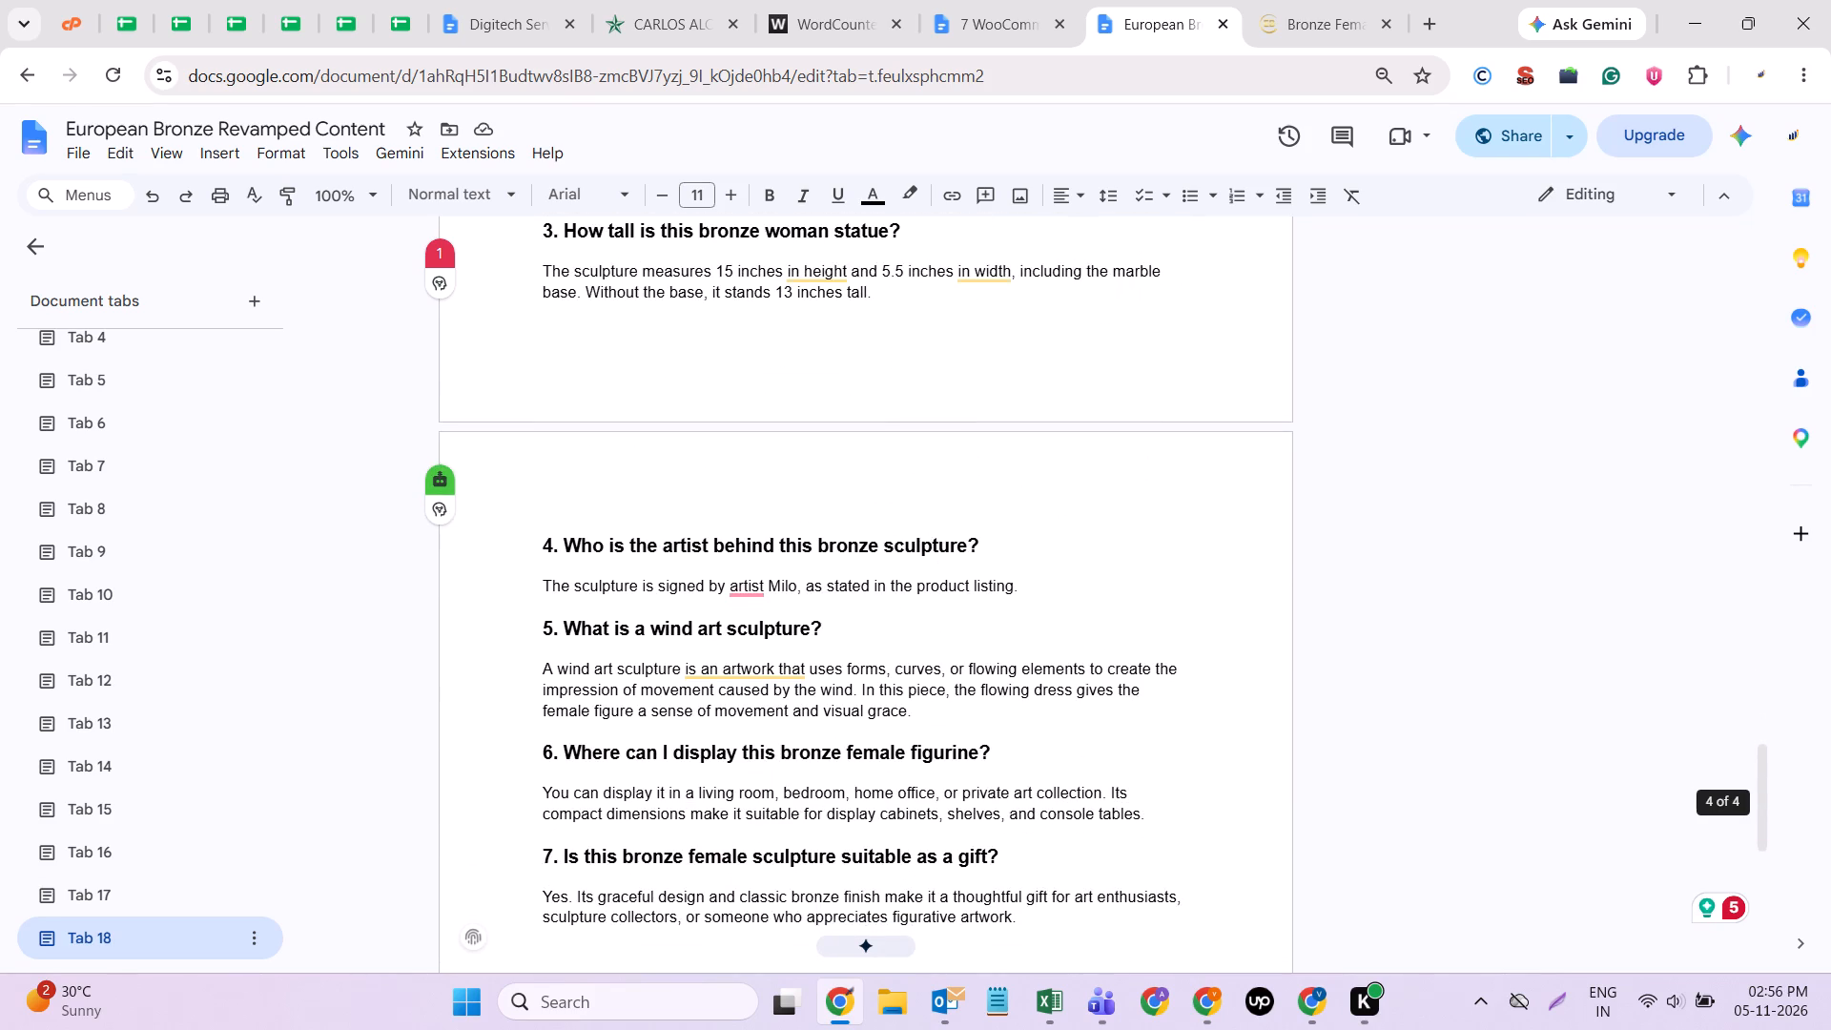
pyautogui.scroll(-2, 995, 665)
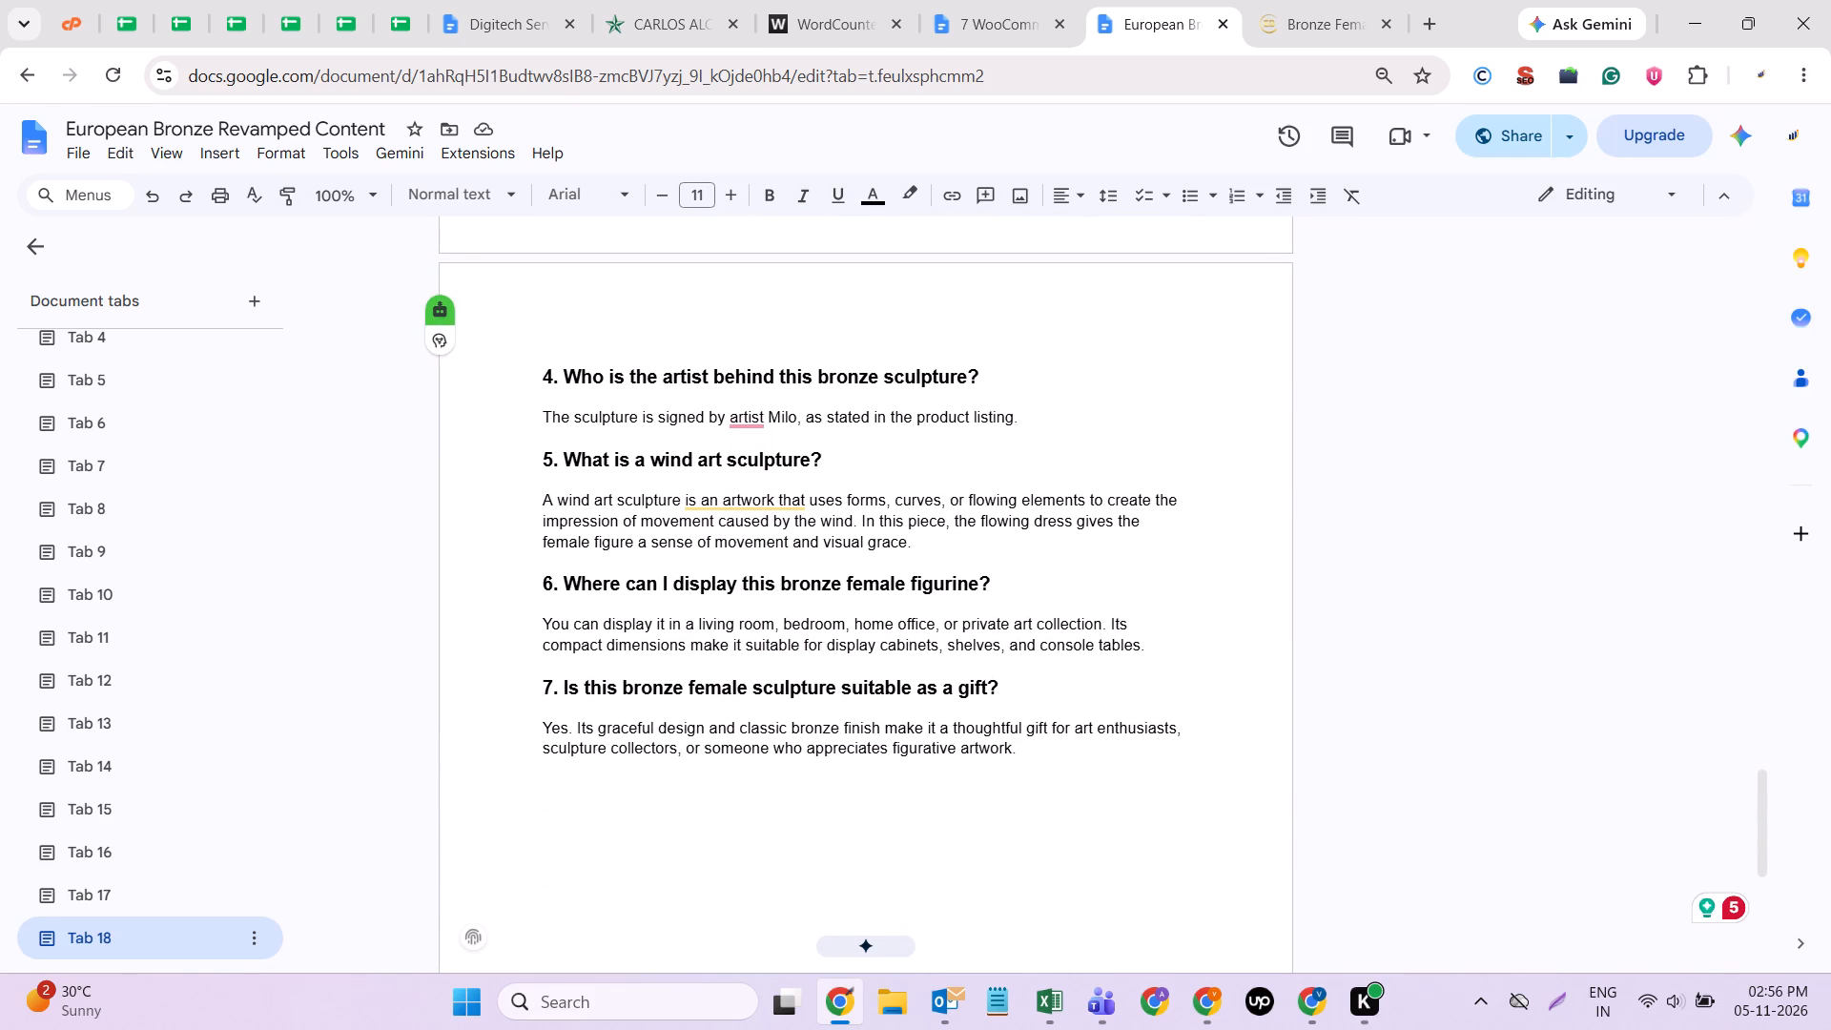
pyautogui.scroll(-2, 1045, 674)
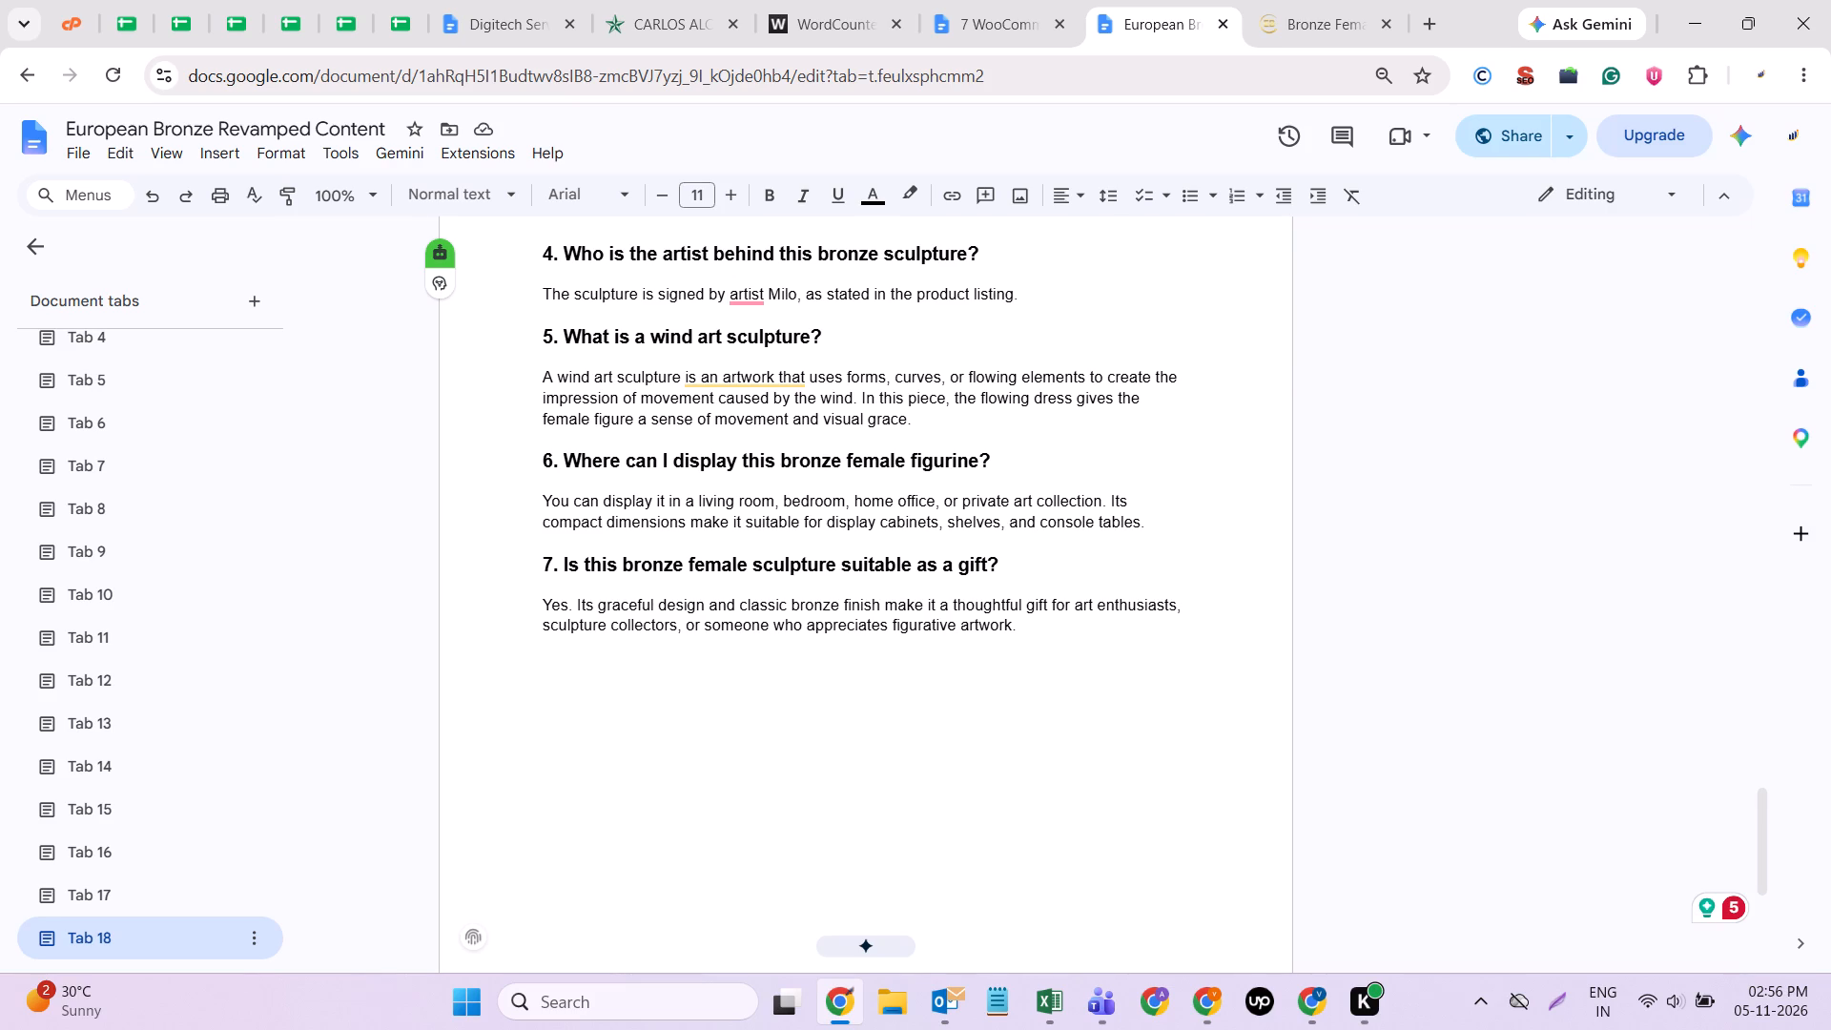
# Recheck the Frequently Asked Questions section through the final gift question.
pyautogui.scroll(3, 1045, 674)
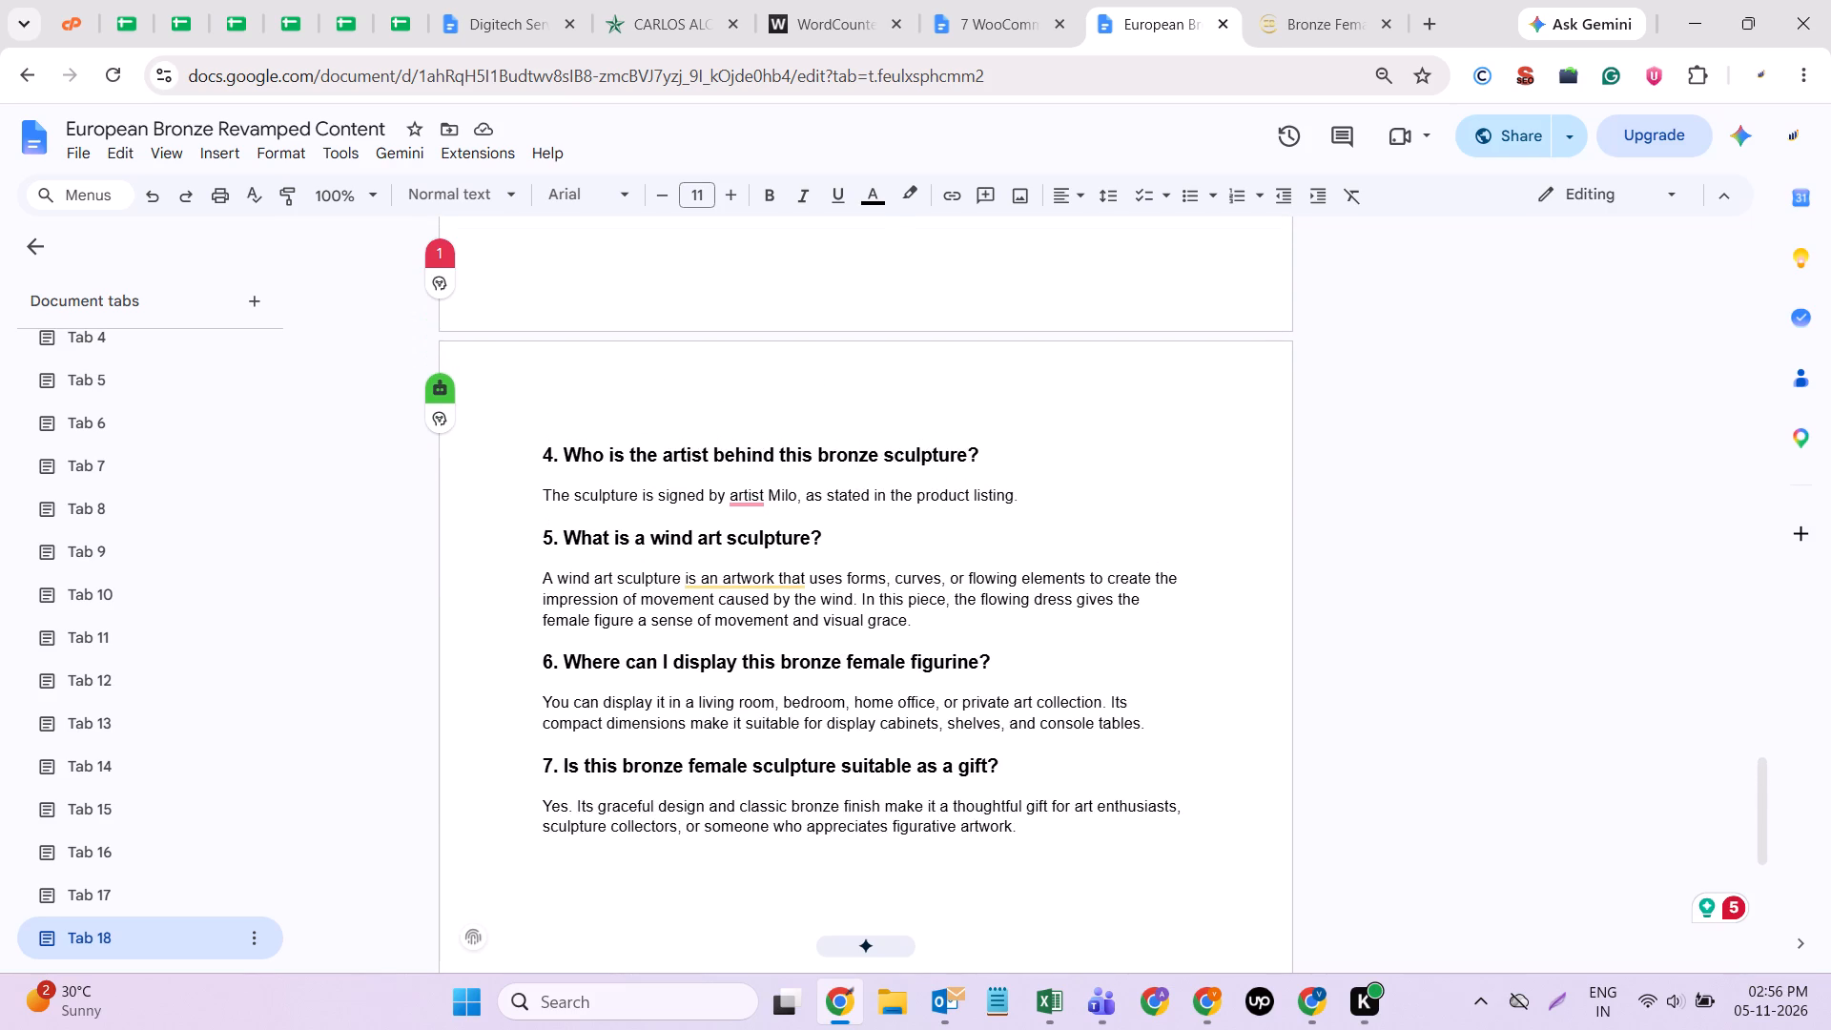
pyautogui.scroll(1, 1045, 674)
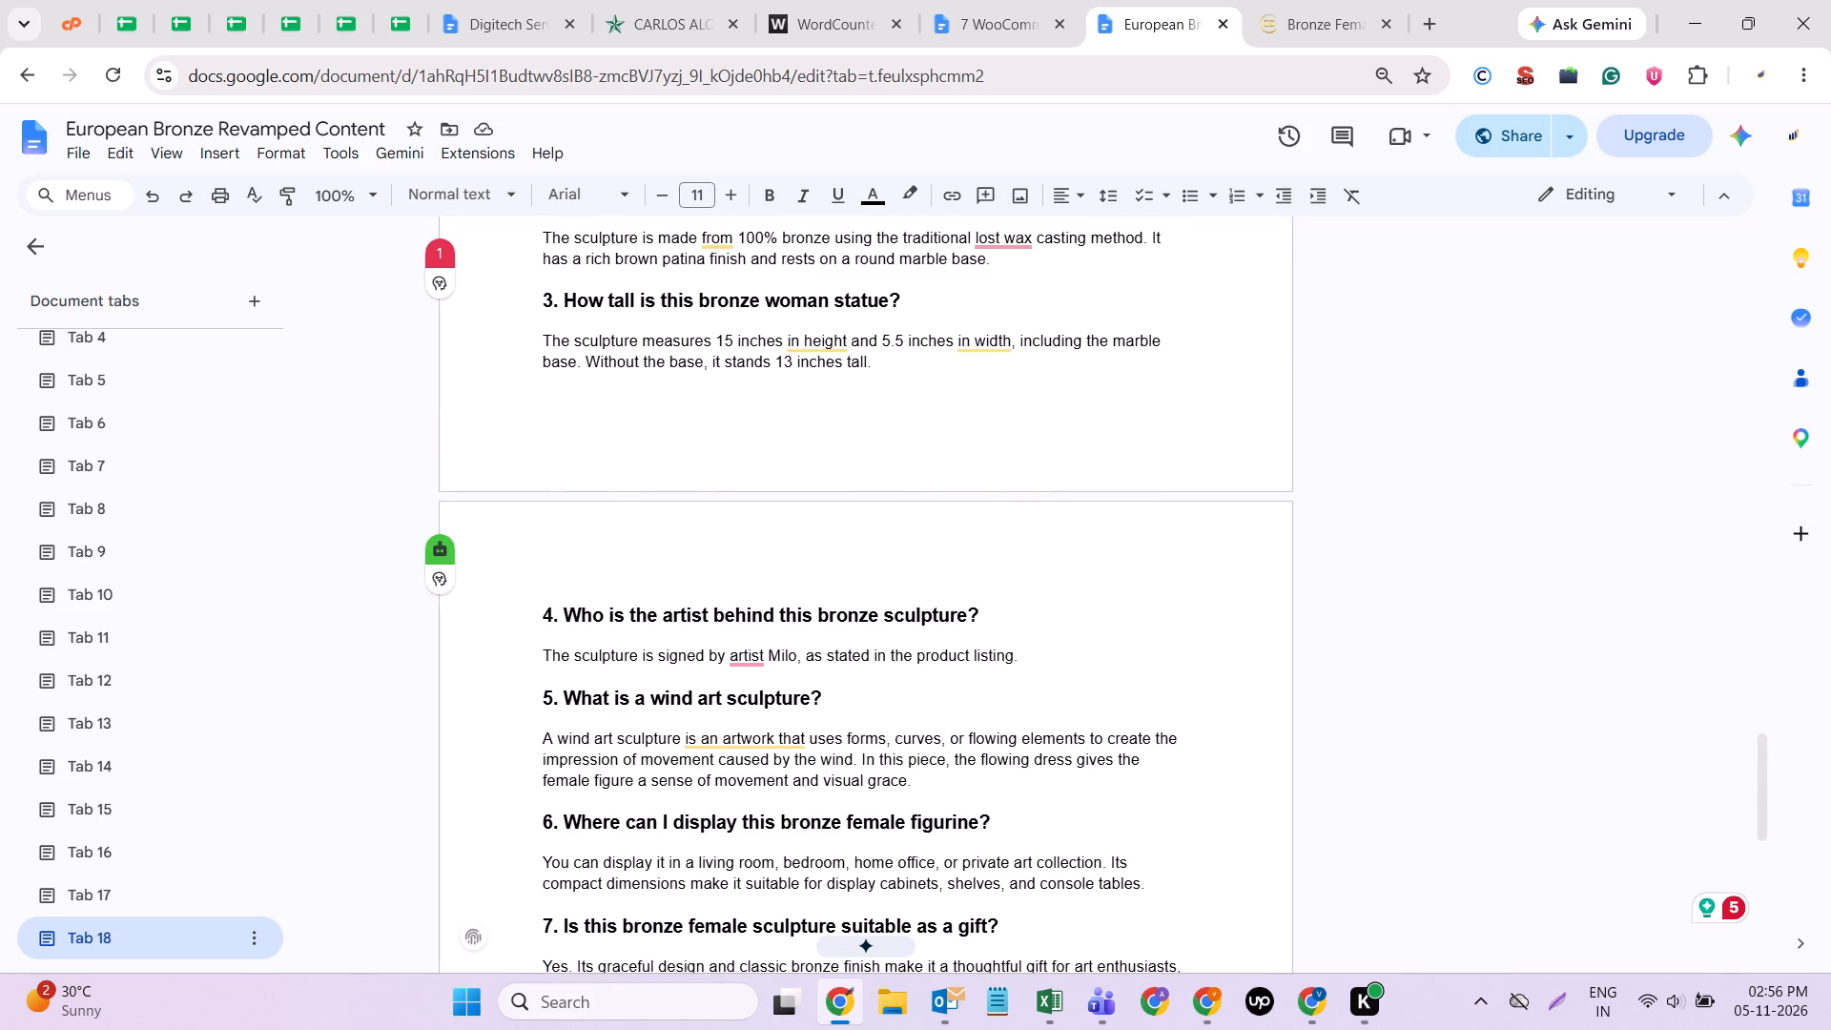
pyautogui.scroll(2, 1045, 674)
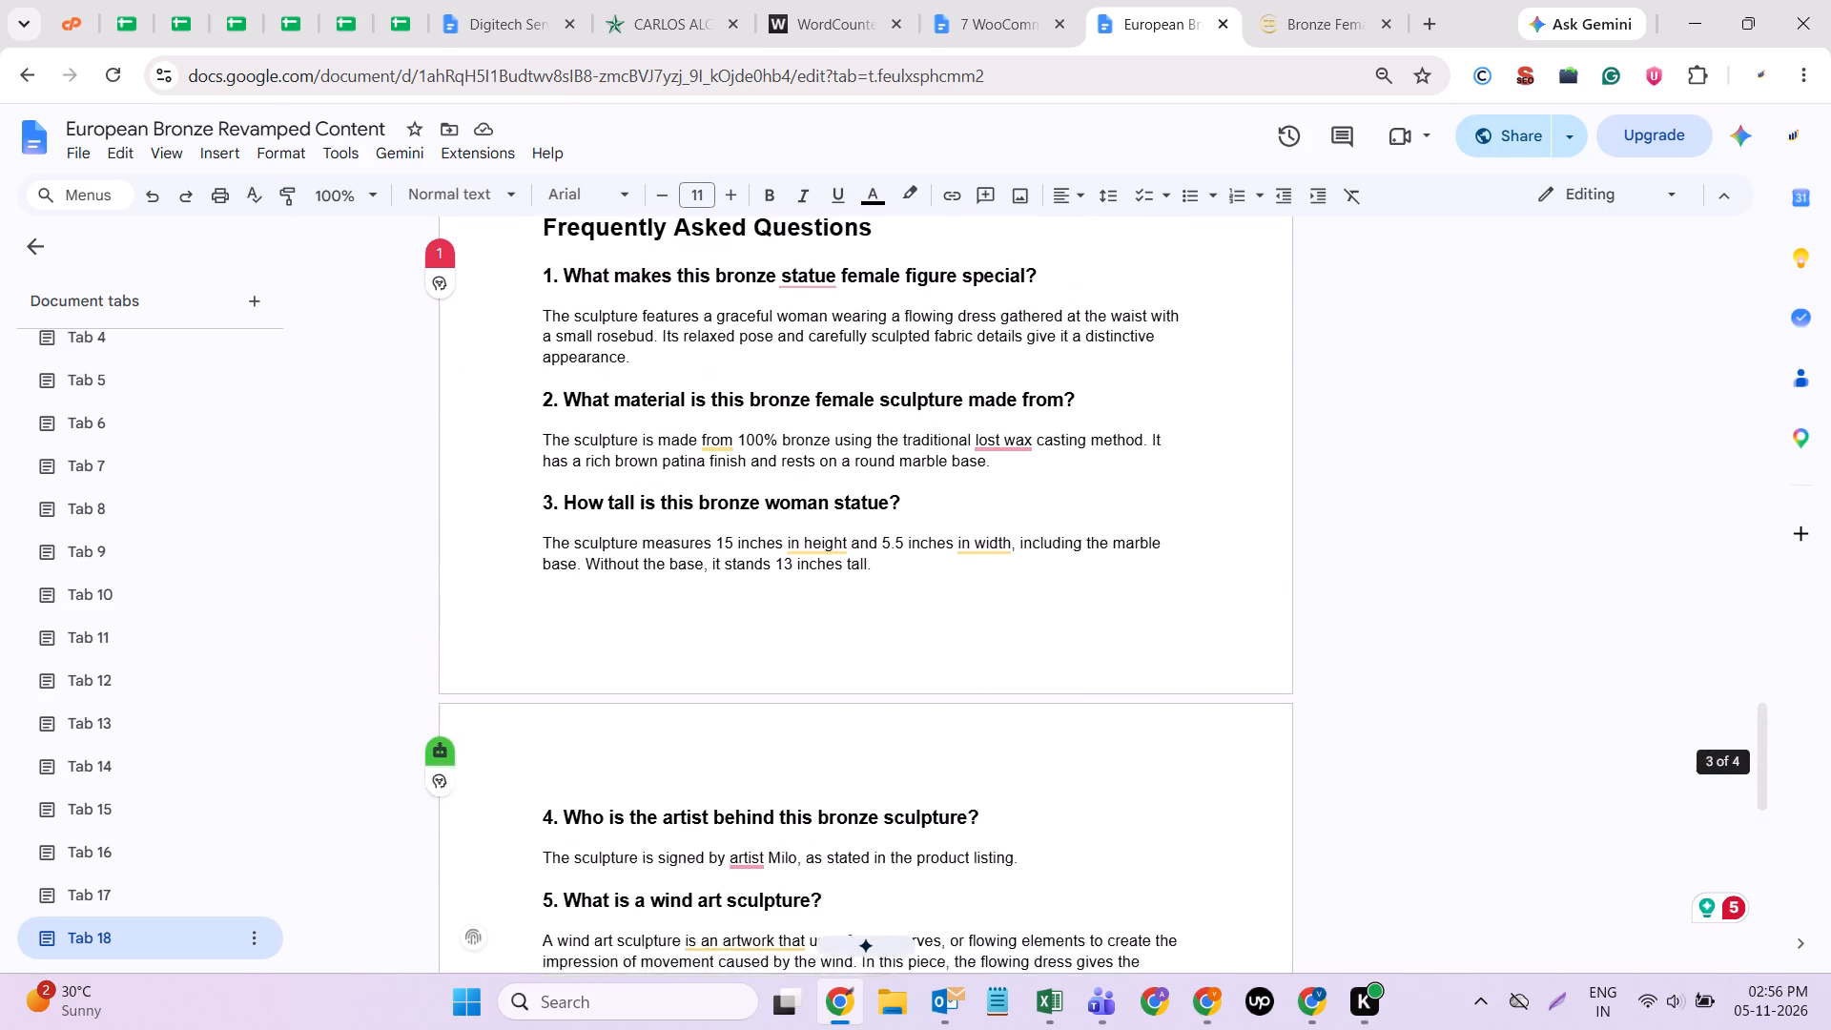
pyautogui.scroll(2, 1045, 674)
pyautogui.scroll(-2, 1045, 674)
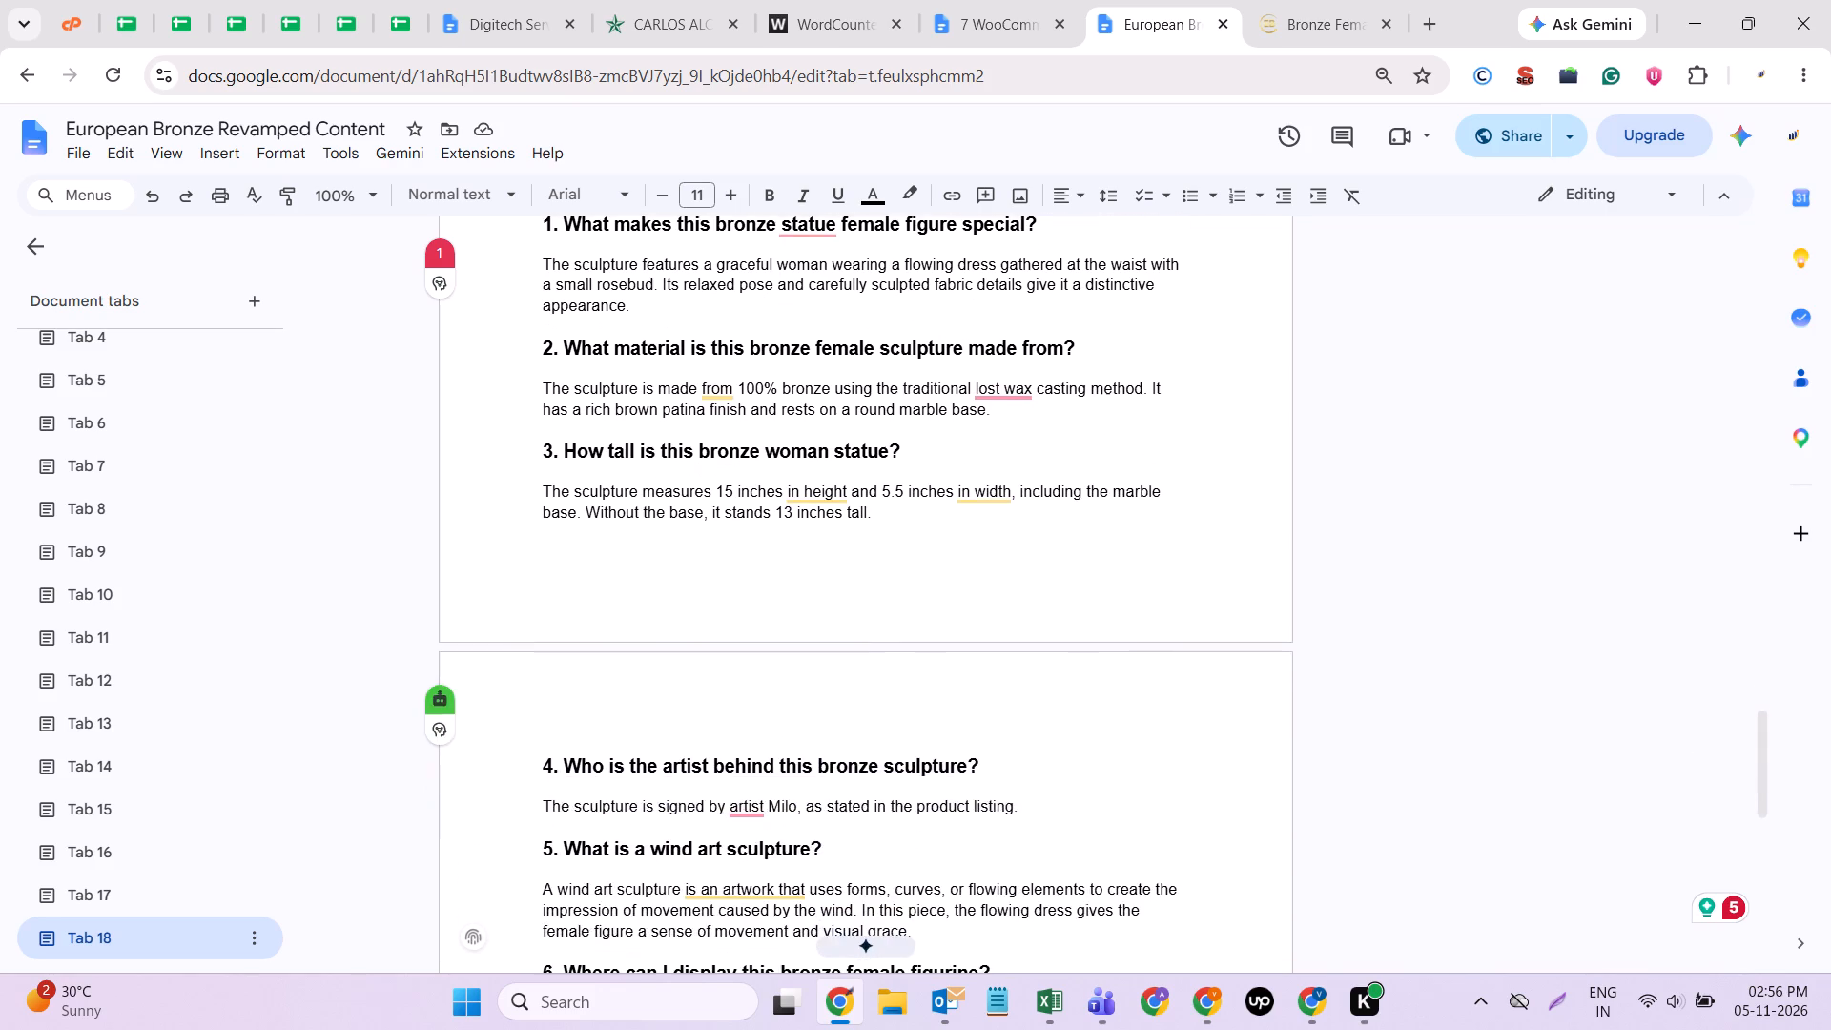
pyautogui.scroll(-5, 1045, 674)
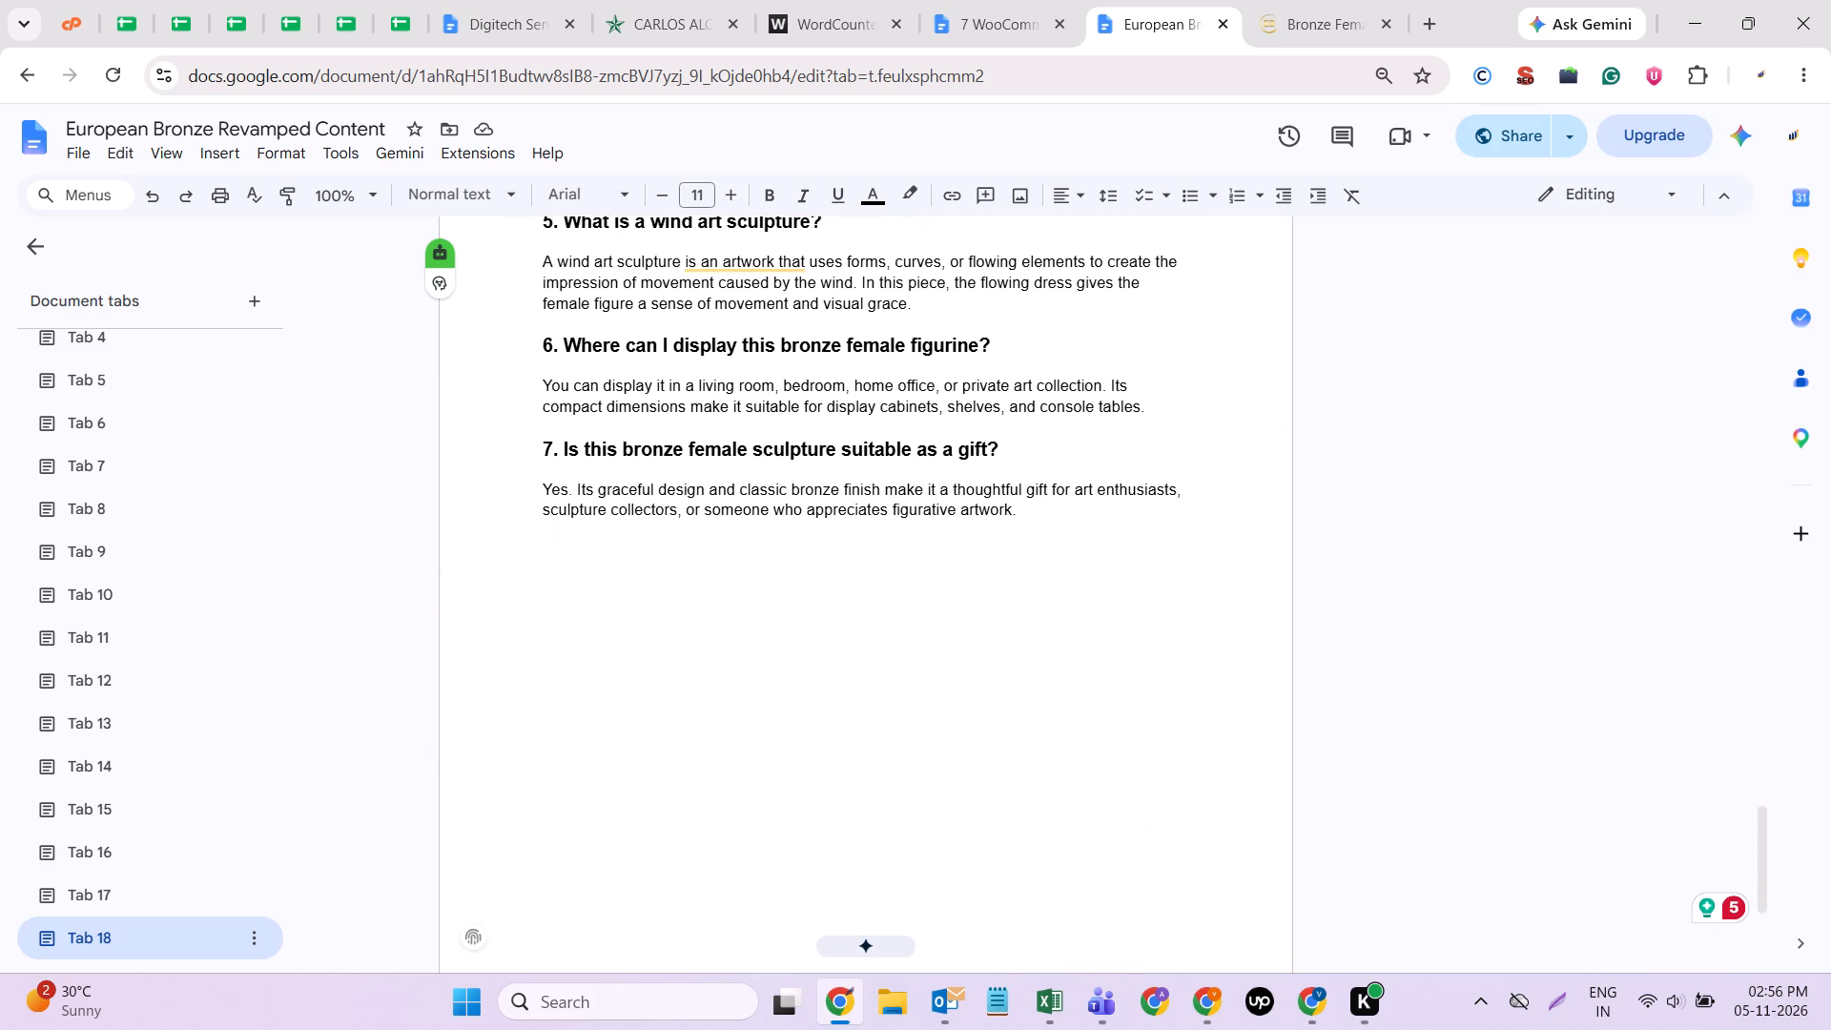
# Remove the extra blank line between the inventory line and the Description heading in Tab 18.
pyautogui.scroll(16, 833, 465)
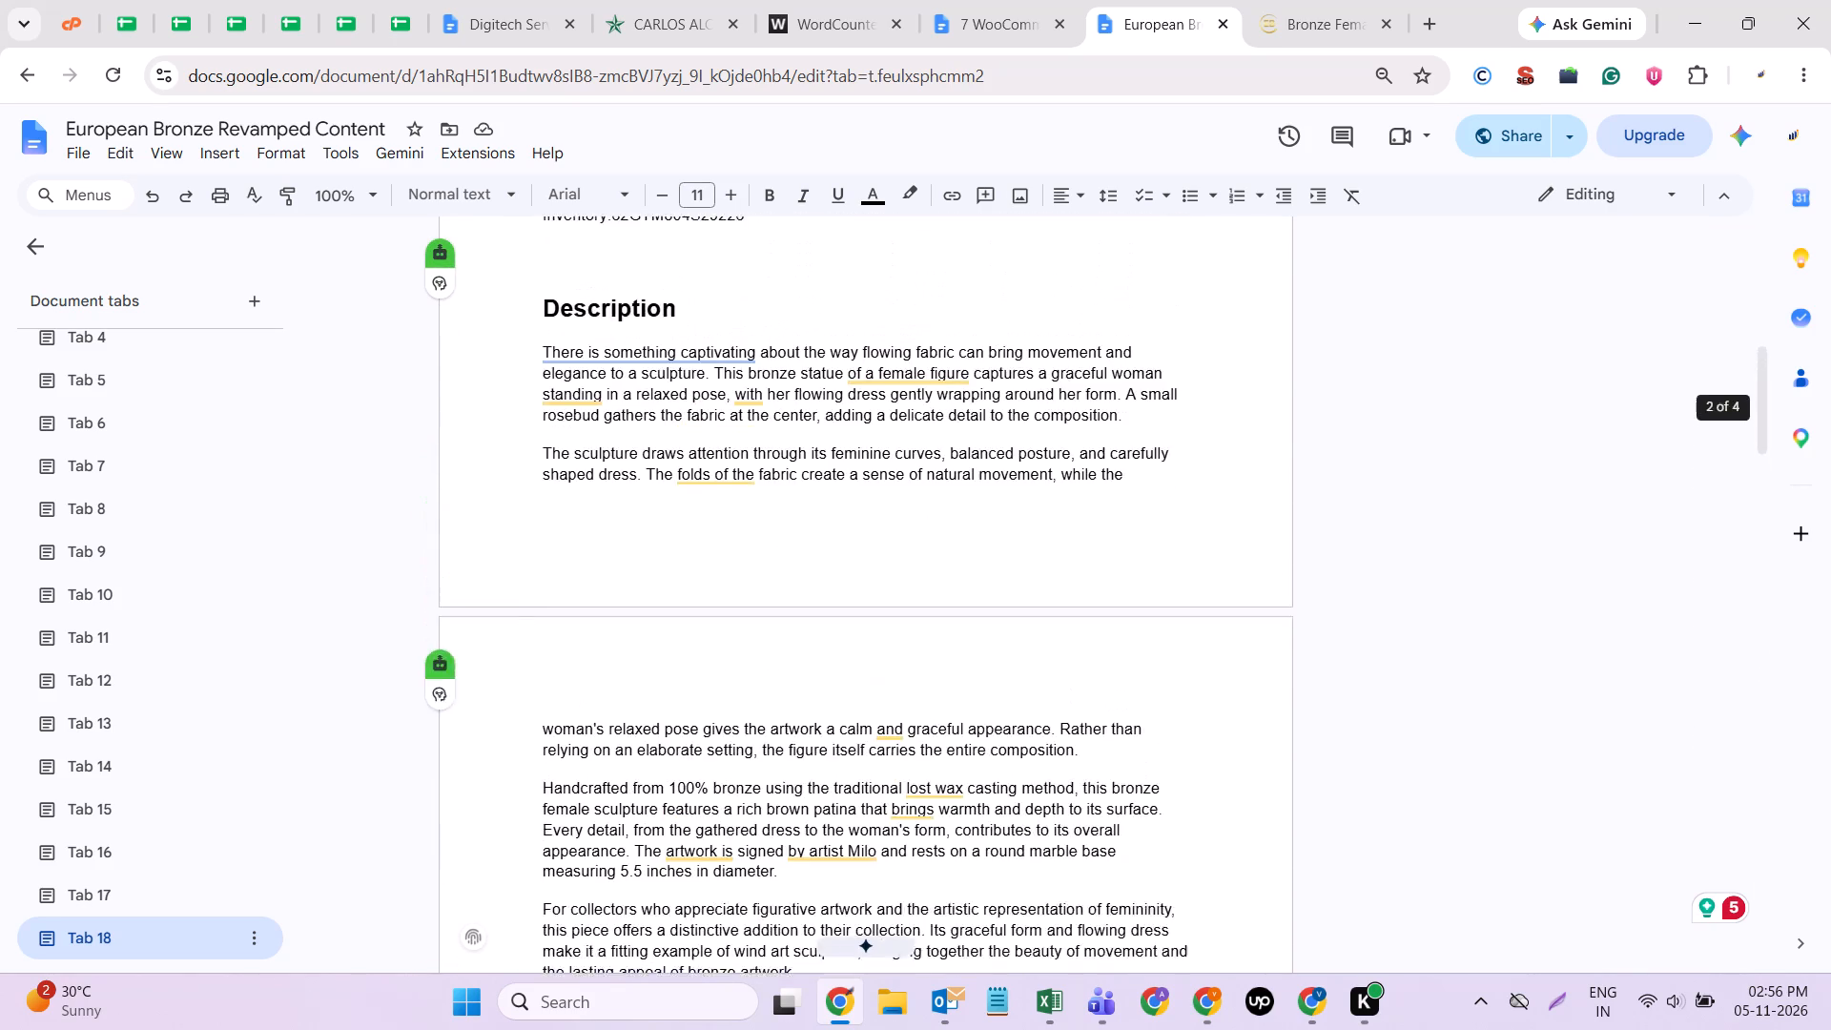
pyautogui.scroll(5, 833, 465)
pyautogui.scroll(-1, 833, 465)
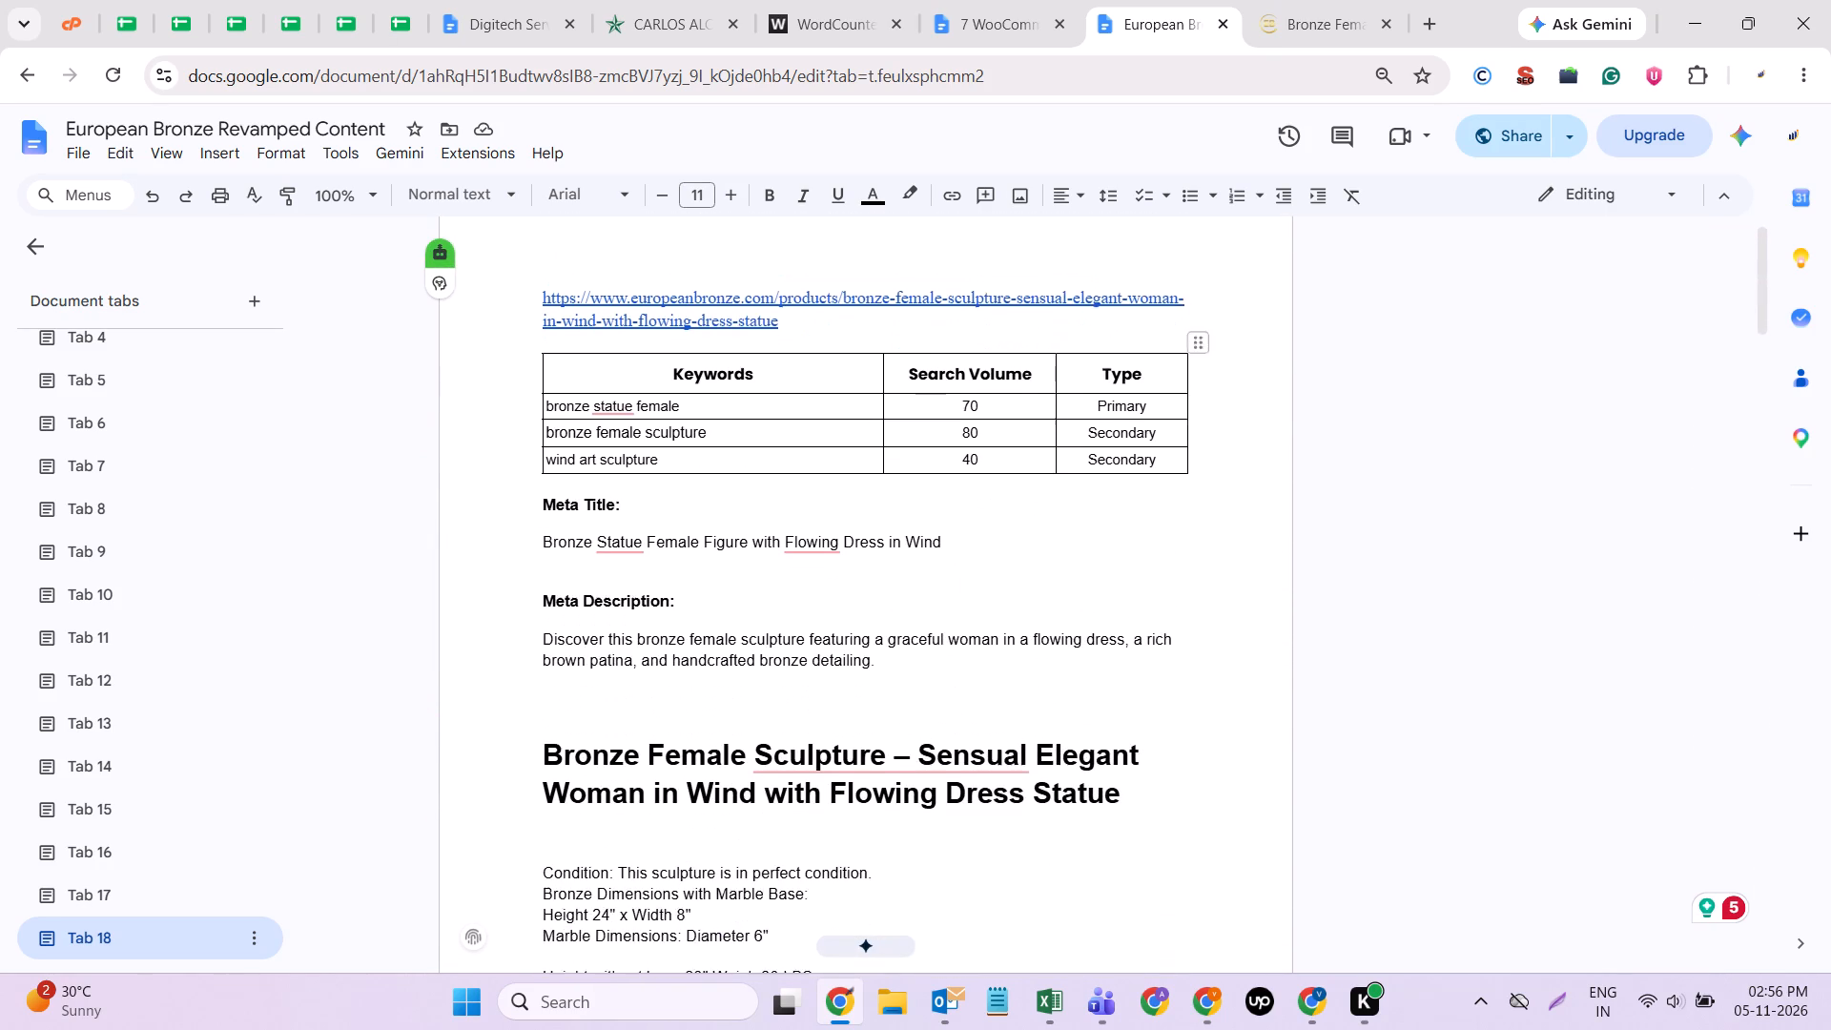
pyautogui.scroll(-3, 833, 465)
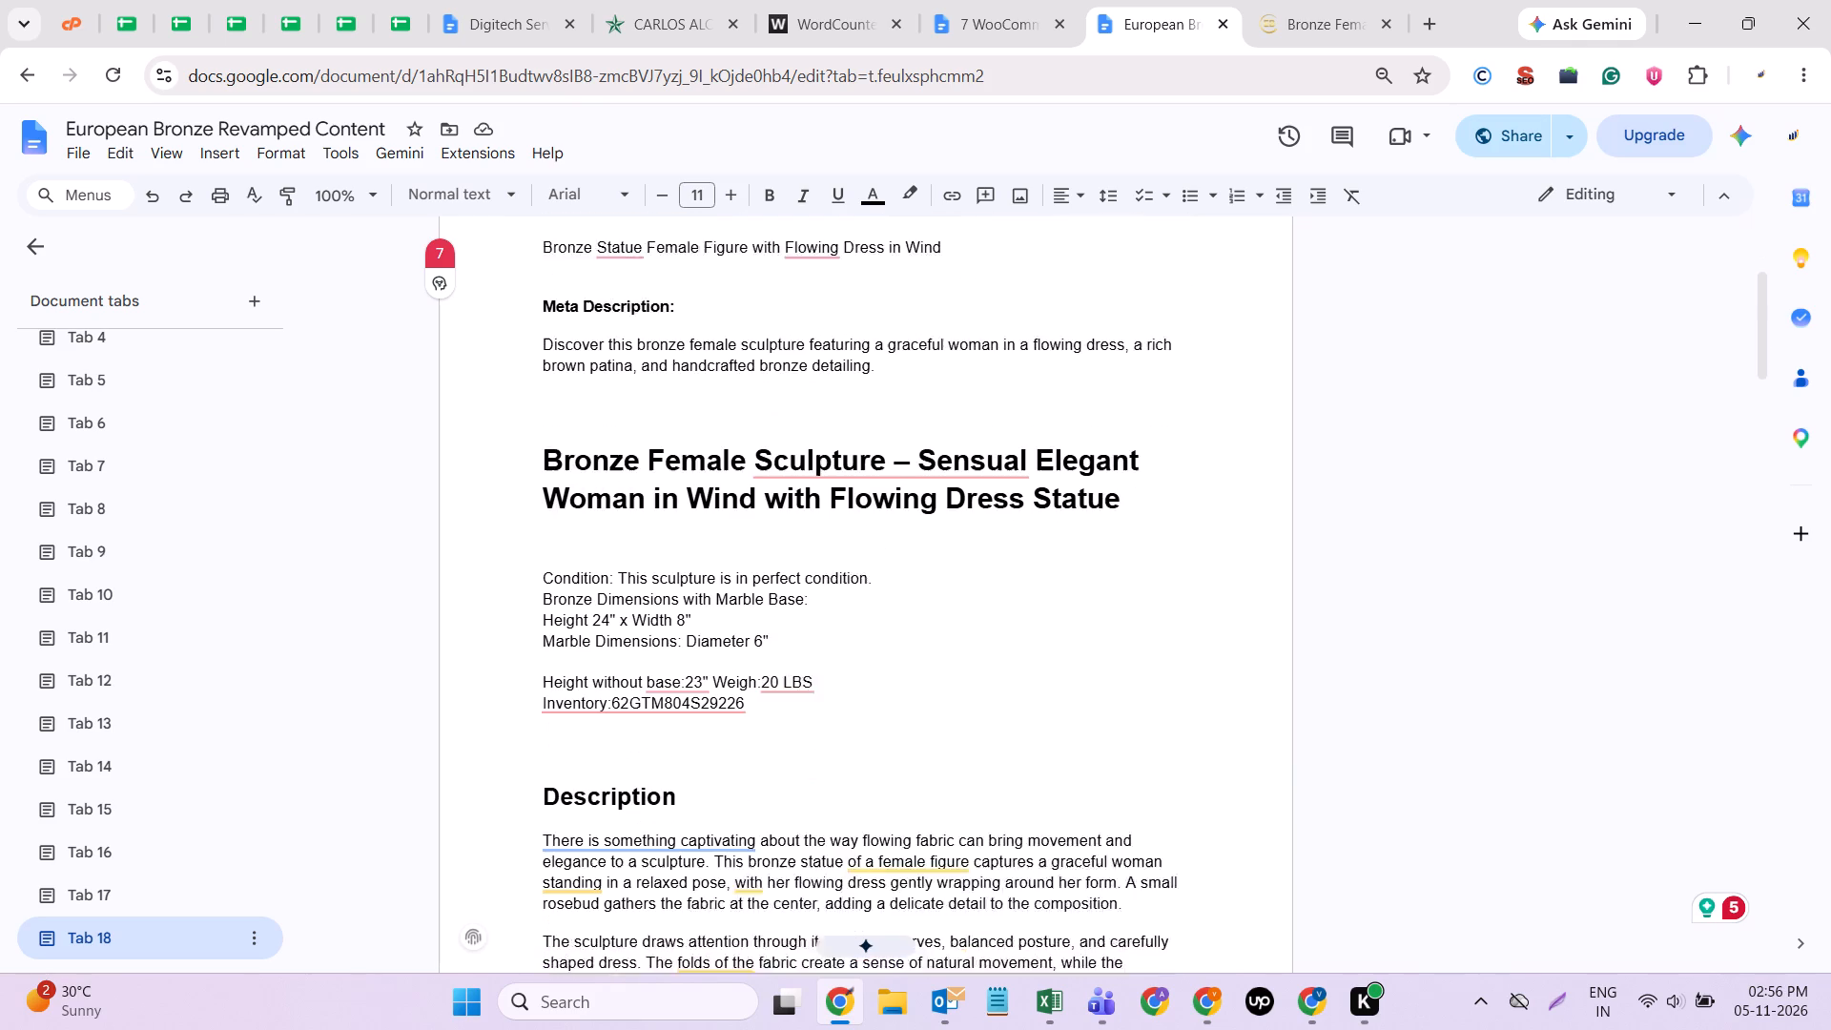
pyautogui.scroll(-1, 833, 465)
pyautogui.click(636, 646)
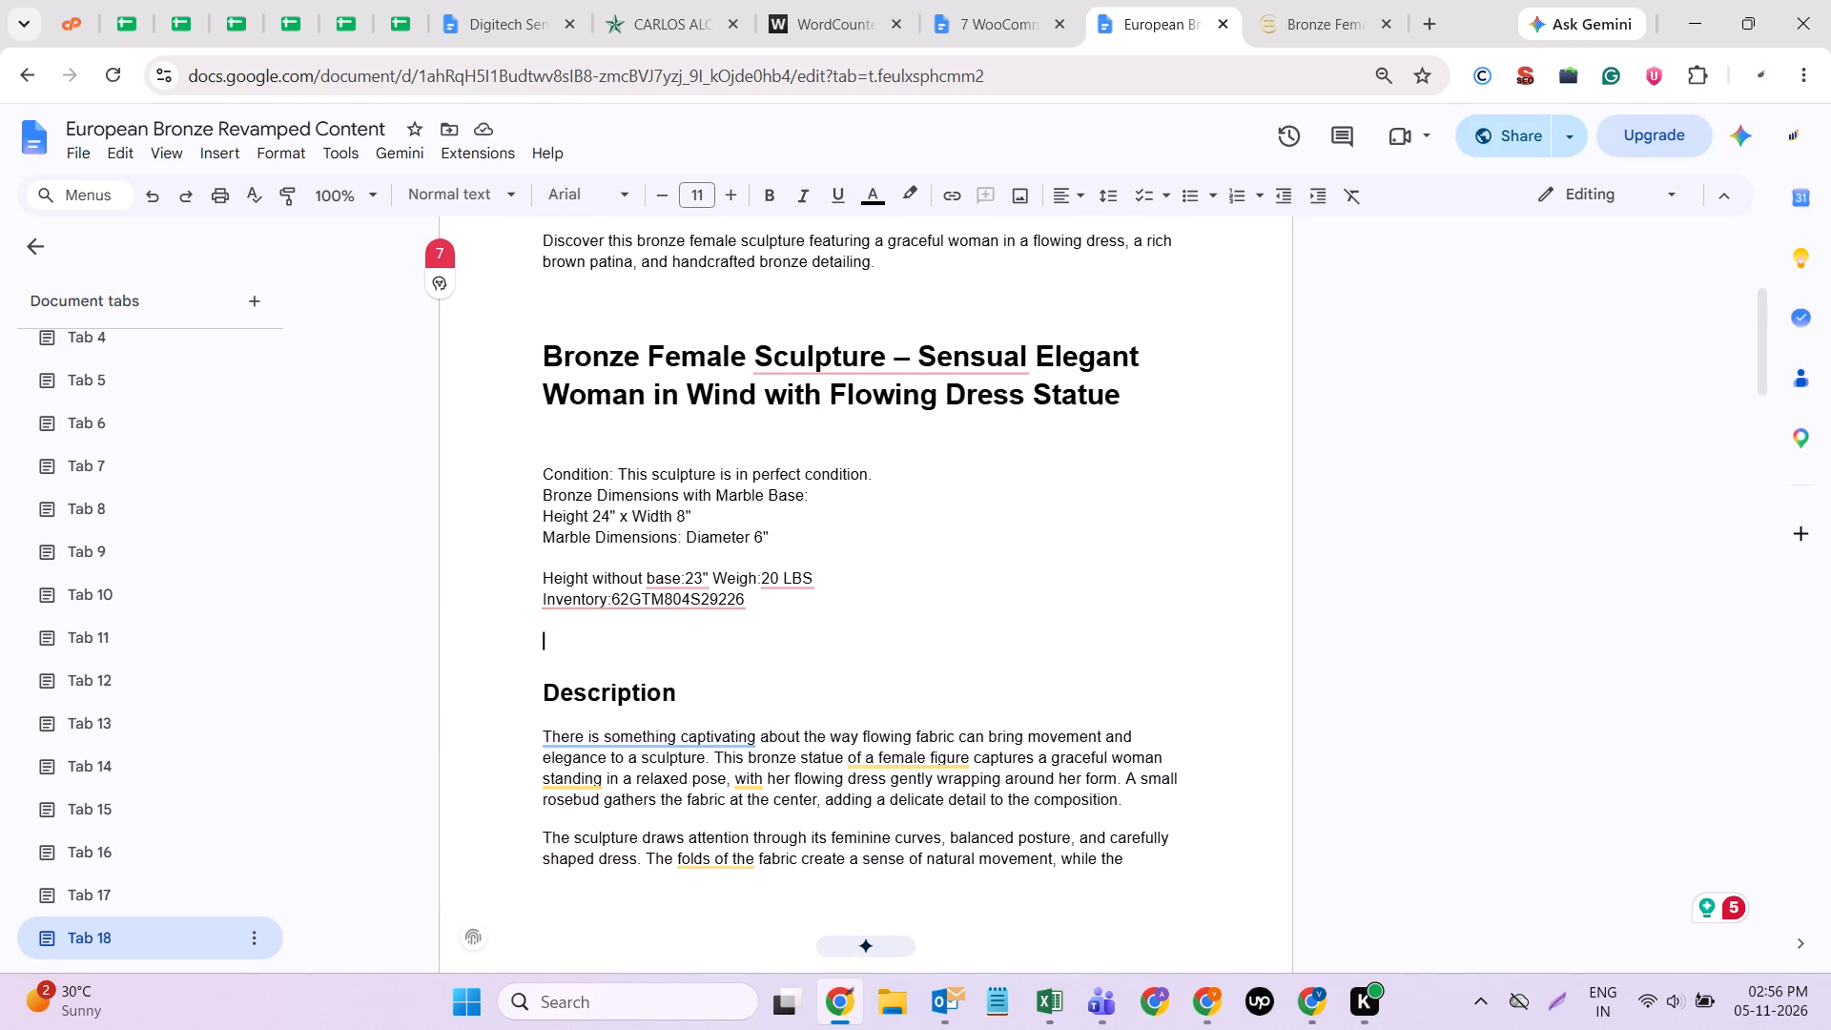
pyautogui.press('BackSpace')
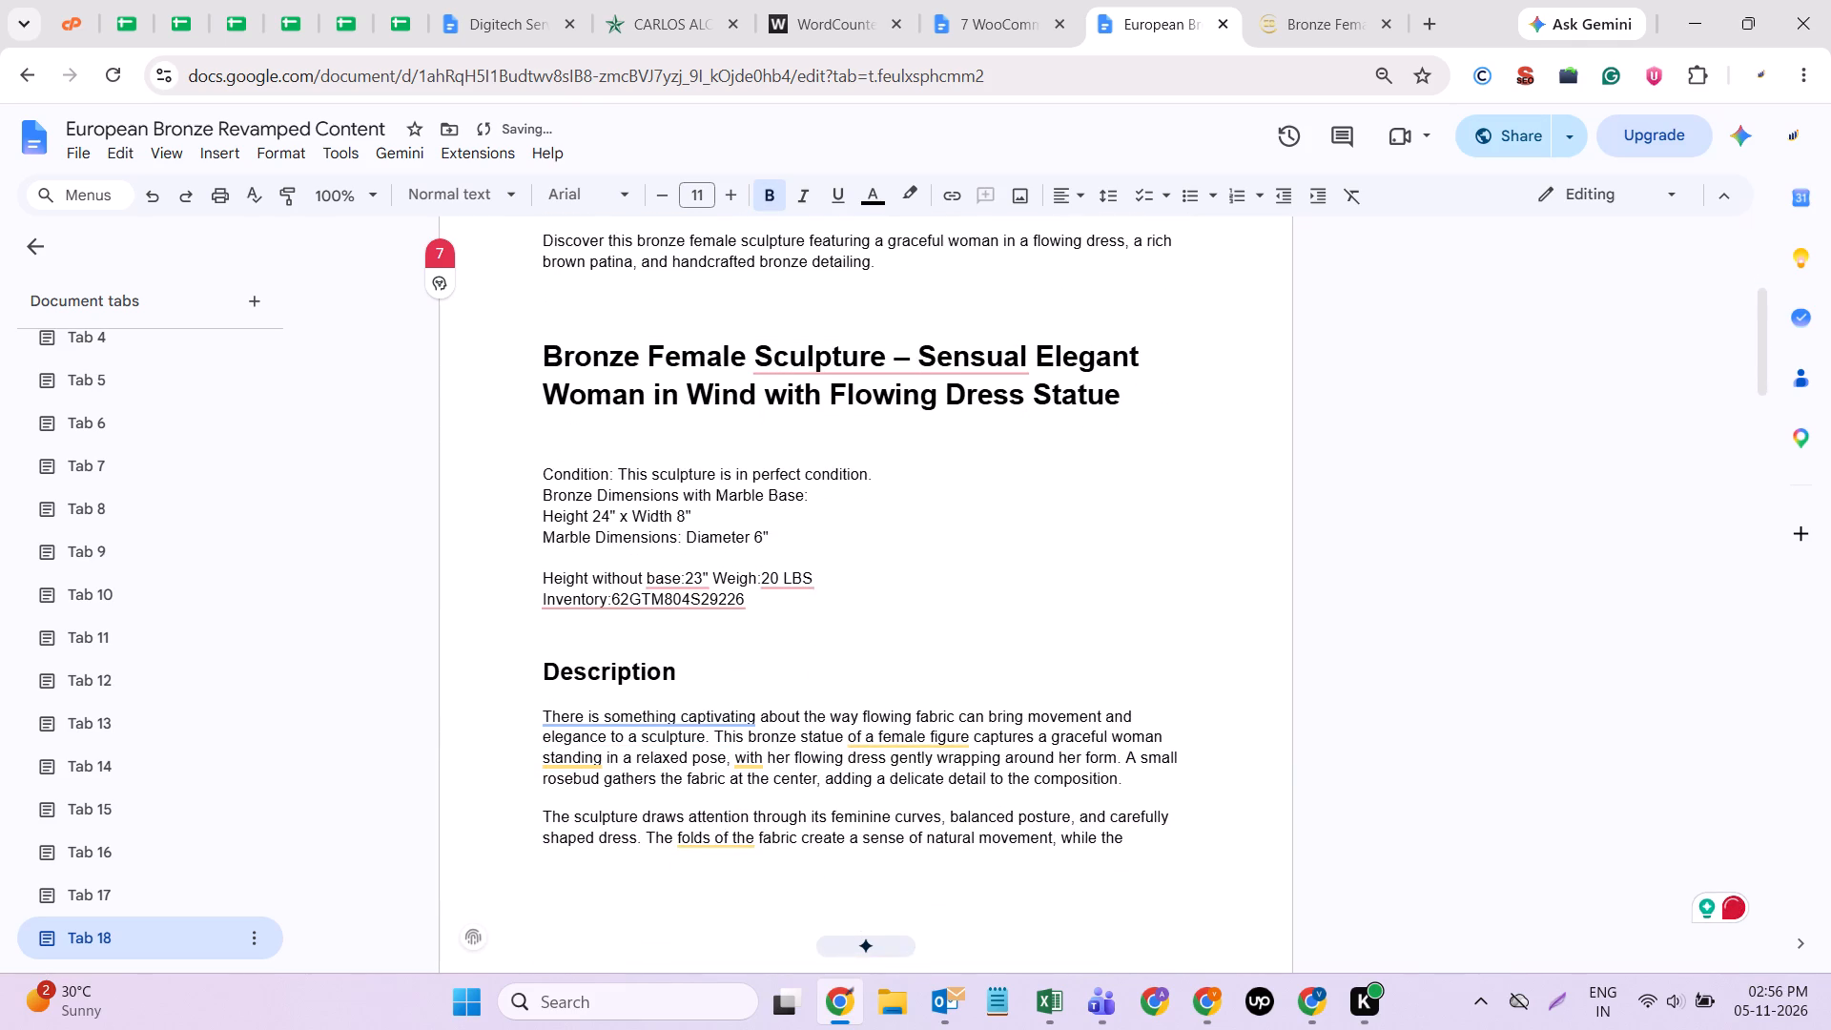
# Open Tab 19 and add two blank lines below its keyword table.
pyautogui.scroll(-3, 867, 639)
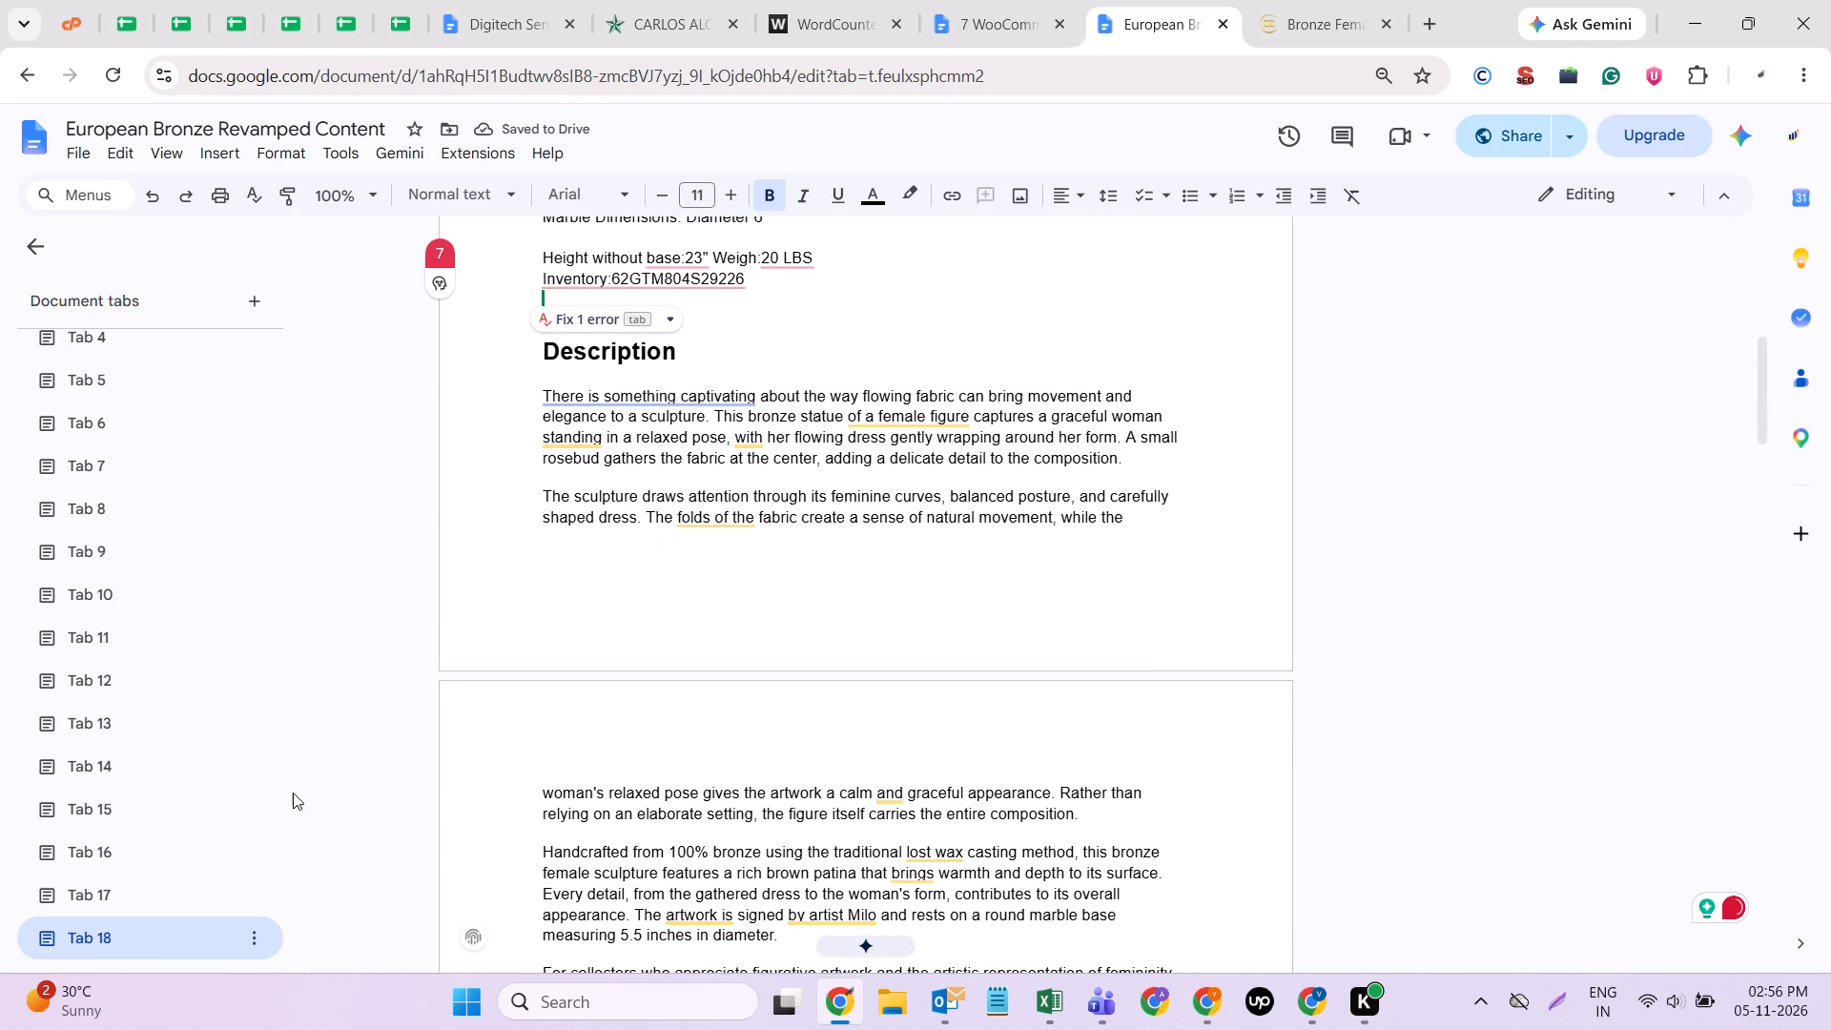
pyautogui.scroll(-3, 198, 752)
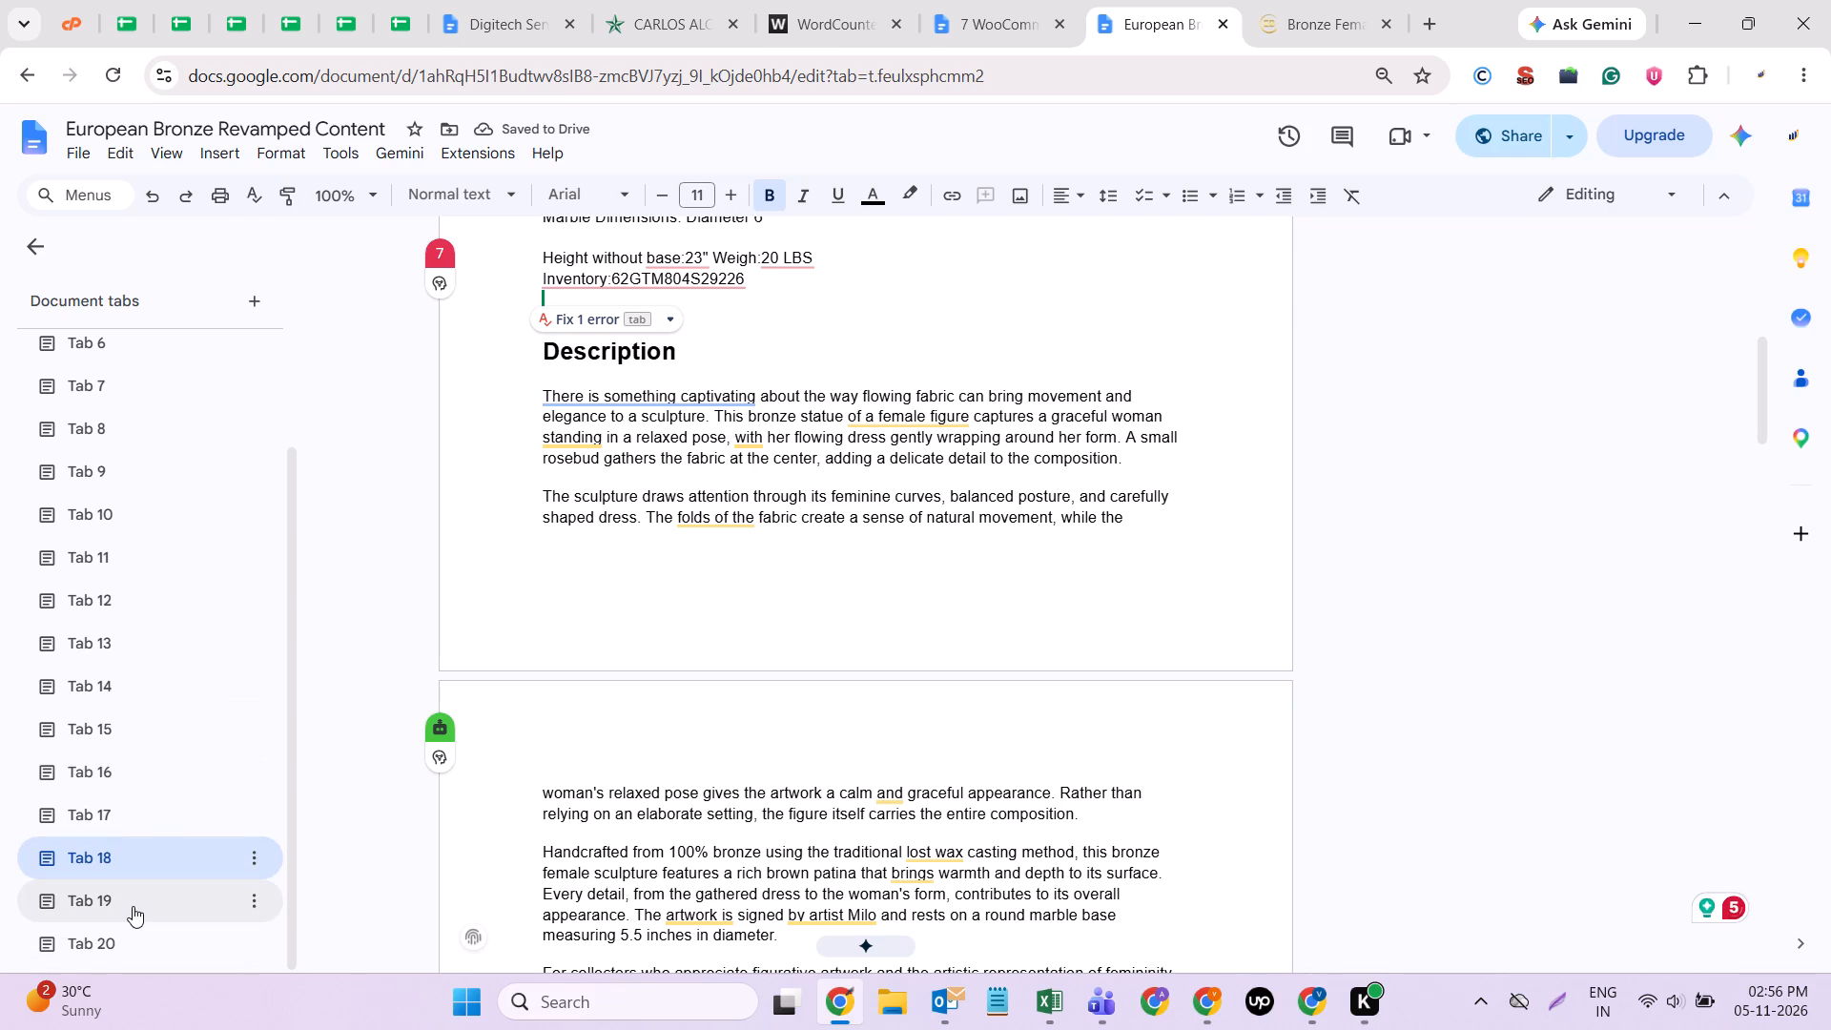
pyautogui.click(133, 906)
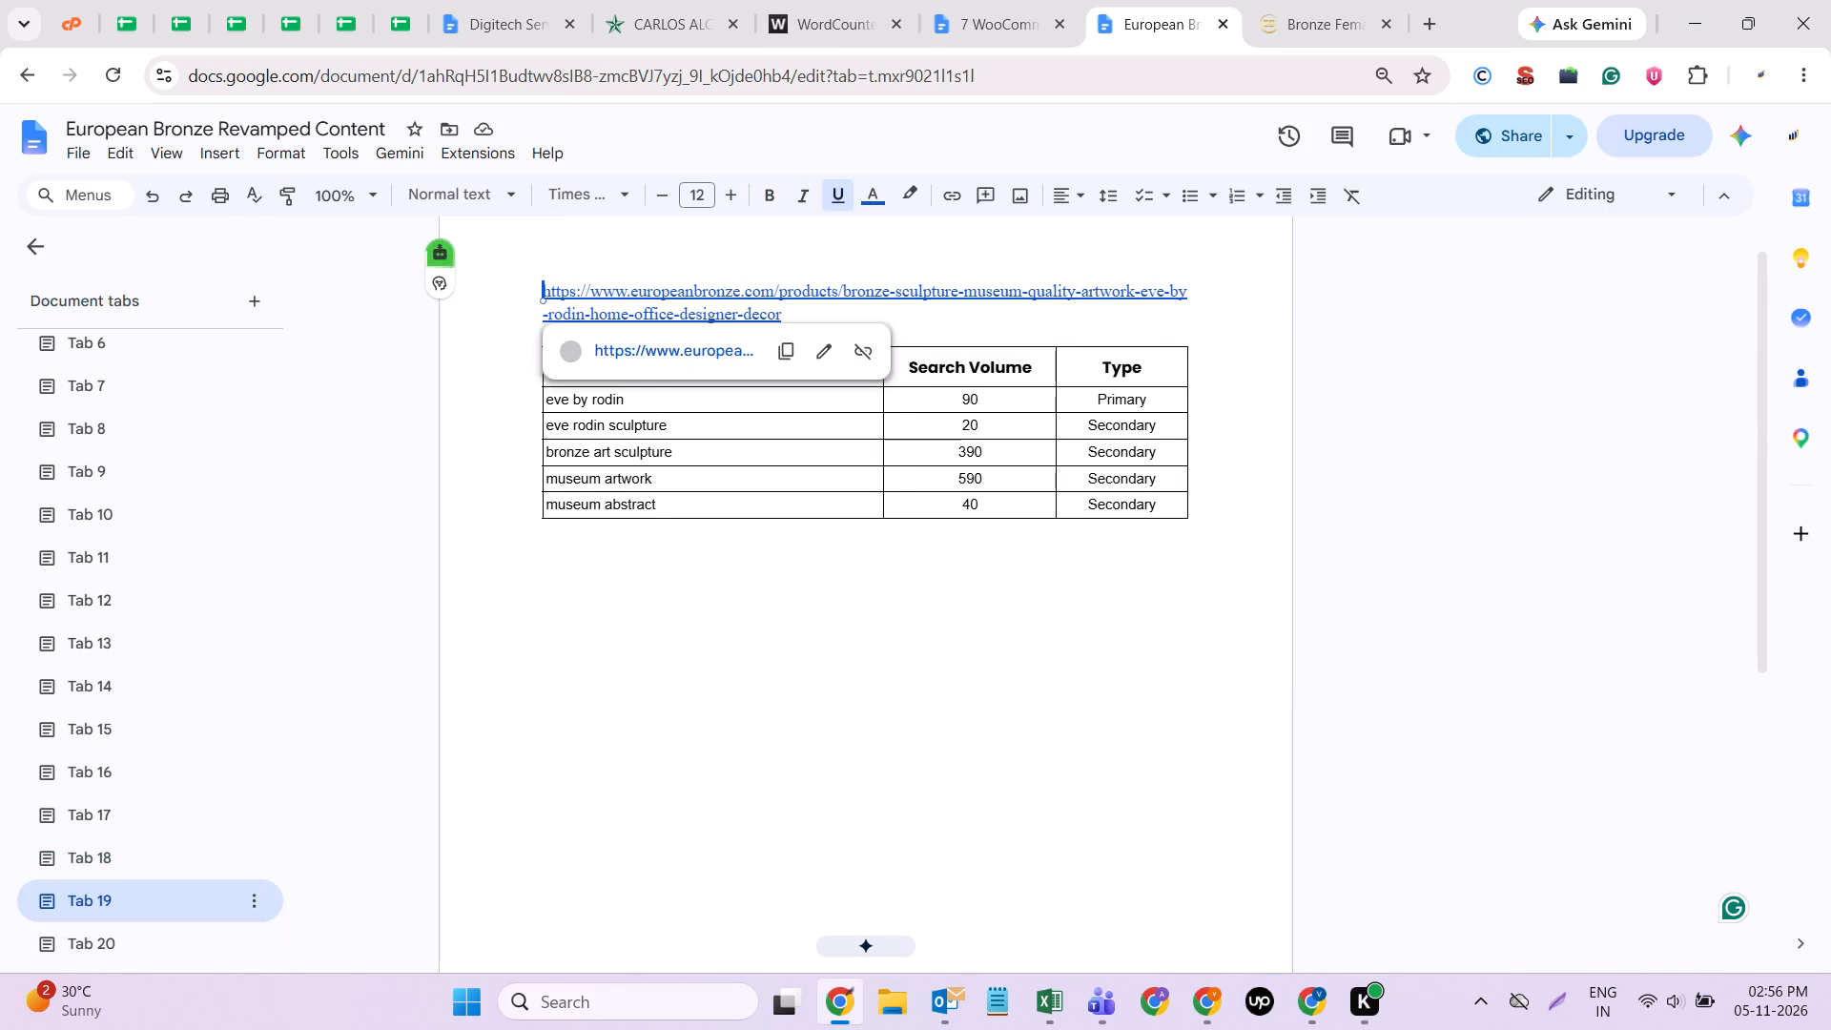
pyautogui.click(901, 587)
pyautogui.press('Return')
pyautogui.press('Return')
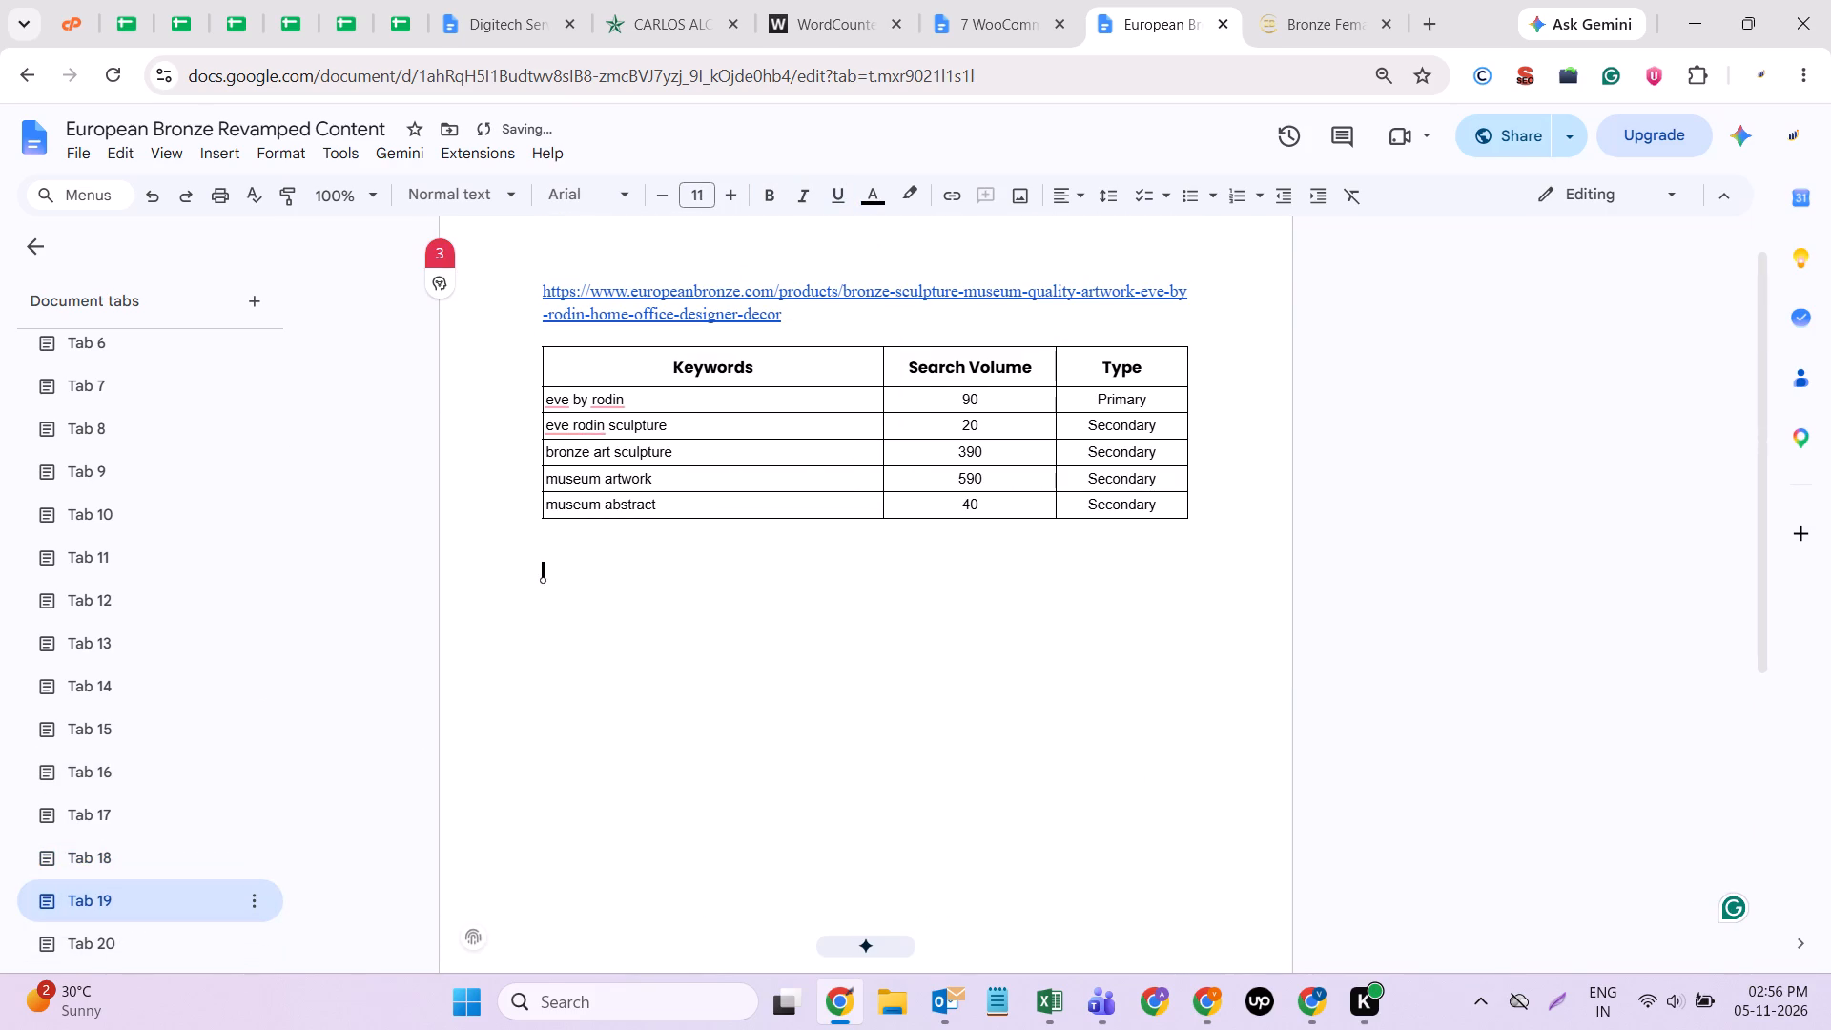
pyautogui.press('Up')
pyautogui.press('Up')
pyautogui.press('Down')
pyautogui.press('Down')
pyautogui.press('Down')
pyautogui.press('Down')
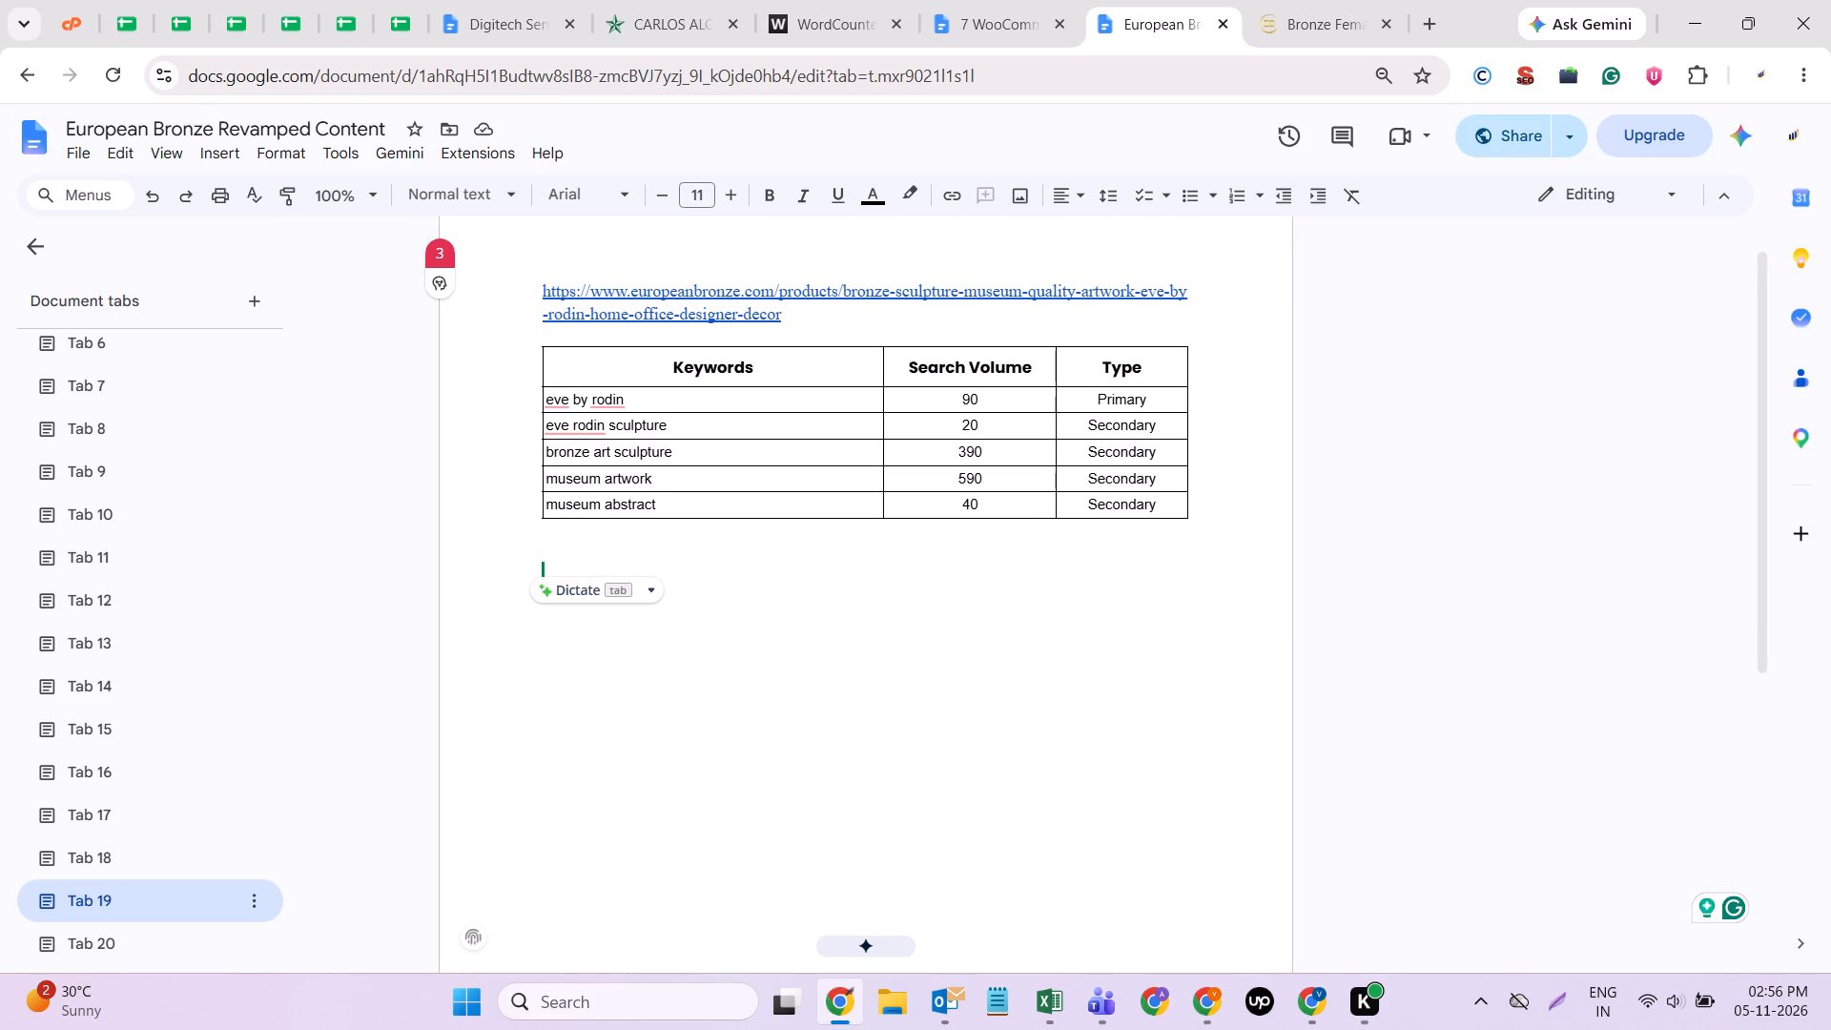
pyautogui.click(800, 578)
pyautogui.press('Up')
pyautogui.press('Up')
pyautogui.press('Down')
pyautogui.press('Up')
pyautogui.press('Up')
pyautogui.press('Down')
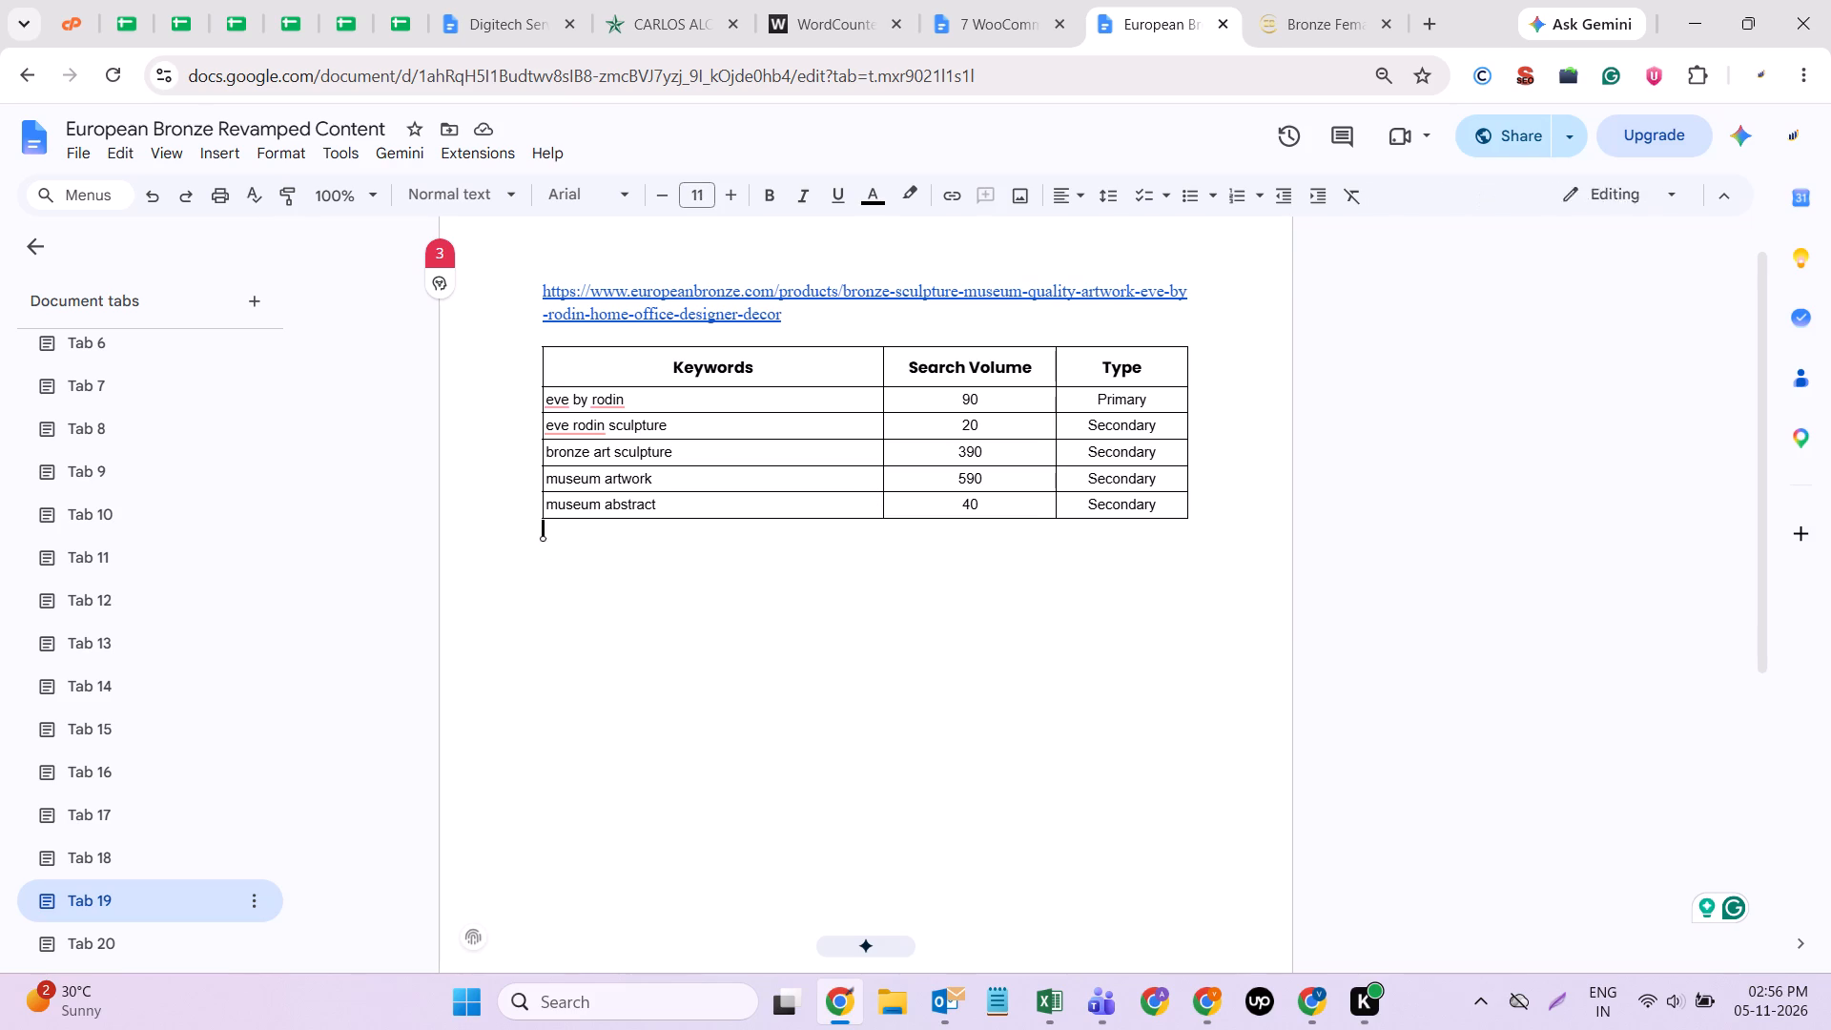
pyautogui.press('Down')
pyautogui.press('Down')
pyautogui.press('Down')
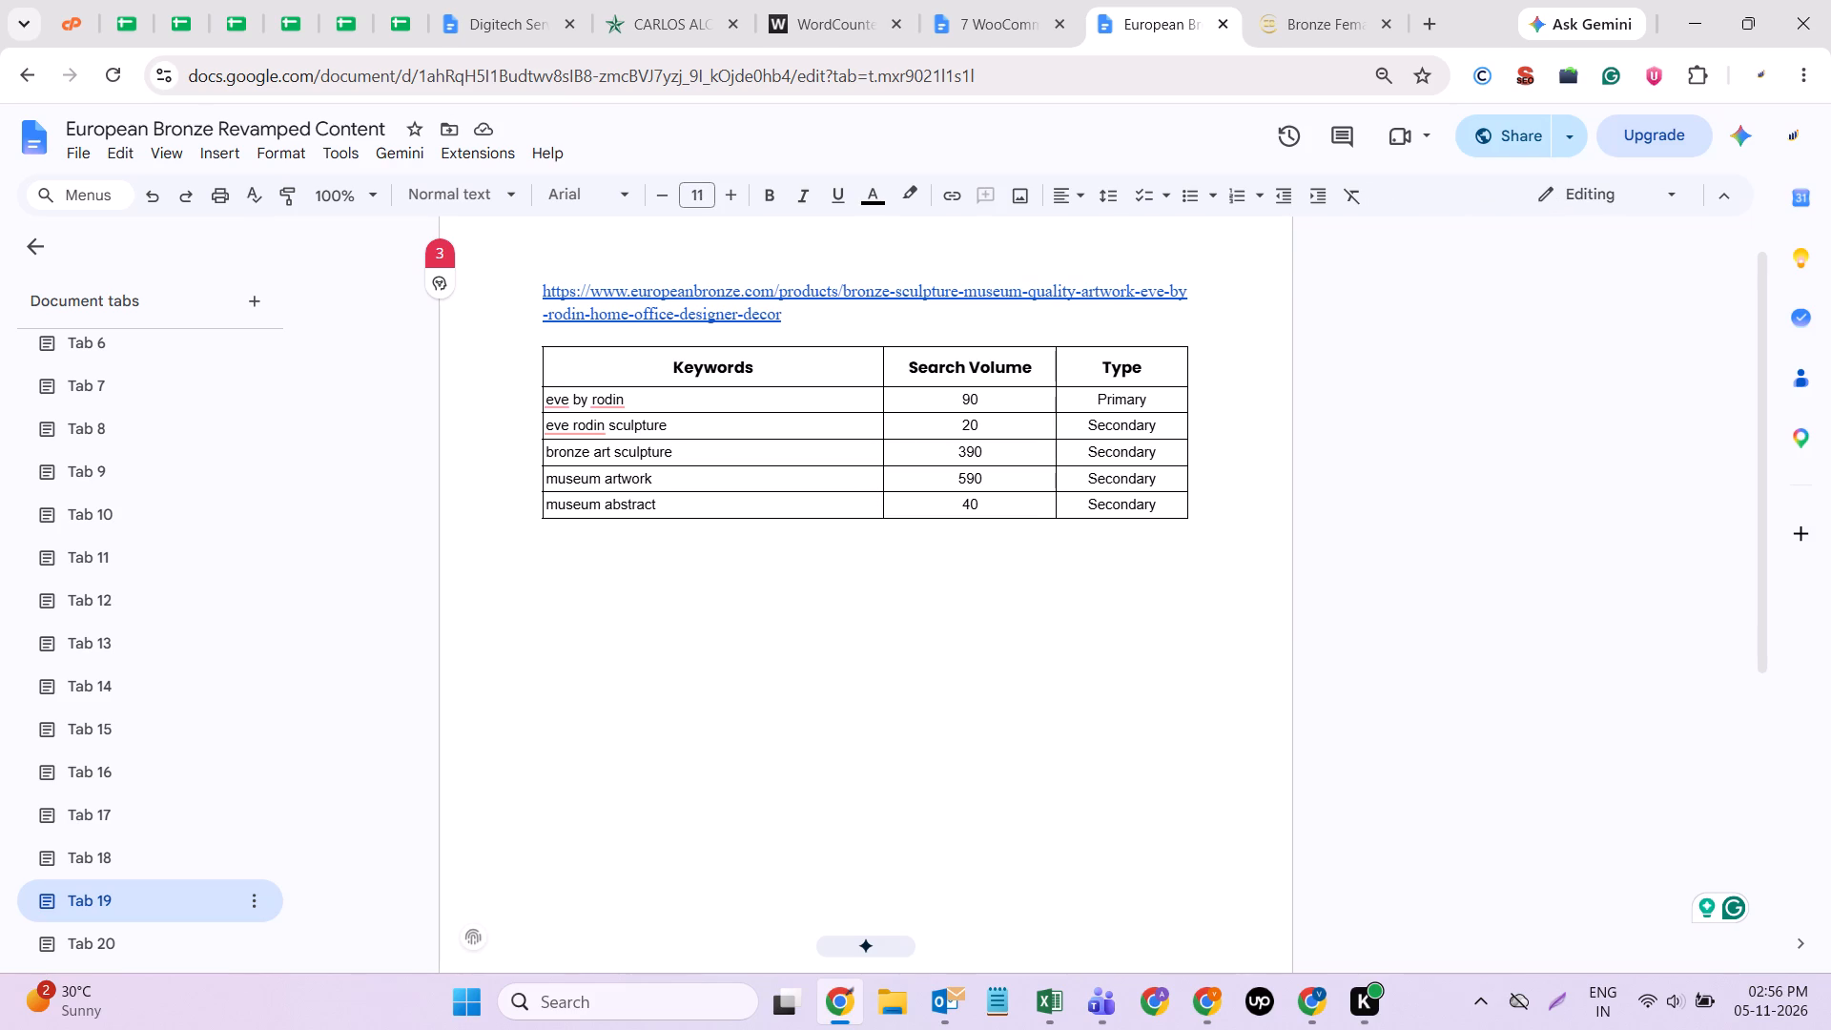
# Open the Eve by Rodin product page from Tab 19's link and close the previous female sculpture's page.
pyautogui.click(747, 297)
pyautogui.click(705, 347)
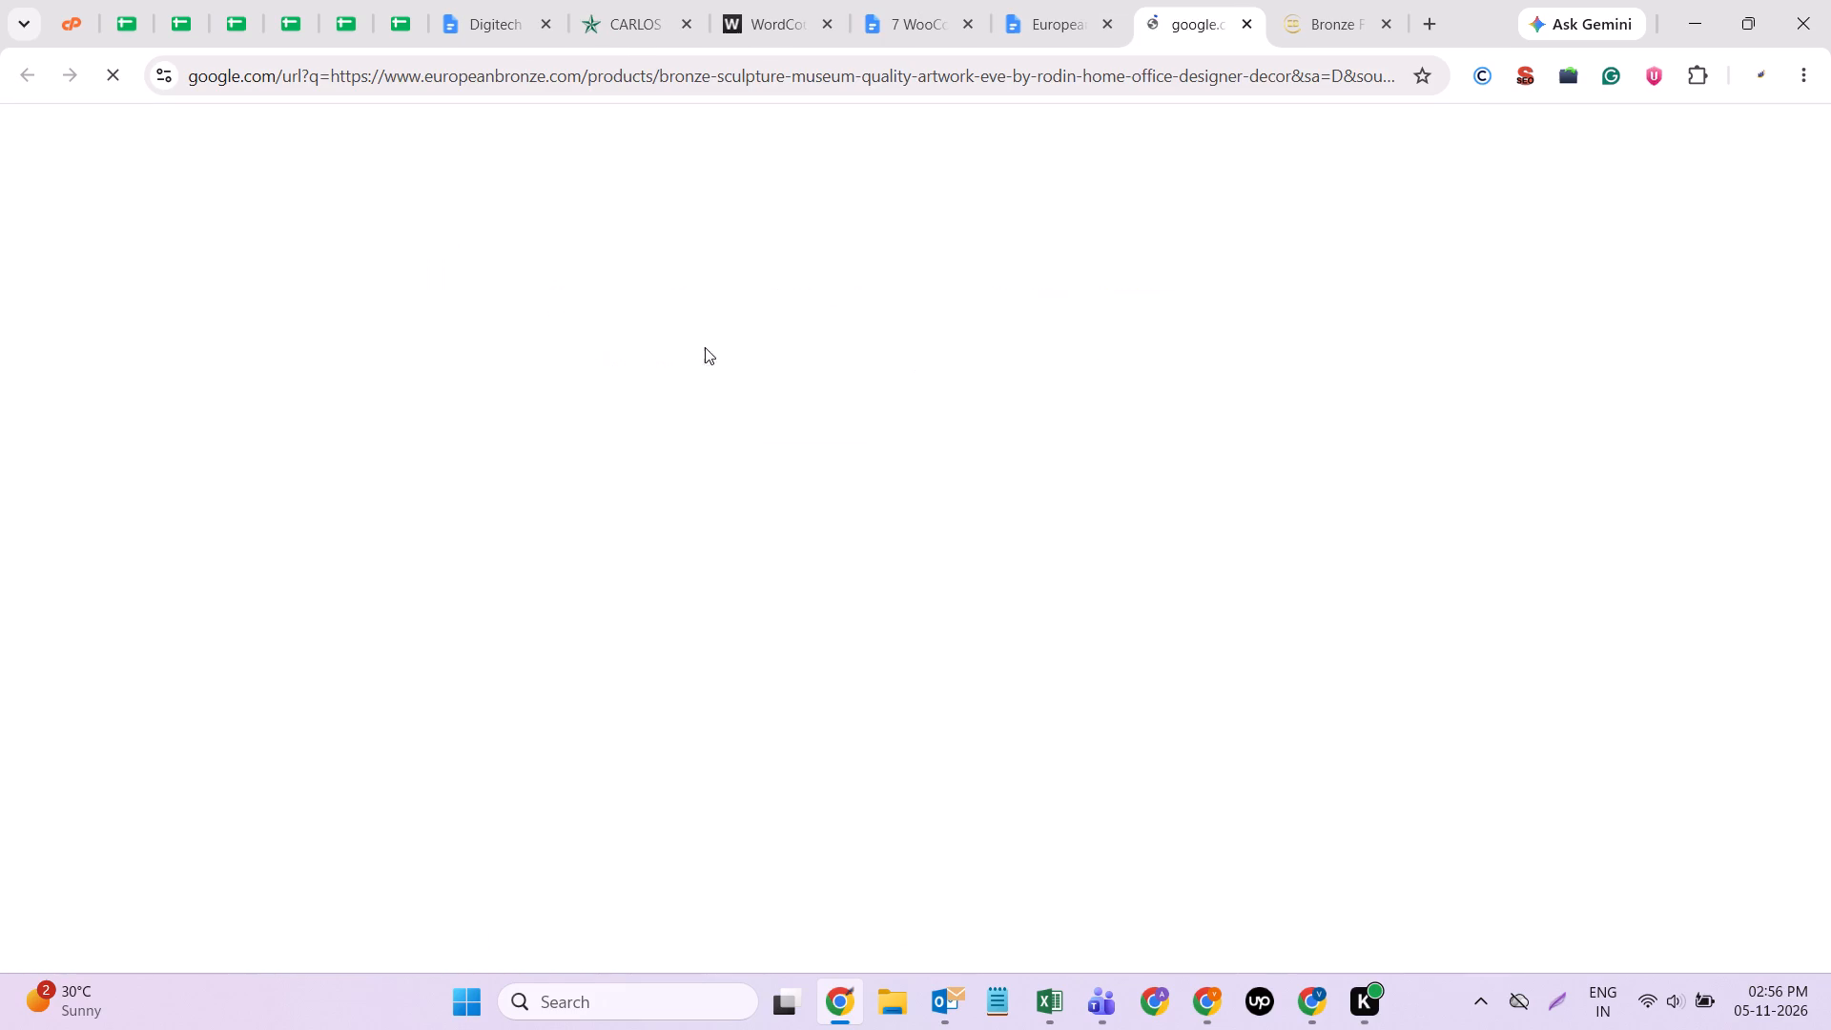
pyautogui.click(1382, 19)
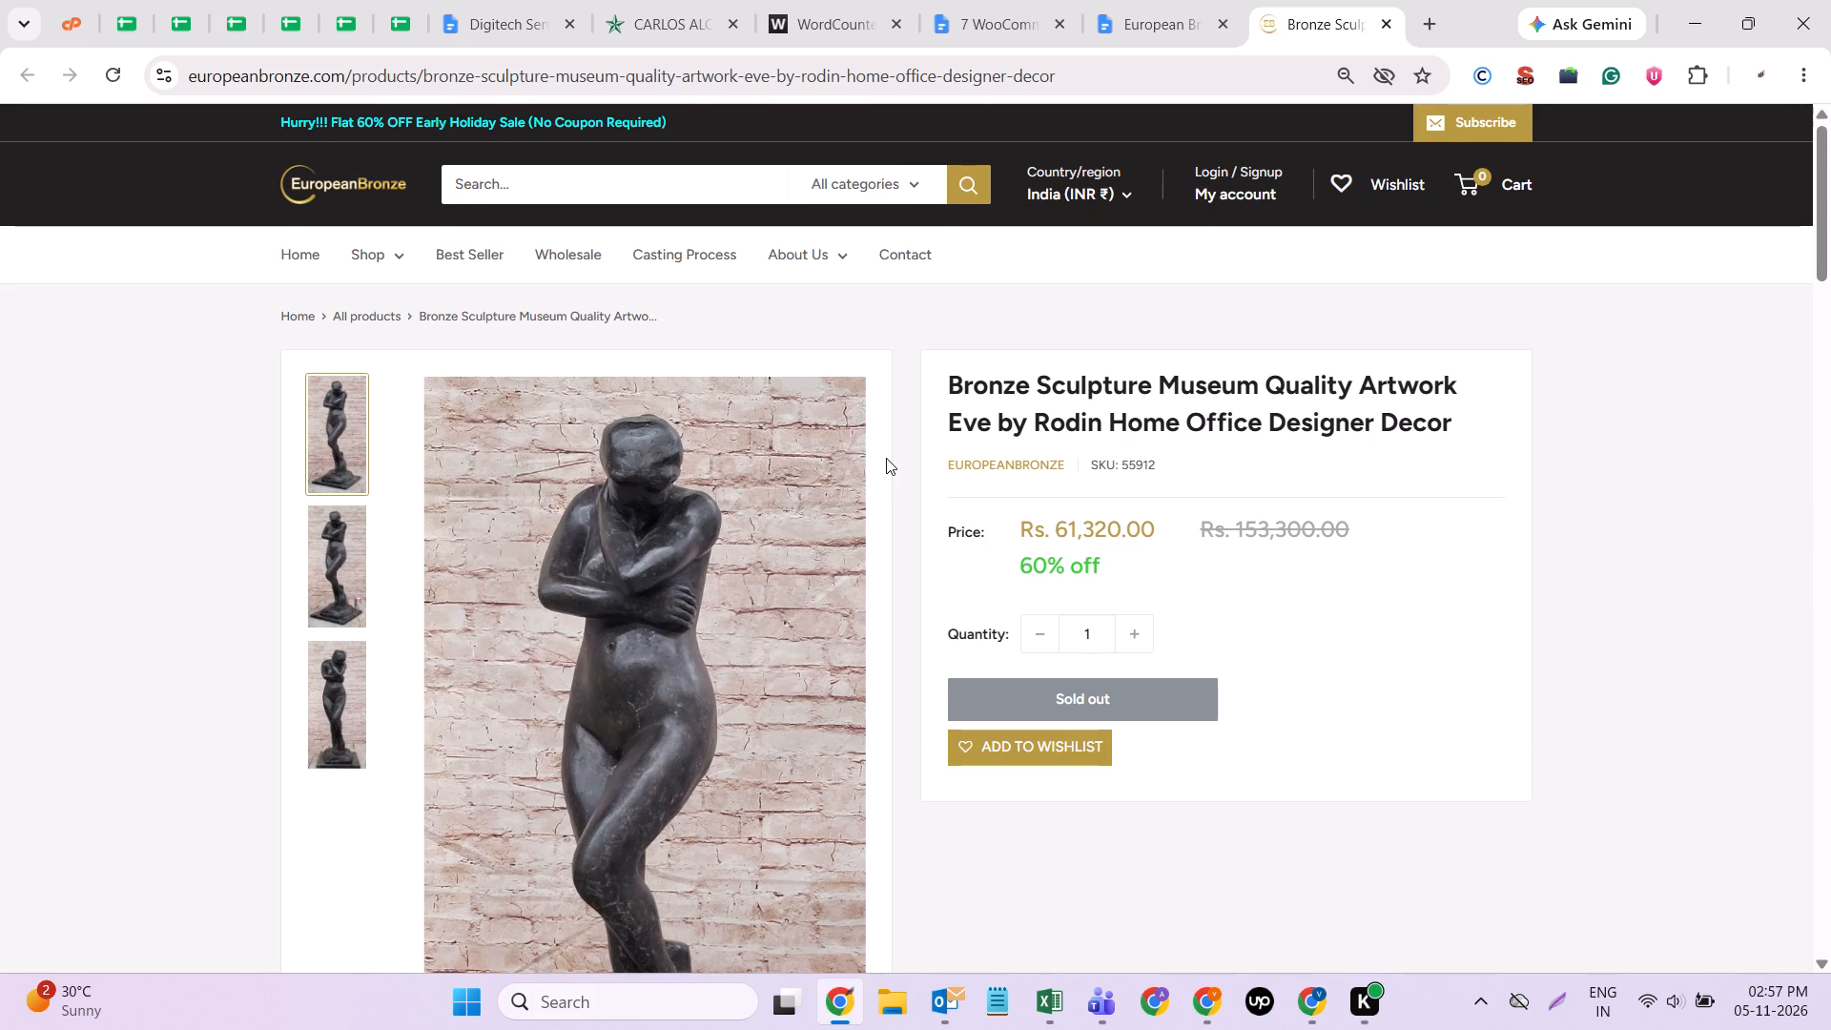
# Examine the Eve by Rodin product page from its images and title through the description.
pyautogui.scroll(-3, 886, 458)
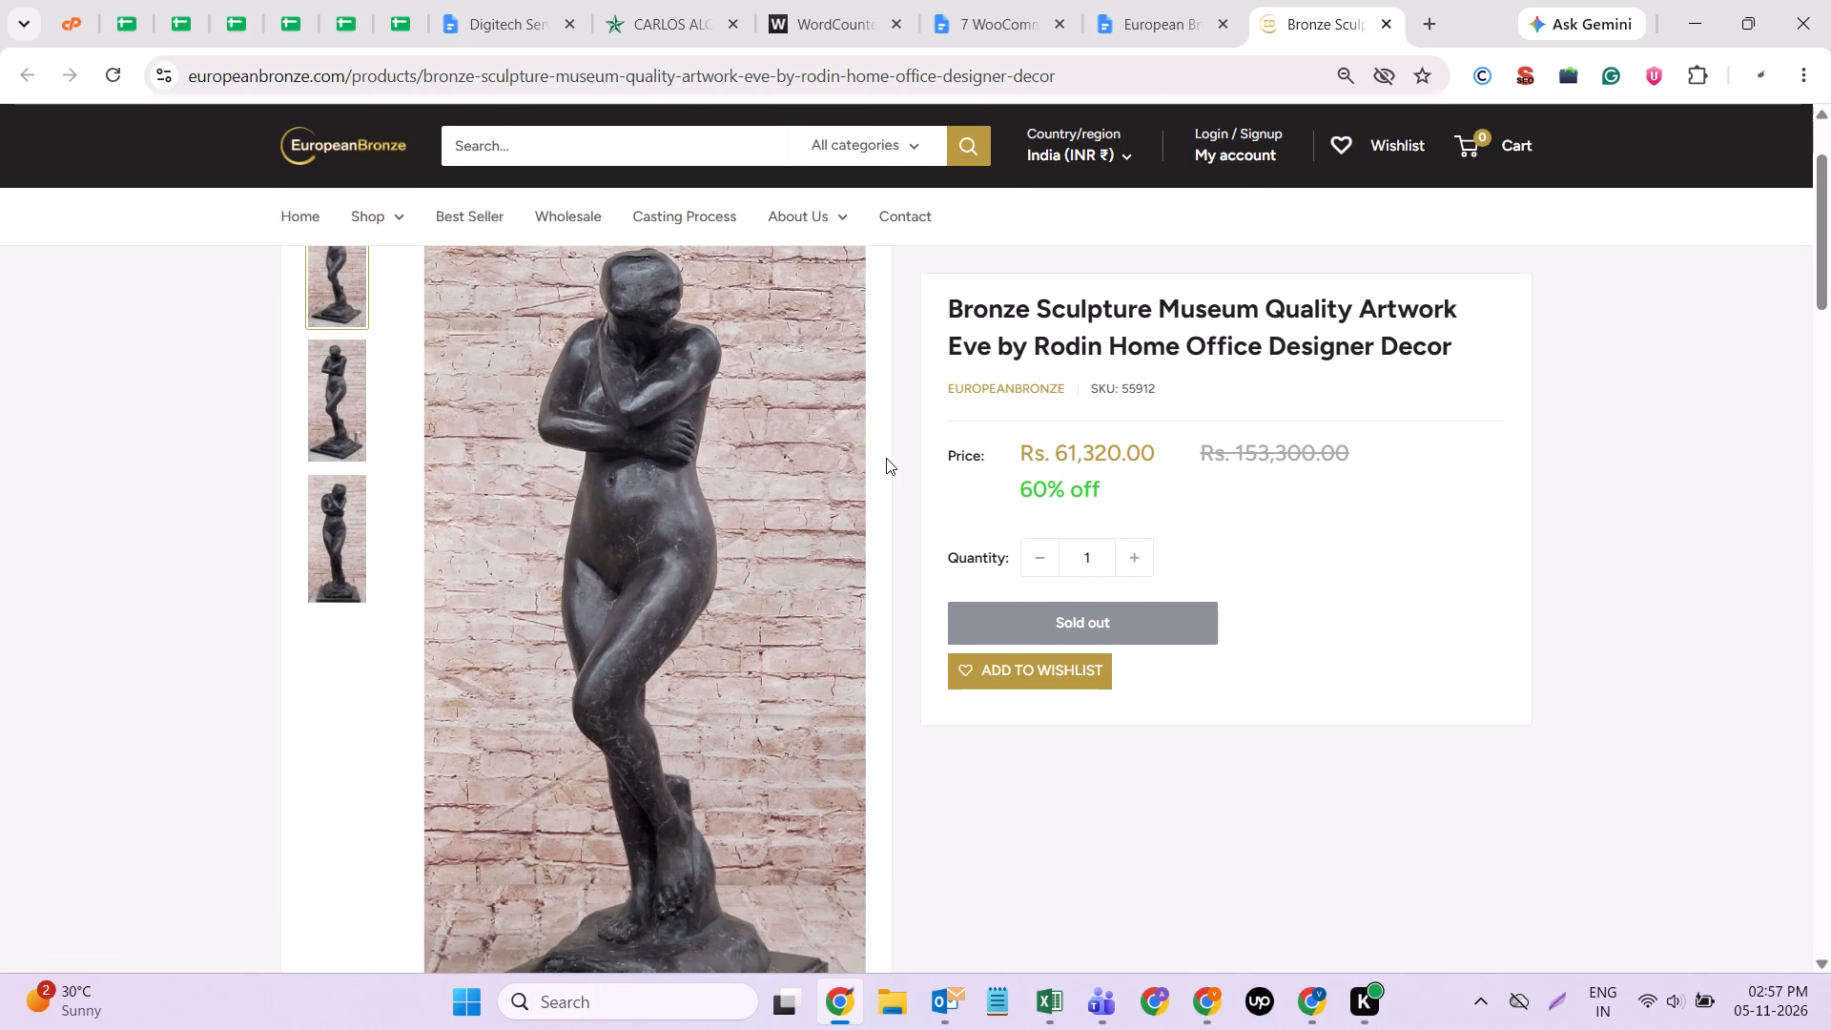
pyautogui.scroll(-5, 886, 458)
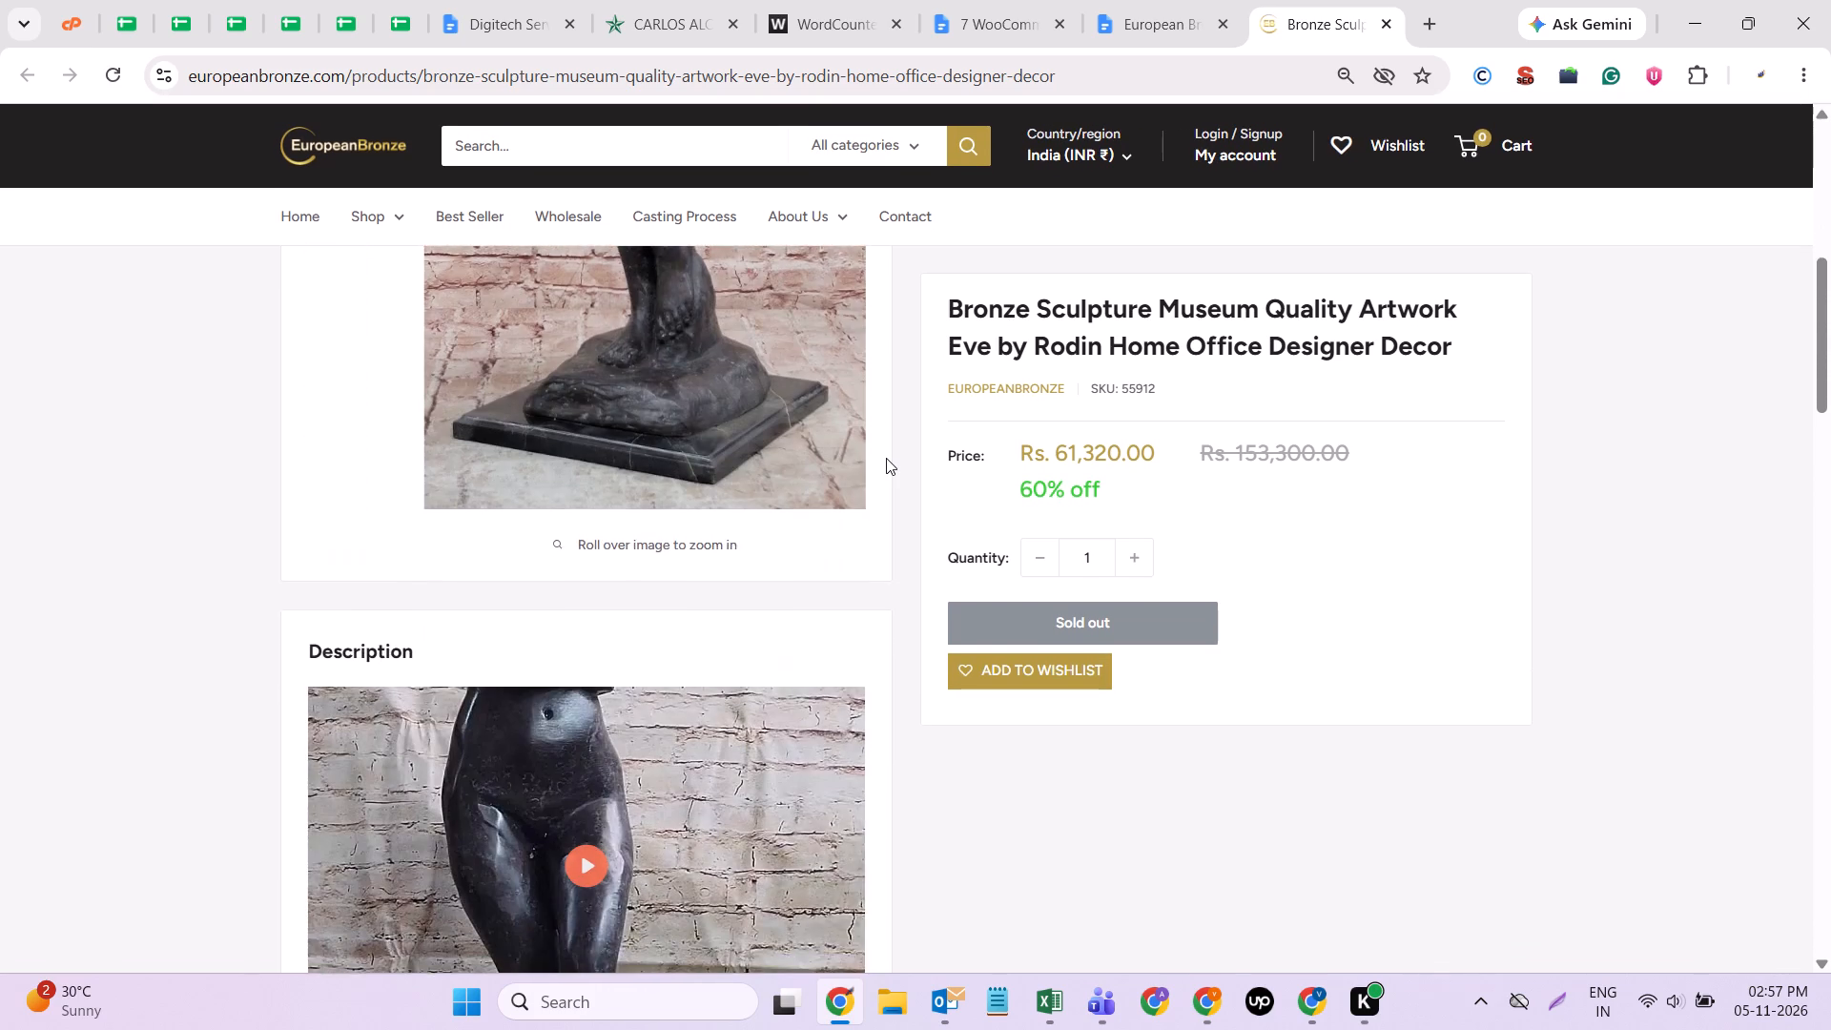
pyautogui.scroll(-12, 886, 458)
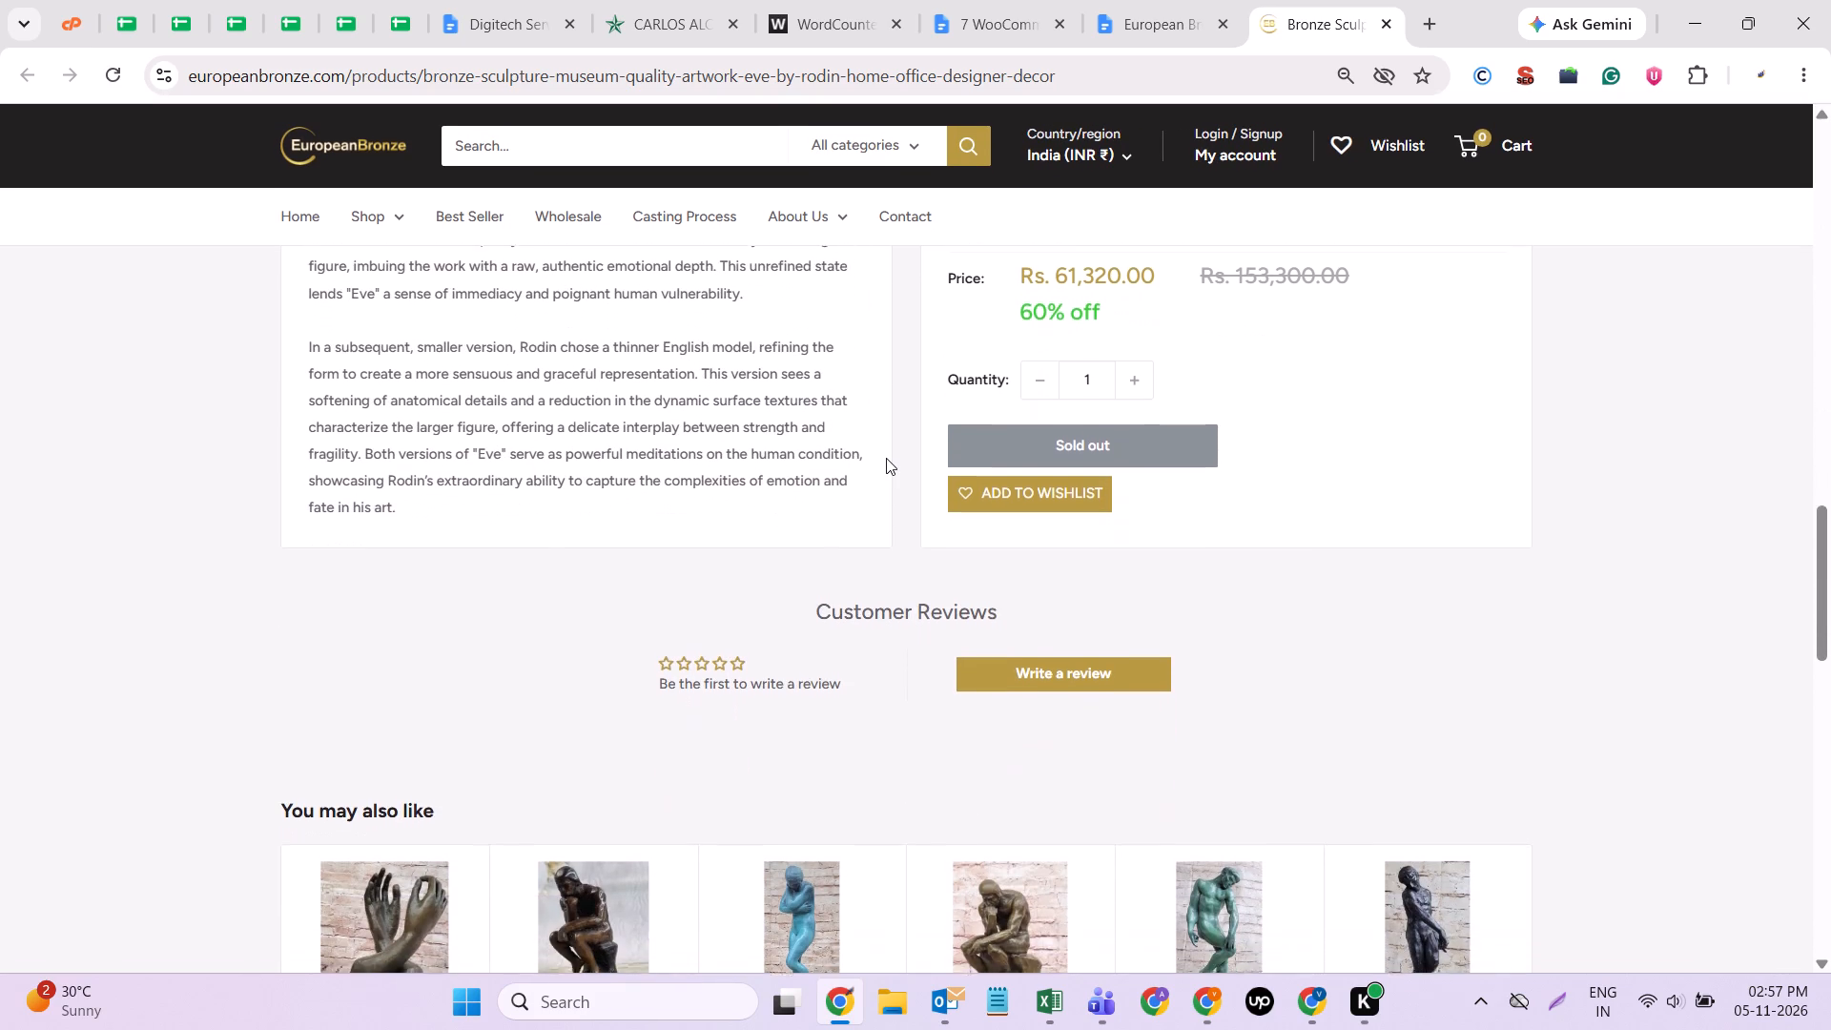
pyautogui.scroll(13, 886, 458)
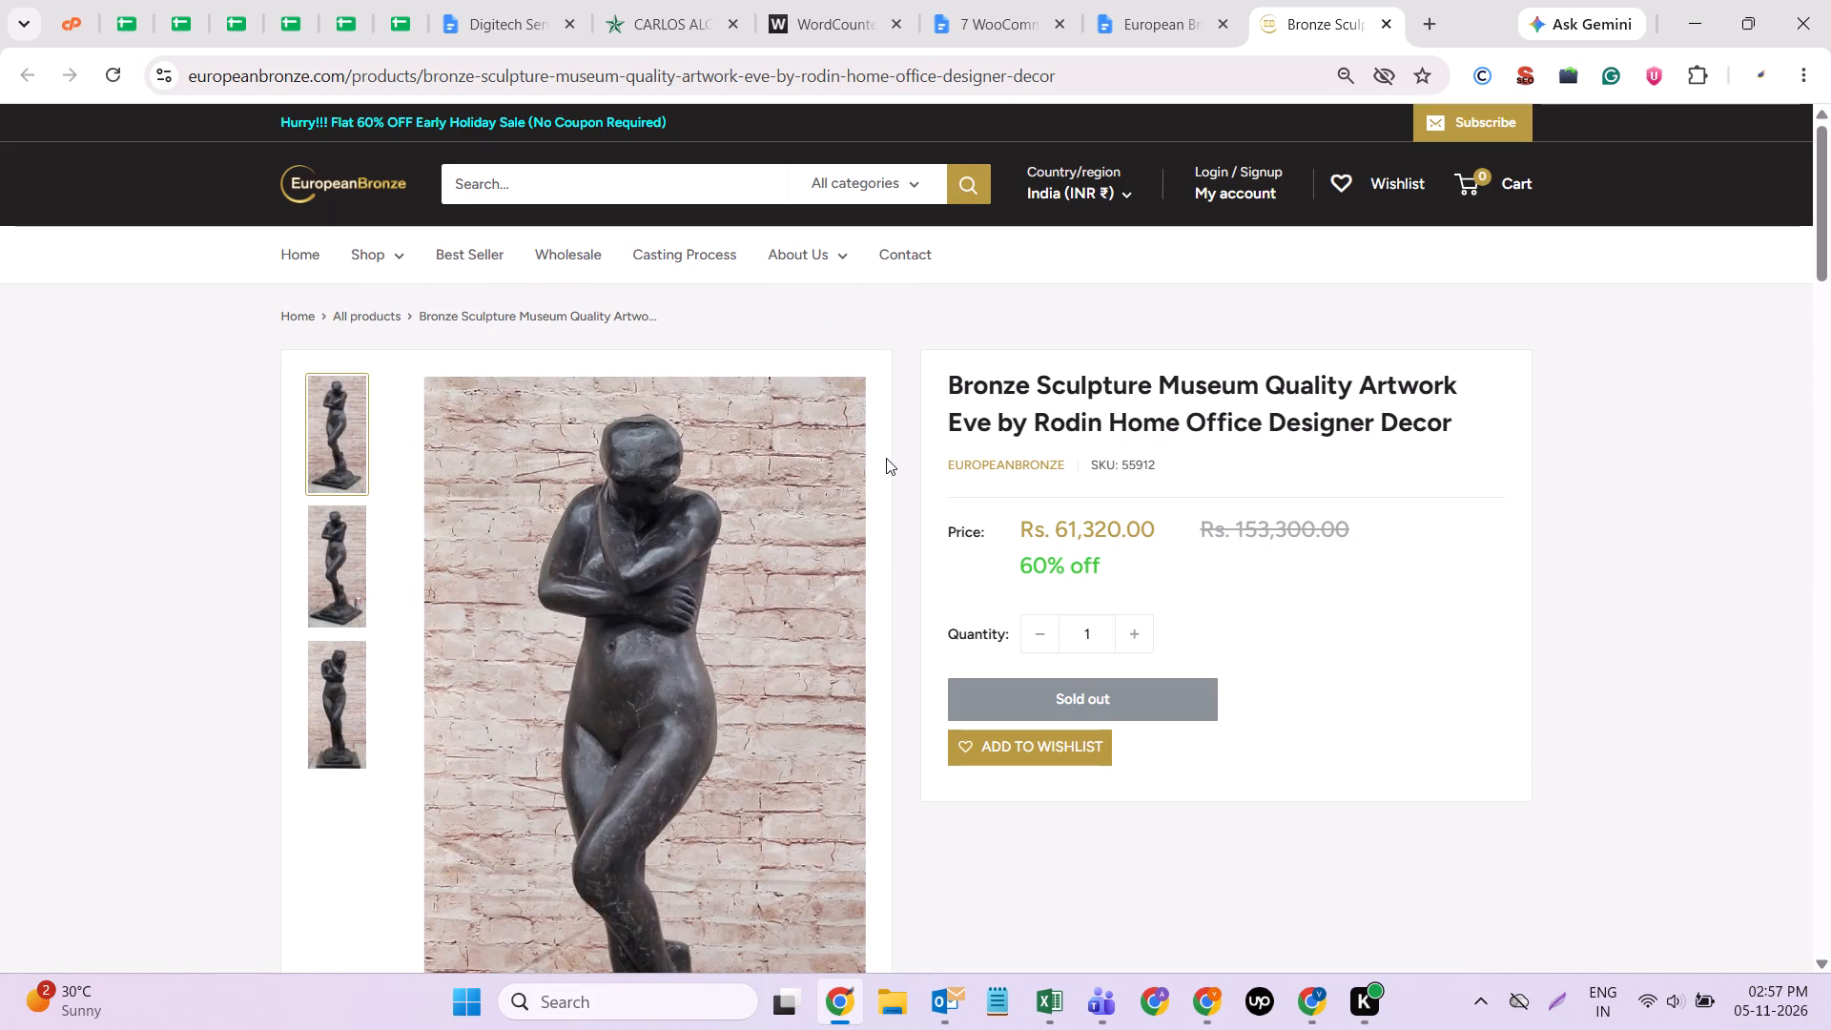
pyautogui.click(1110, 28)
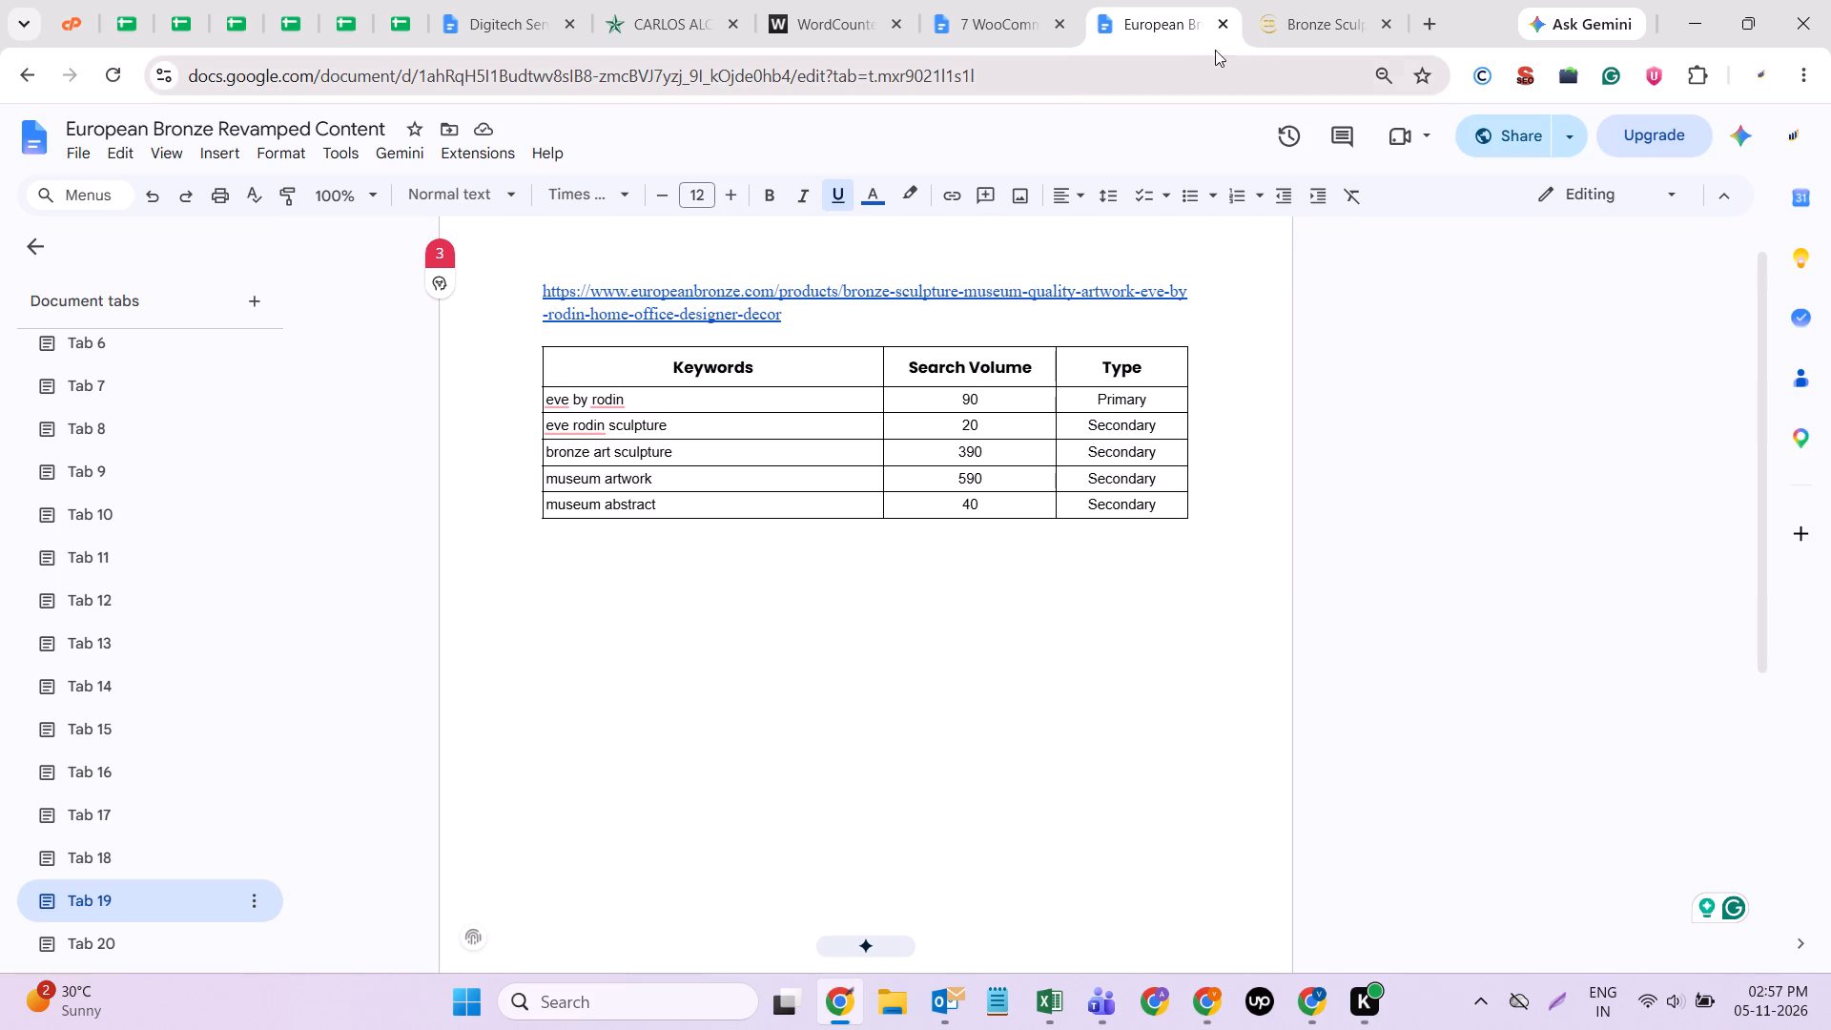
pyautogui.click(1306, 22)
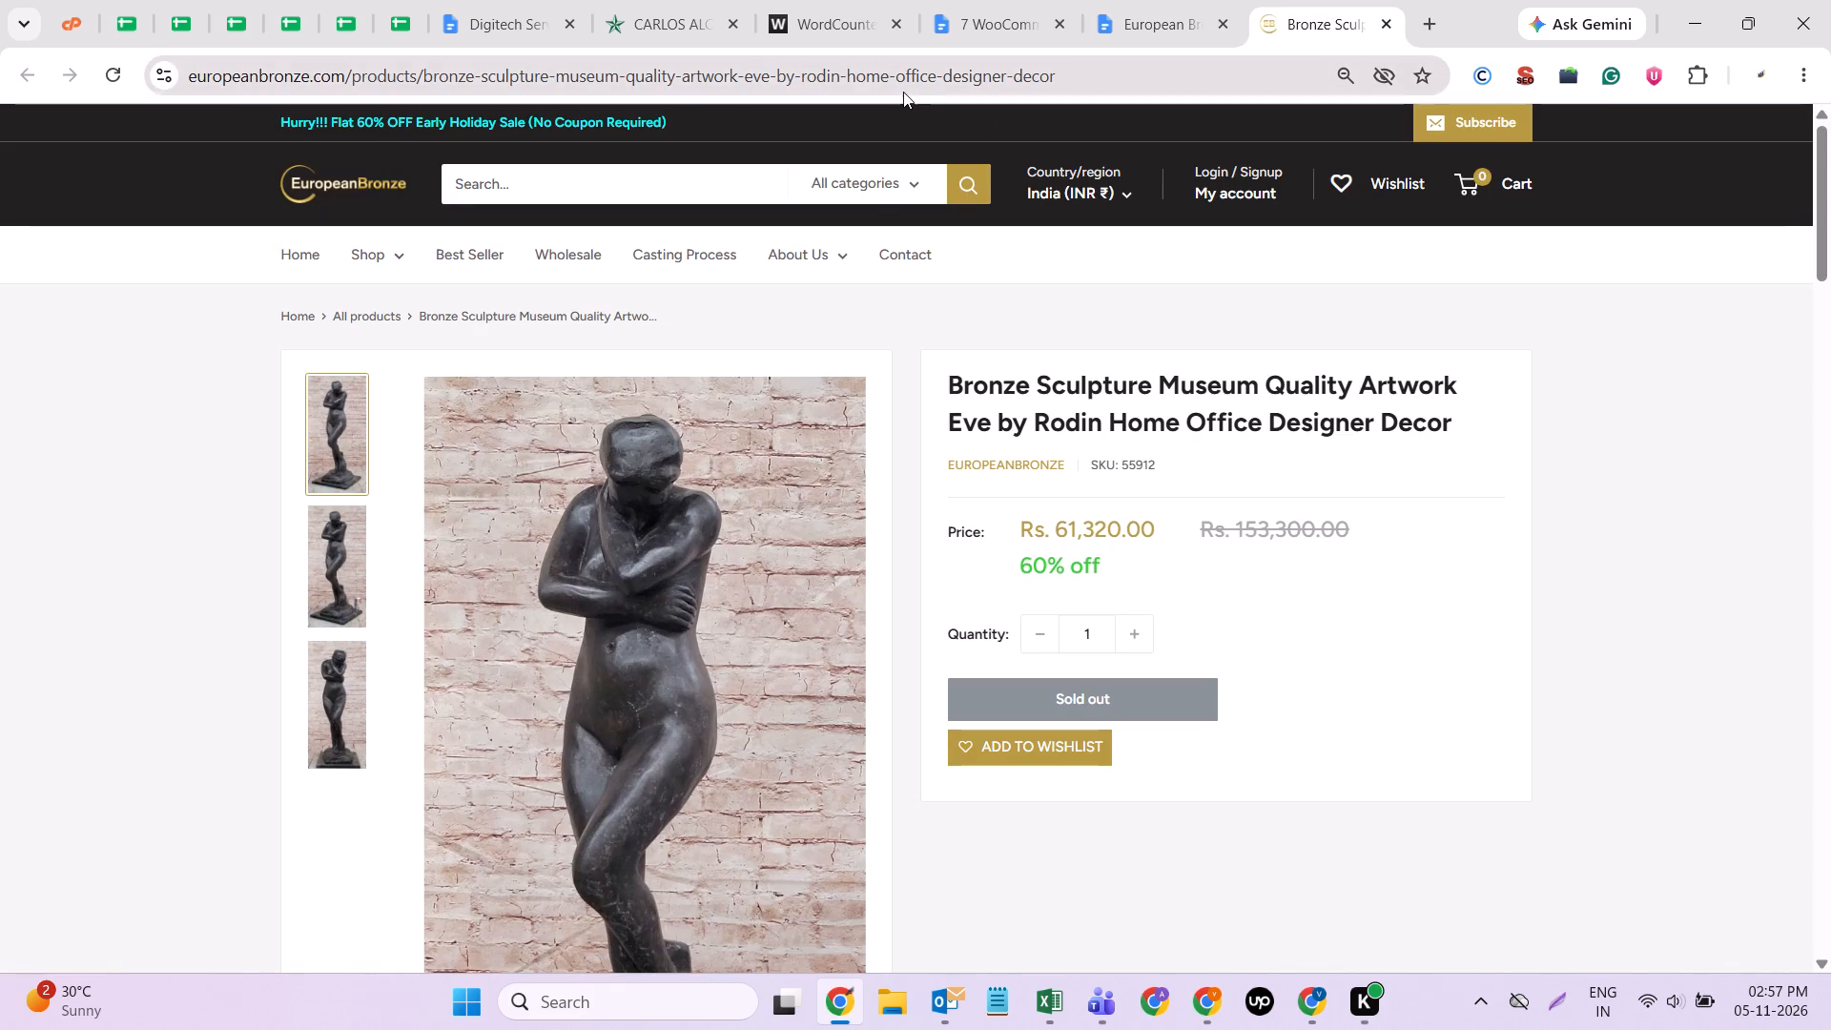
pyautogui.click(906, 87)
pyautogui.hotkey('ctrl', 'c')
pyautogui.hotkey('ctrl', 'c')
pyautogui.hotkey('ctrl', 'c')
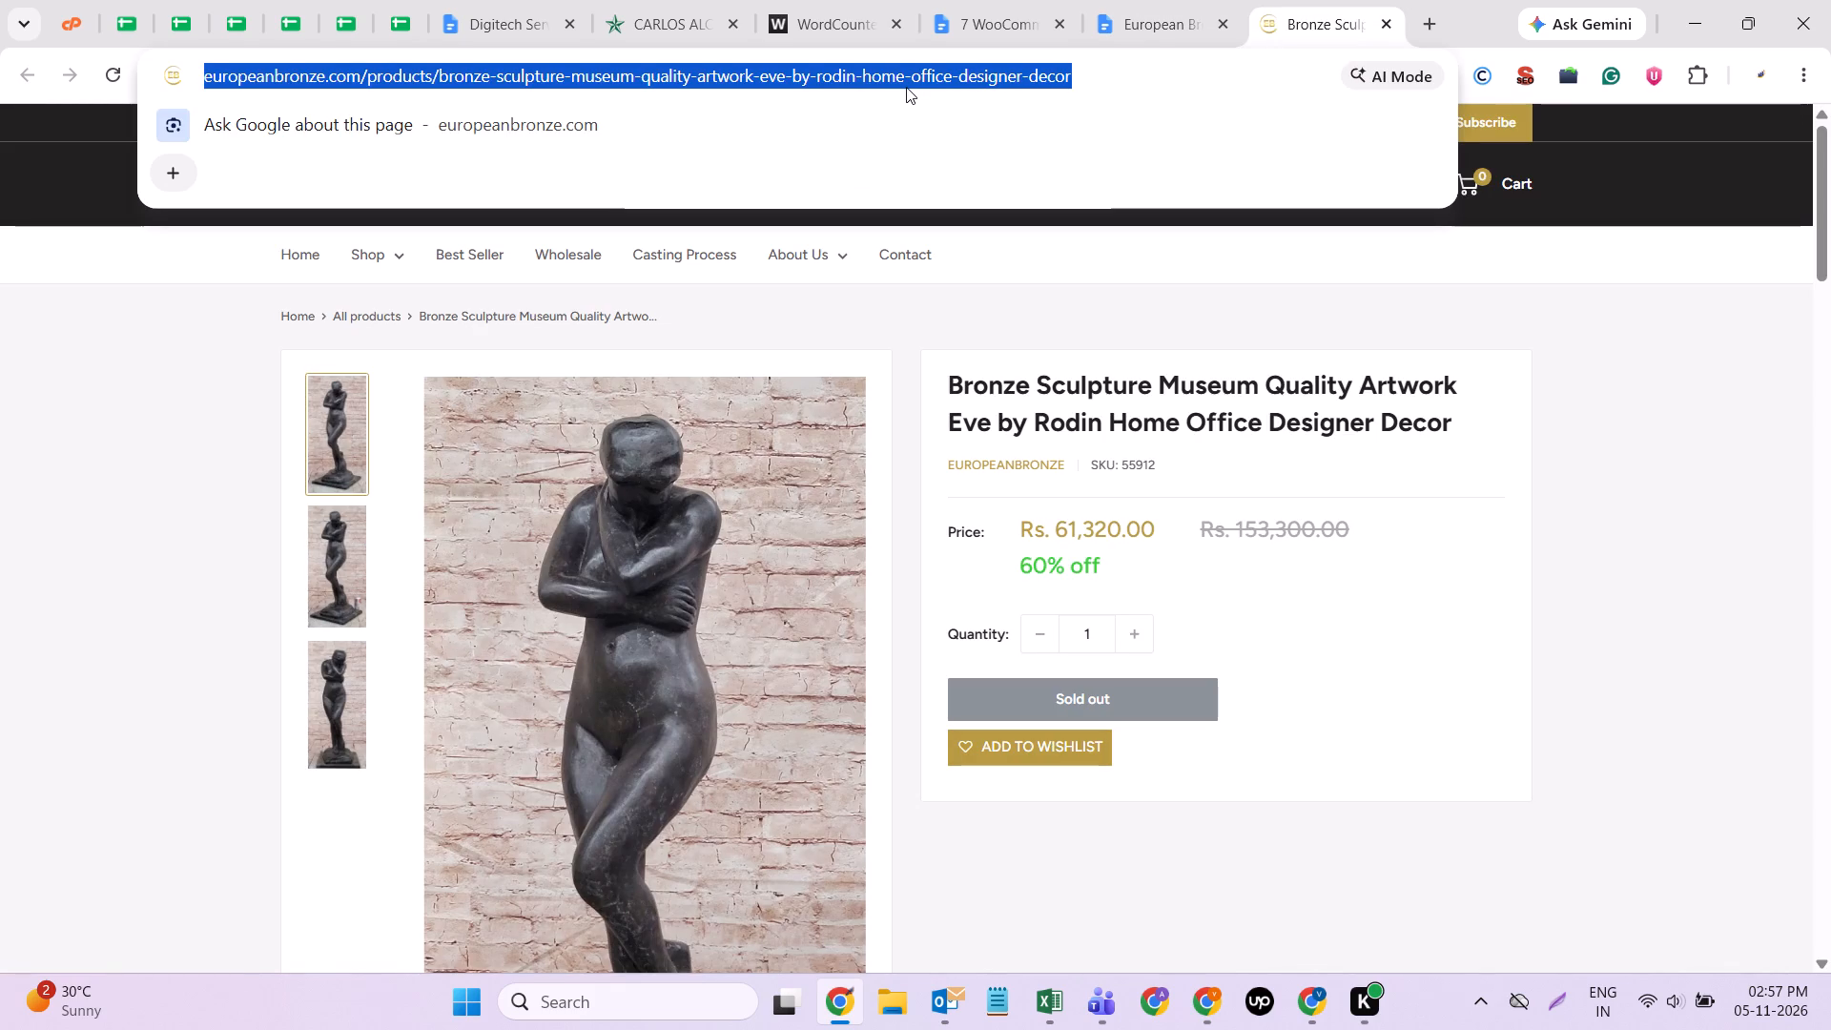